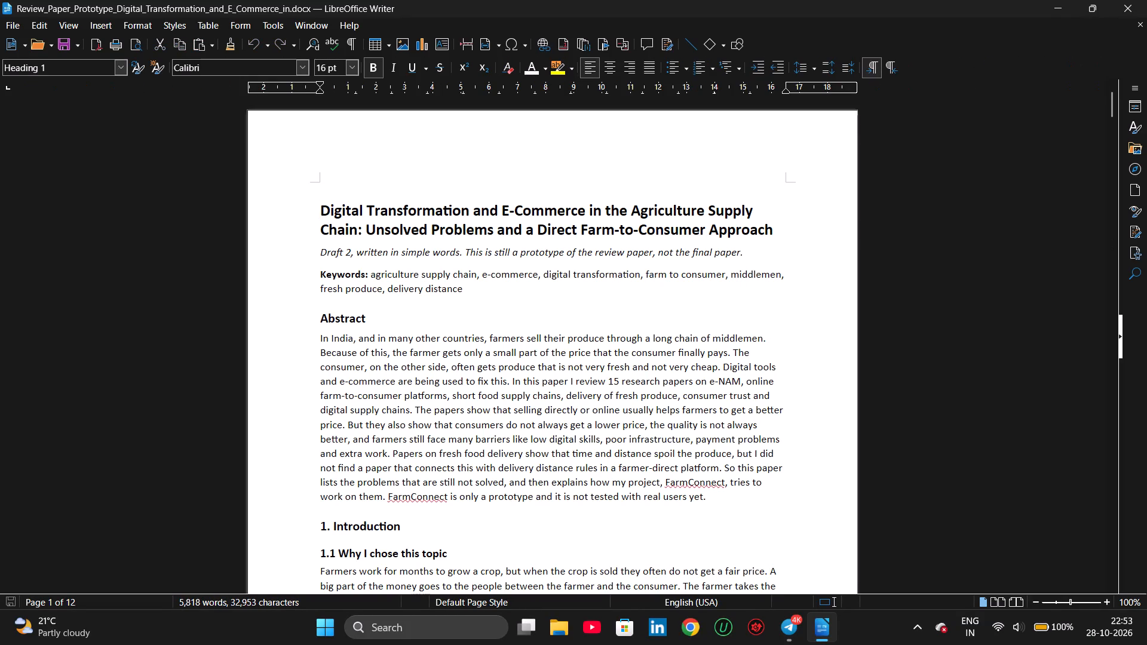
Skim the review paper draft from the title and abstract through to the reference list and back into the numbered problem sections.
scroll(795, 320, up, 1)
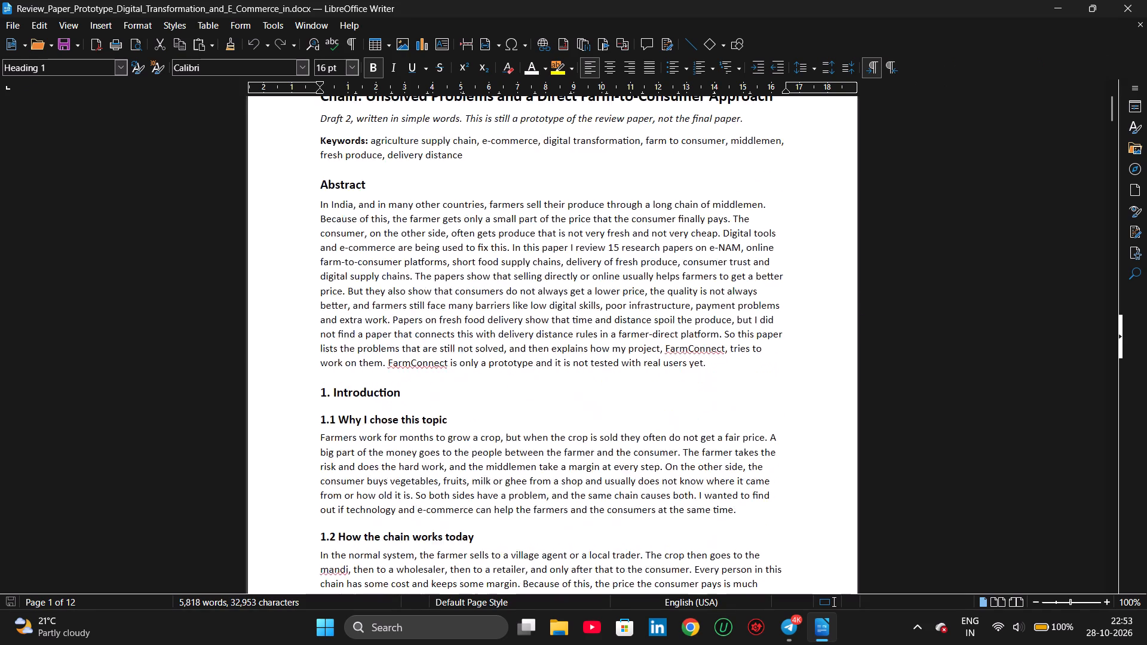
scroll(795, 320, up, 1)
scroll(795, 320, down, 9)
scroll(795, 320, down, 16)
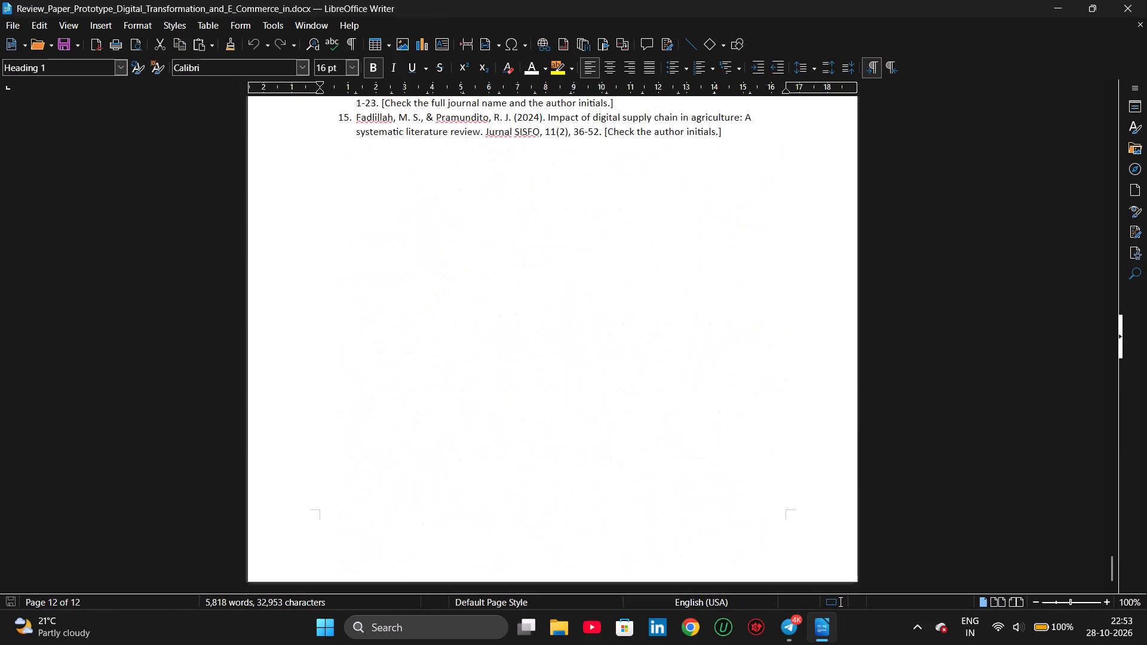
scroll(795, 320, up, 14)
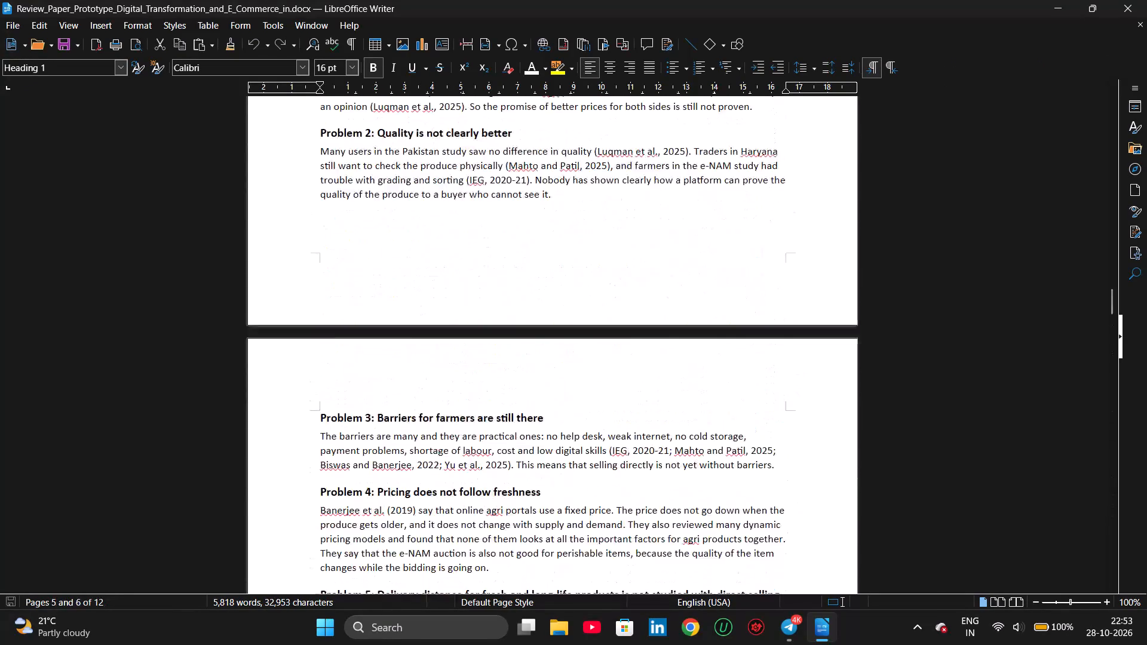
Return to the start of the review paper and look over its title, keywords, abstract and introduction sections 1.1 and 1.2.
scroll(795, 320, up, 7)
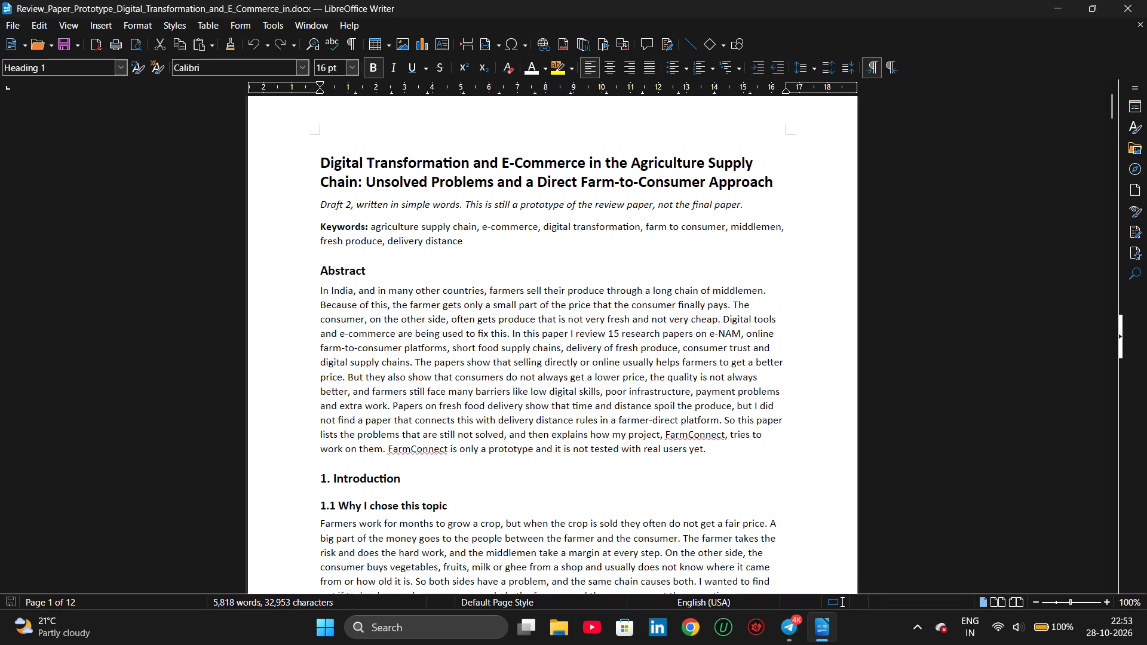
scroll(795, 320, down, 5)
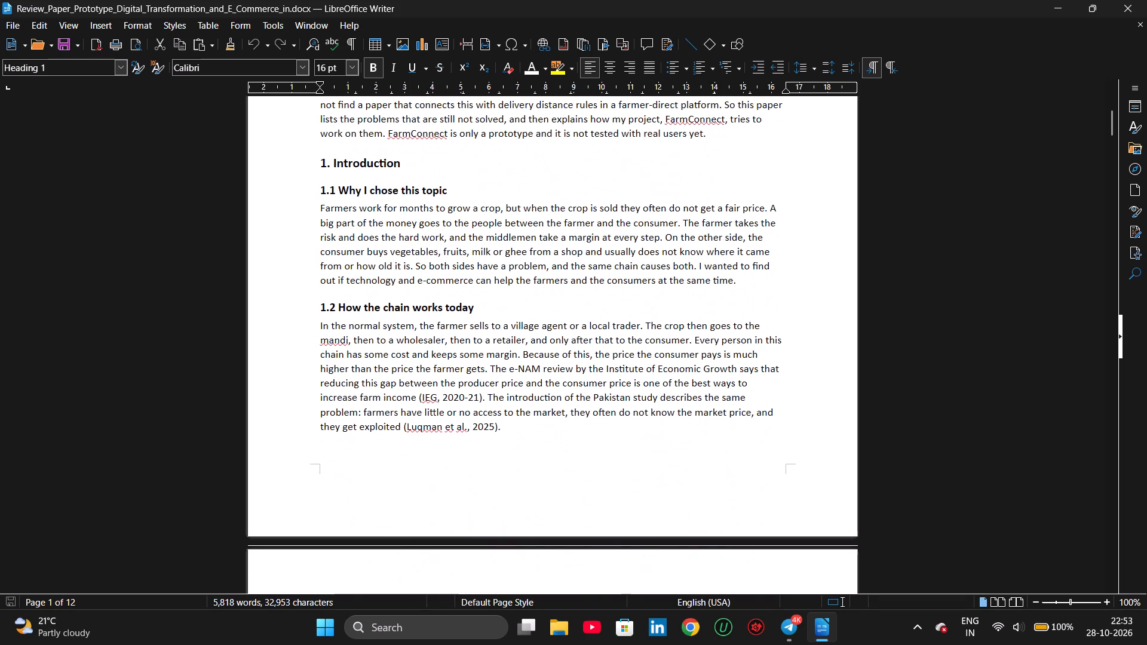
scroll(795, 320, down, 7)
scroll(795, 320, up, 7)
scroll(795, 320, down, 4)
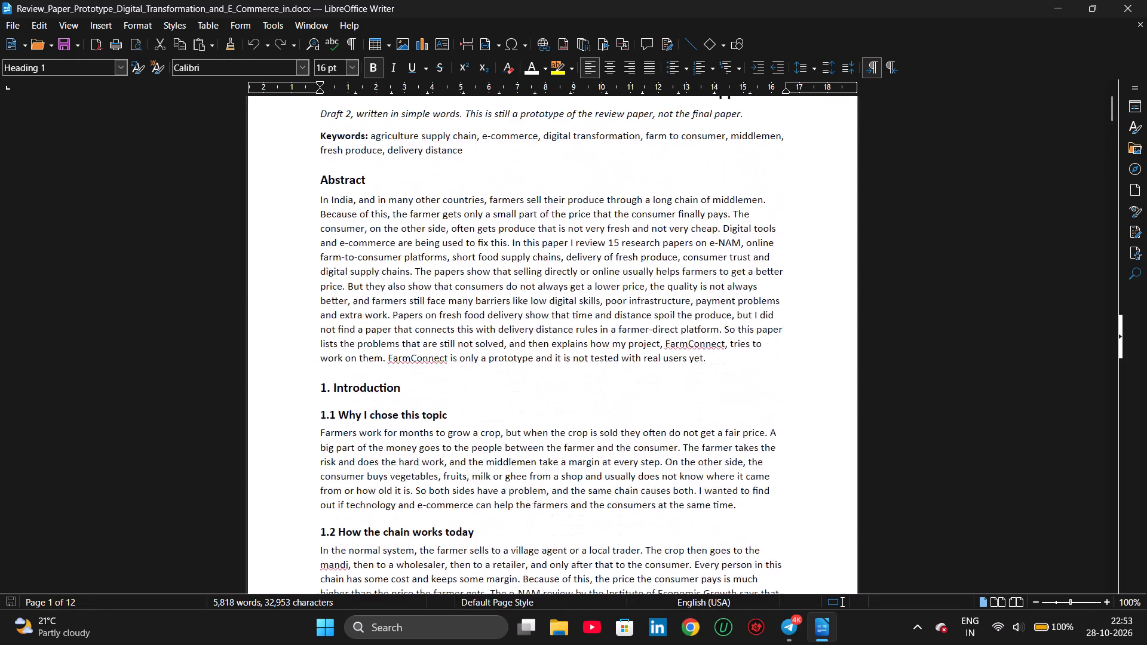
scroll(795, 320, down, 11)
scroll(795, 320, up, 8)
scroll(795, 320, up, 14)
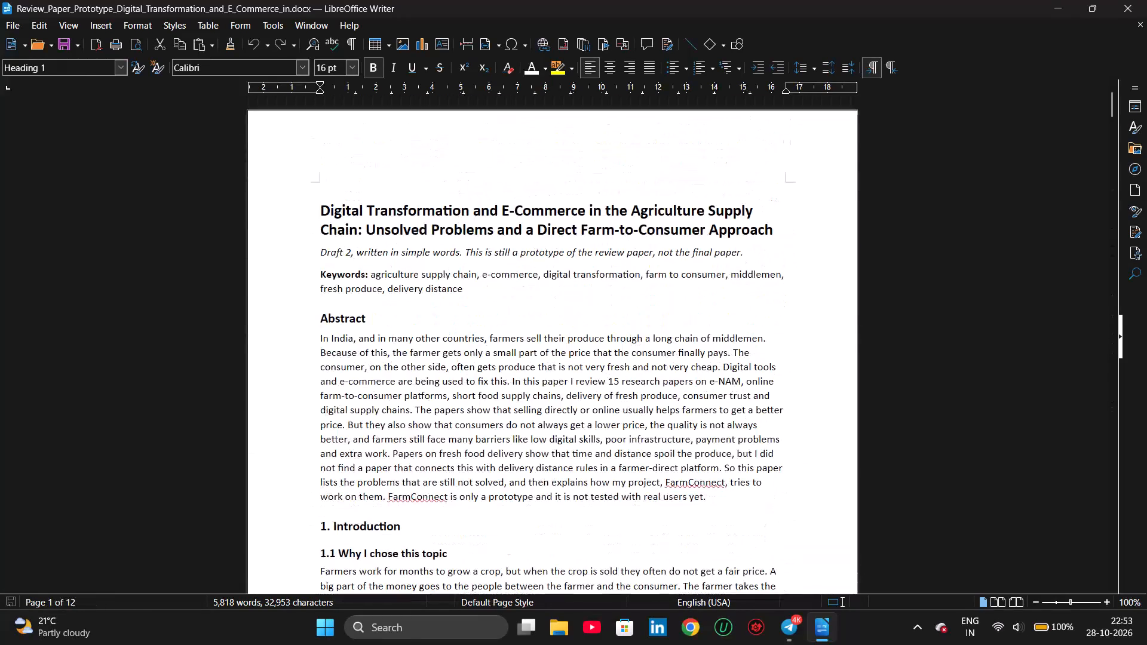
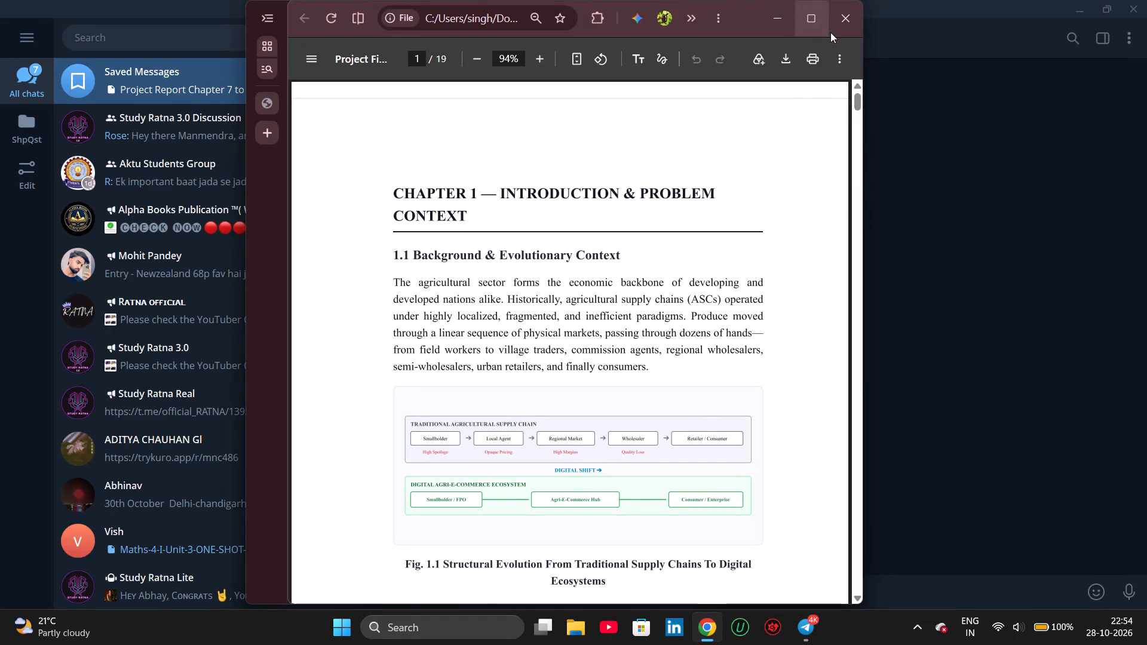
Maximize the Agri-E-Commerce project final report and examine section 1.1 with the supply chain evolution figure.
click(803, 14)
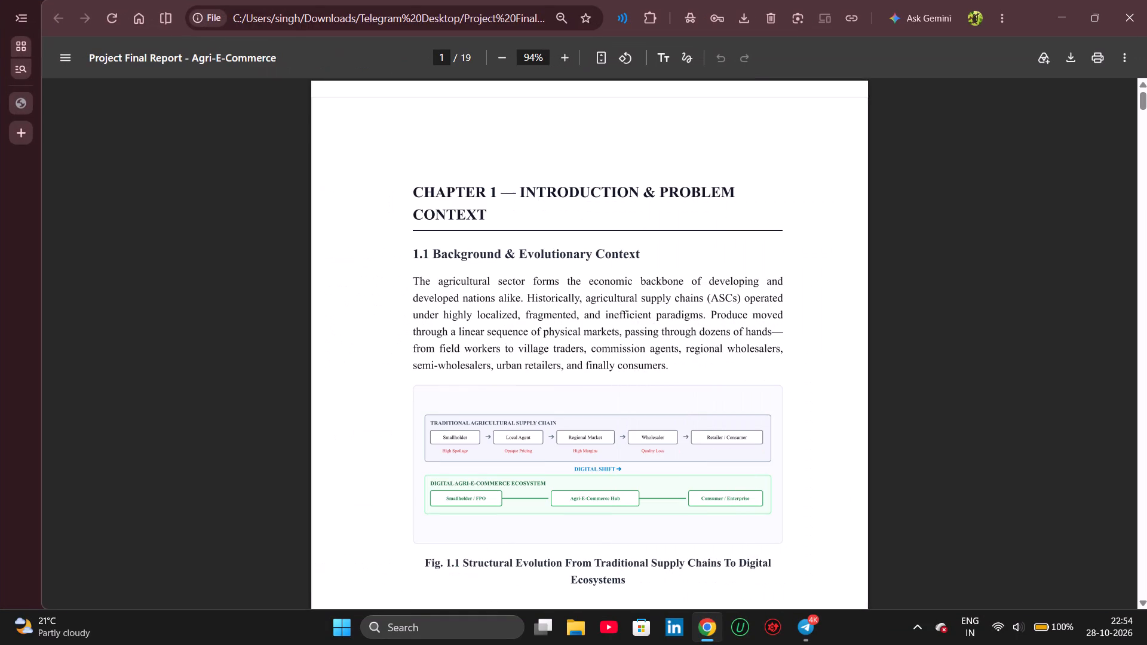
scroll(623, 276, down, 6)
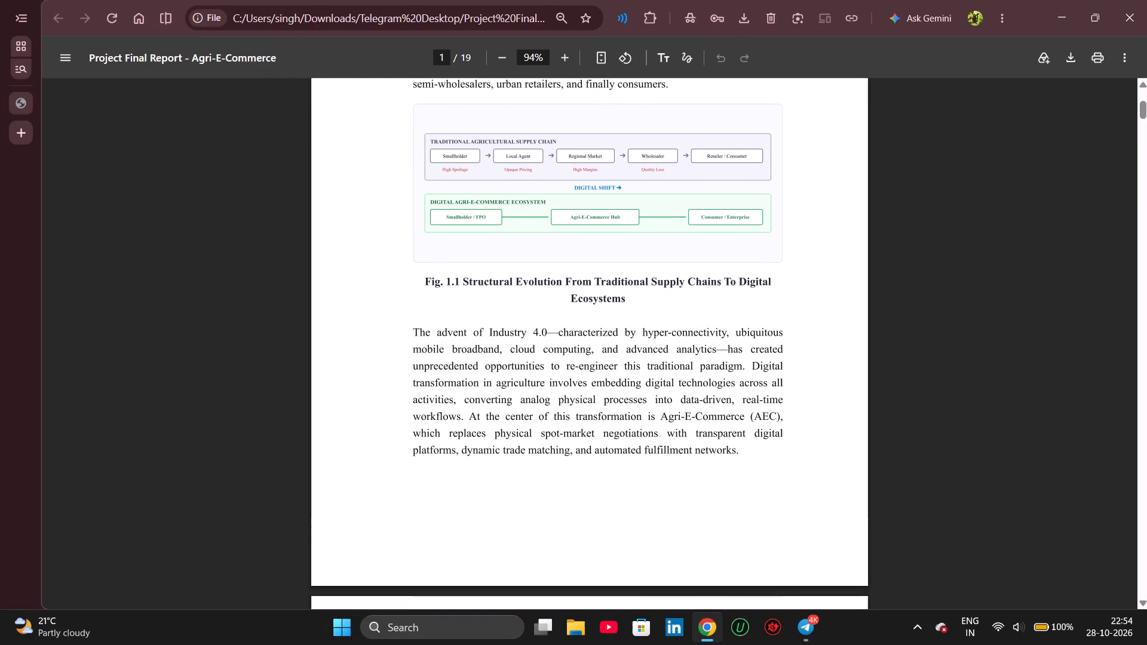
scroll(623, 276, down, 5)
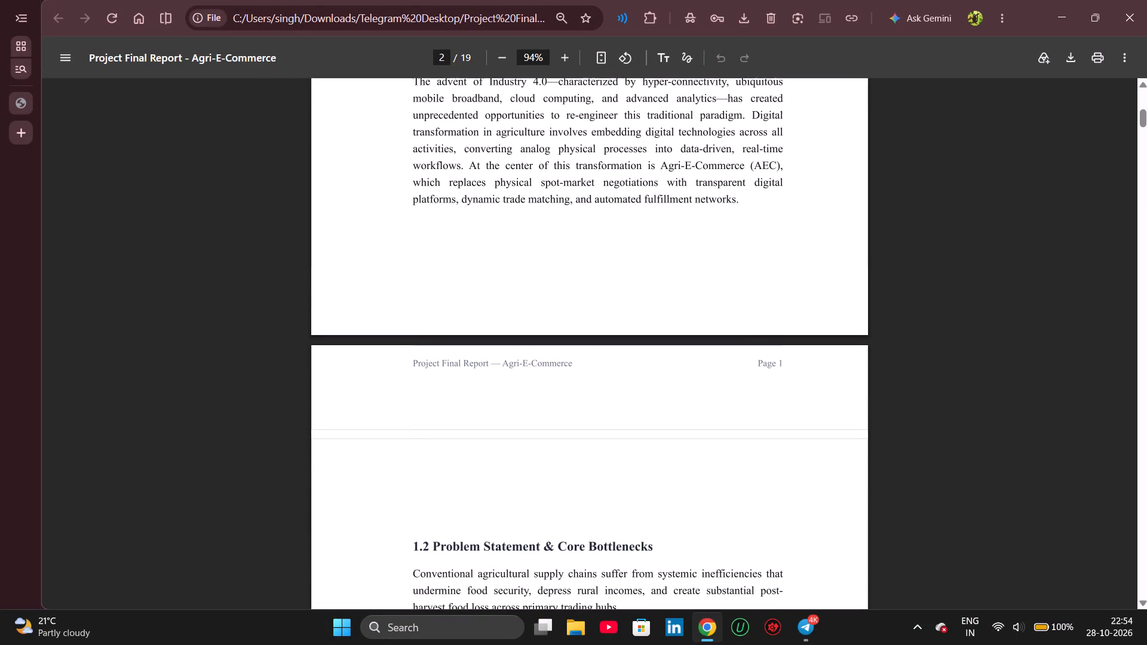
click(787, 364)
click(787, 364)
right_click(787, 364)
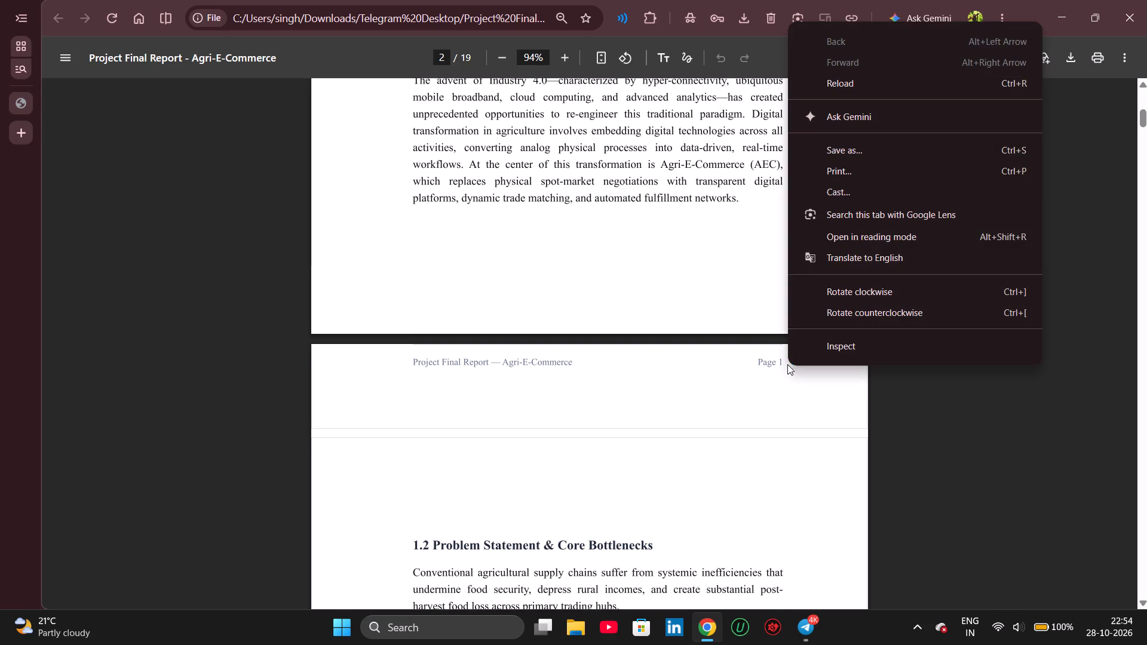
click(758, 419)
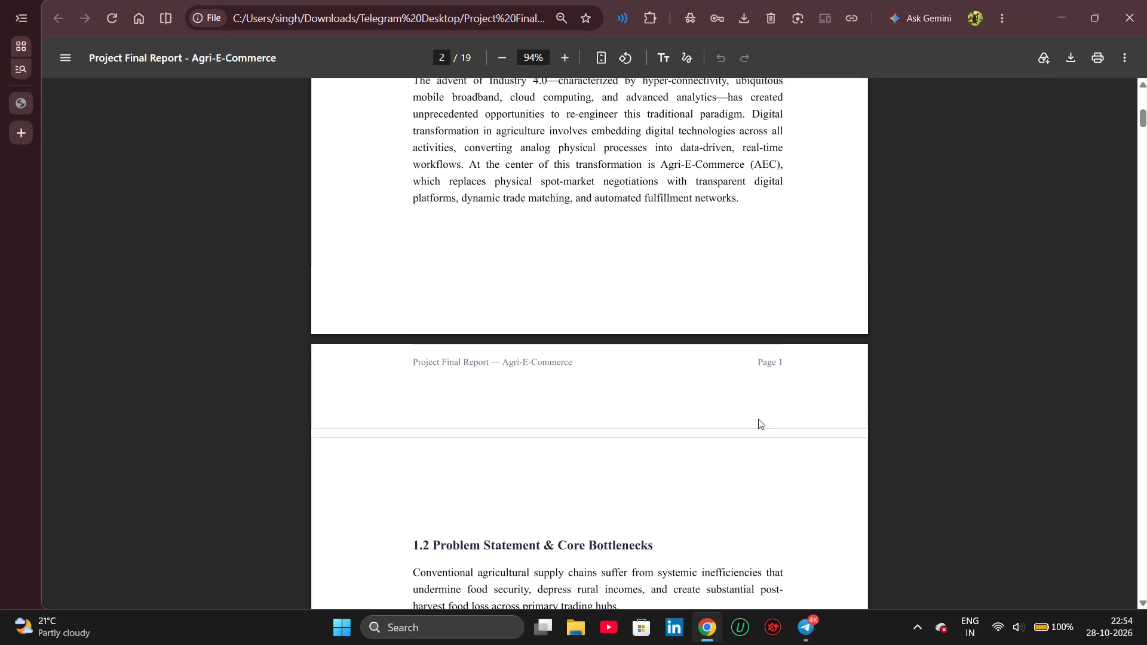
Skim the project report from section 1.2 through the theory, literature and data collection sections to the last page, returning to Chapter 1.
scroll(758, 419, down, 8)
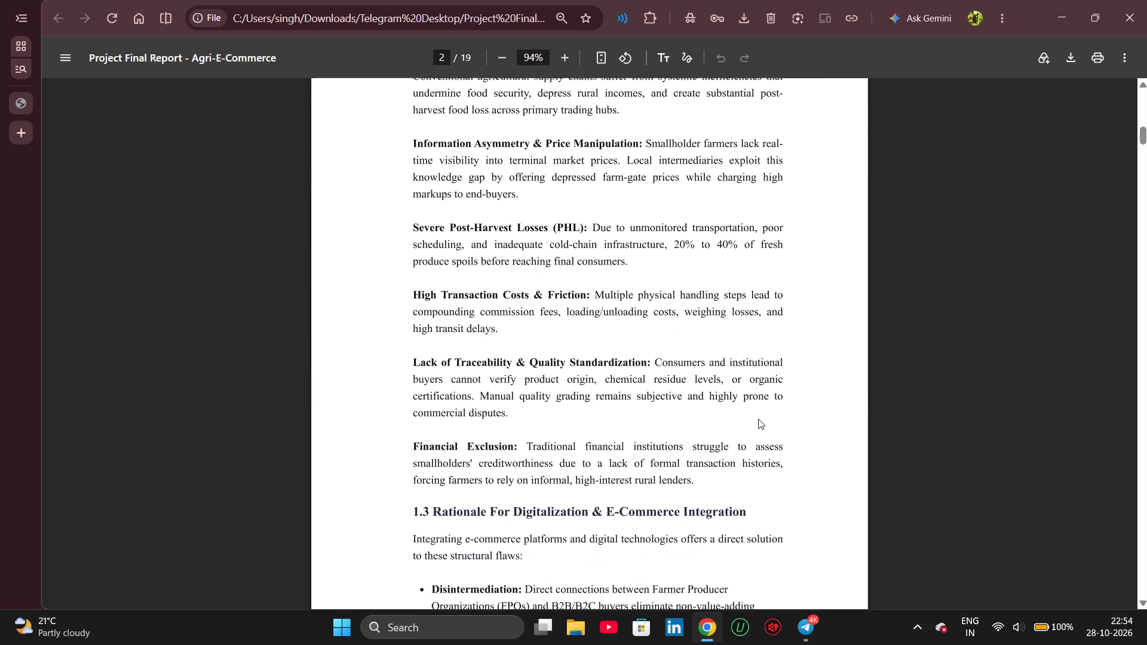
scroll(758, 419, down, 6)
scroll(758, 419, up, 3)
scroll(758, 419, down, 5)
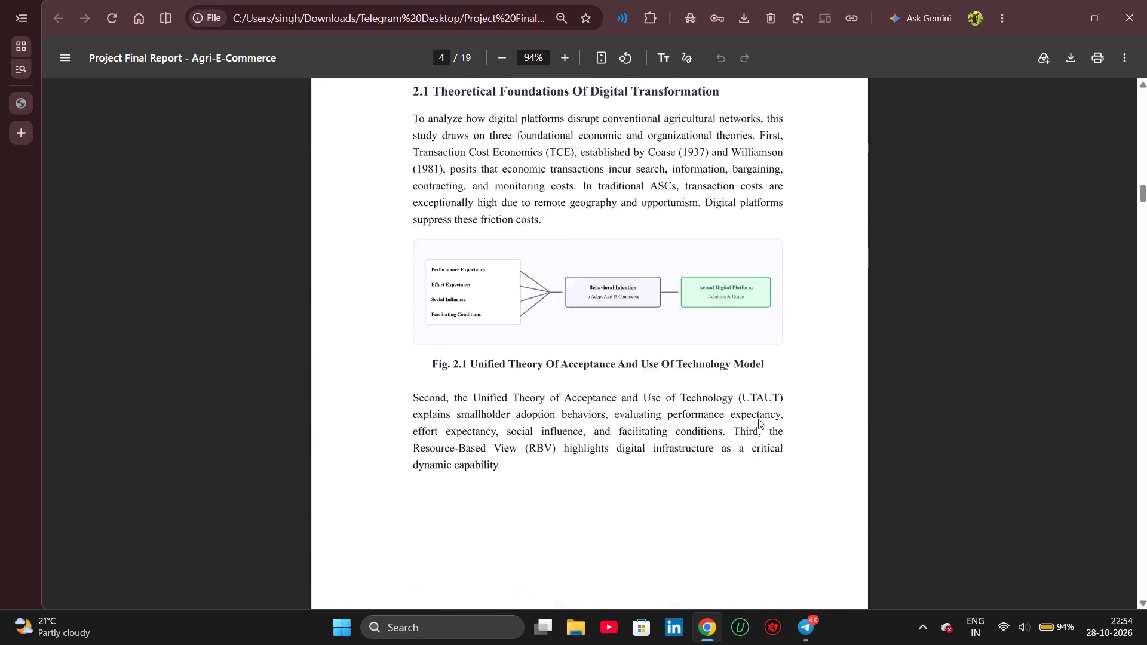
scroll(758, 419, down, 10)
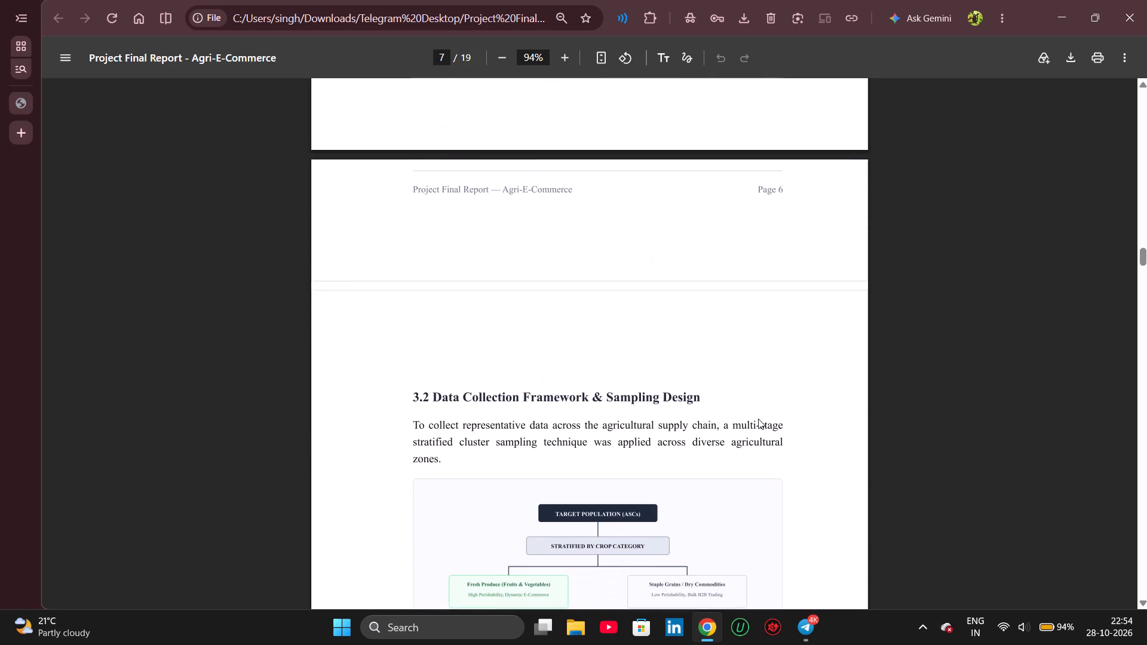
scroll(758, 419, down, 18)
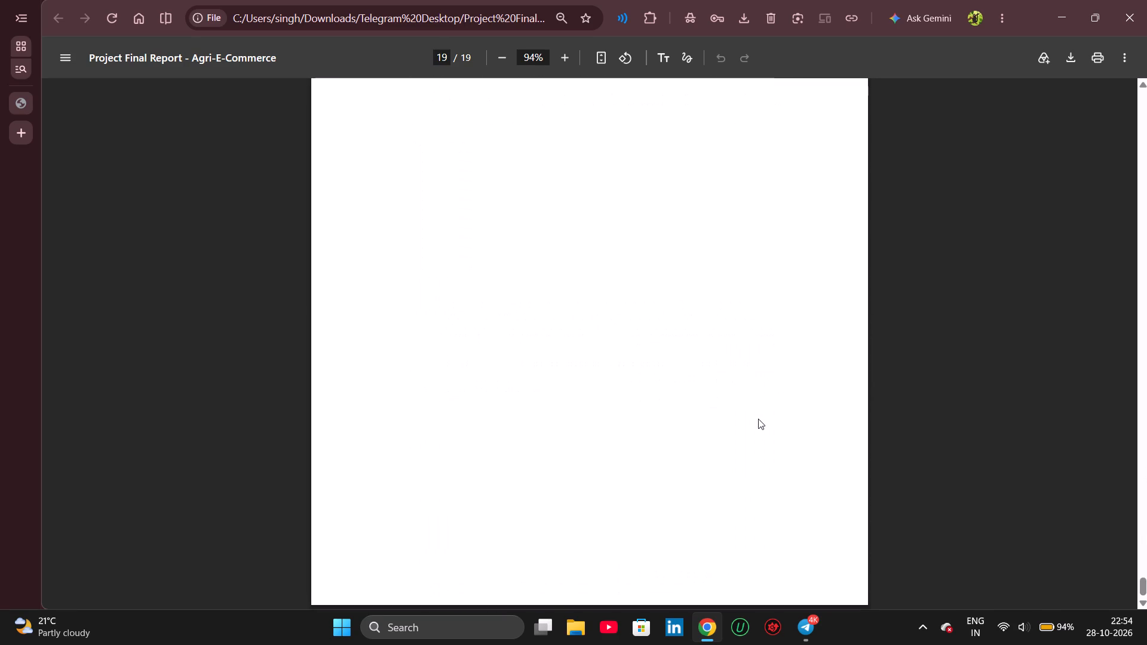
scroll(758, 419, down, 6)
scroll(758, 419, up, 20)
scroll(758, 419, up, 14)
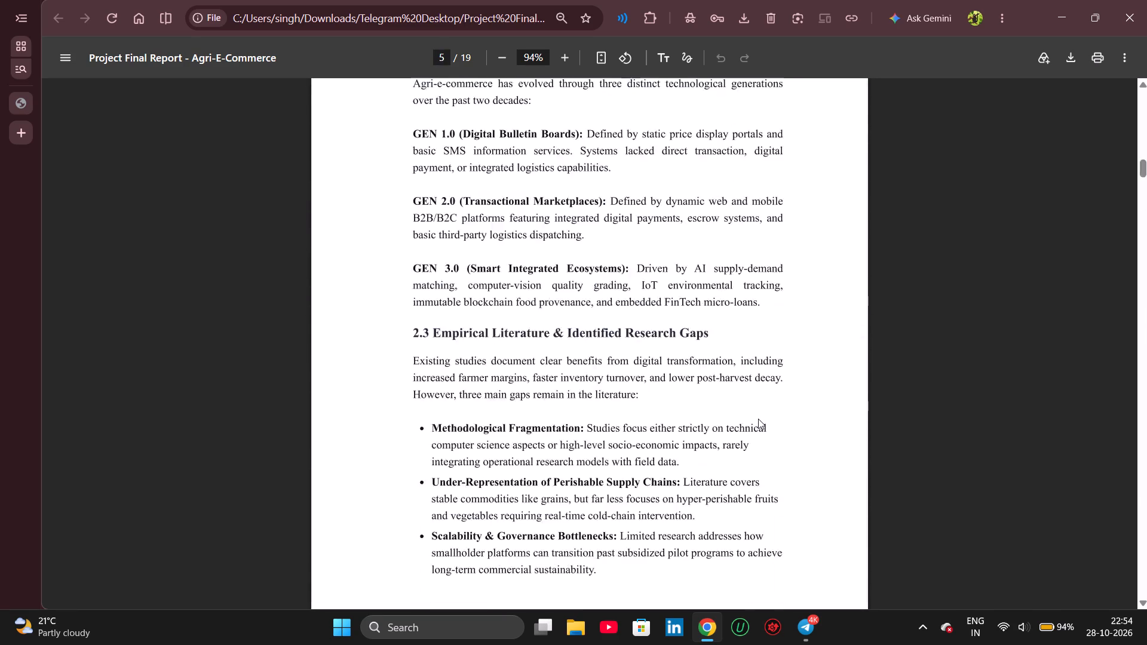
scroll(758, 419, up, 13)
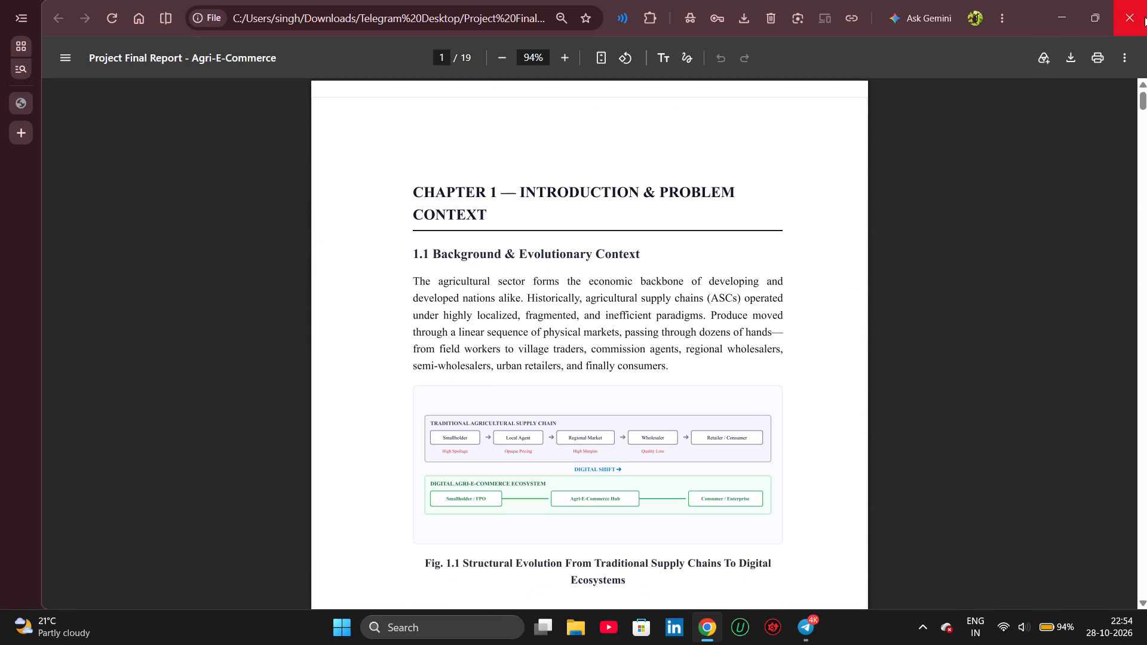
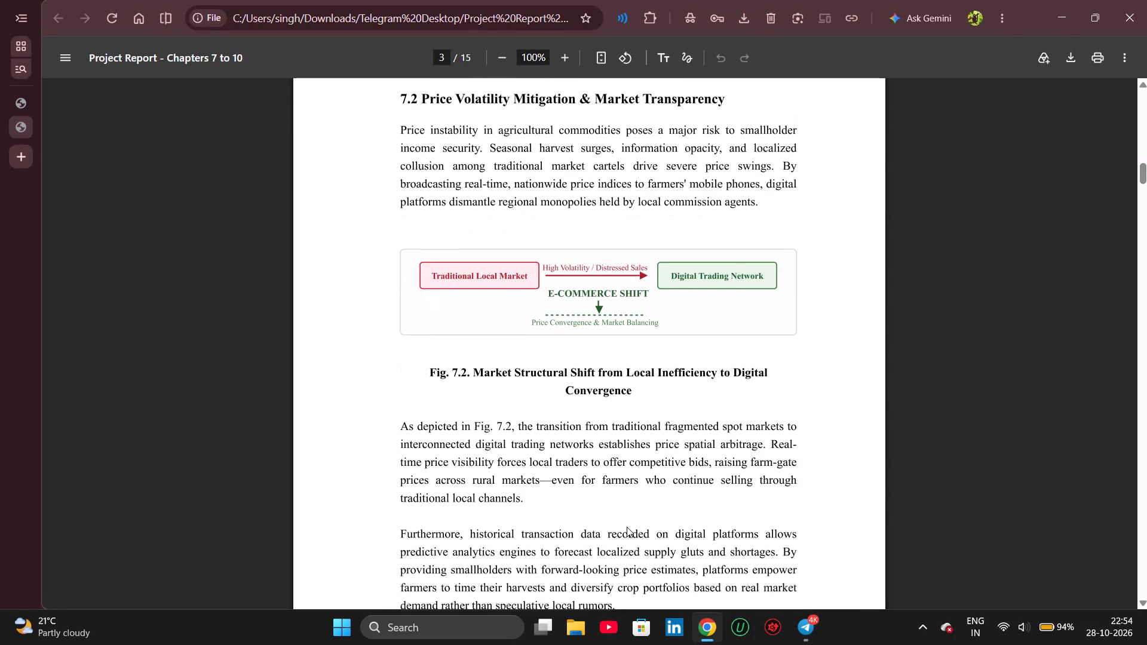
Skim the Chapters 7 to 10 report from section 7.2 through the optimization models, barriers and case studies to Future Research Scope.
scroll(627, 527, down, 3)
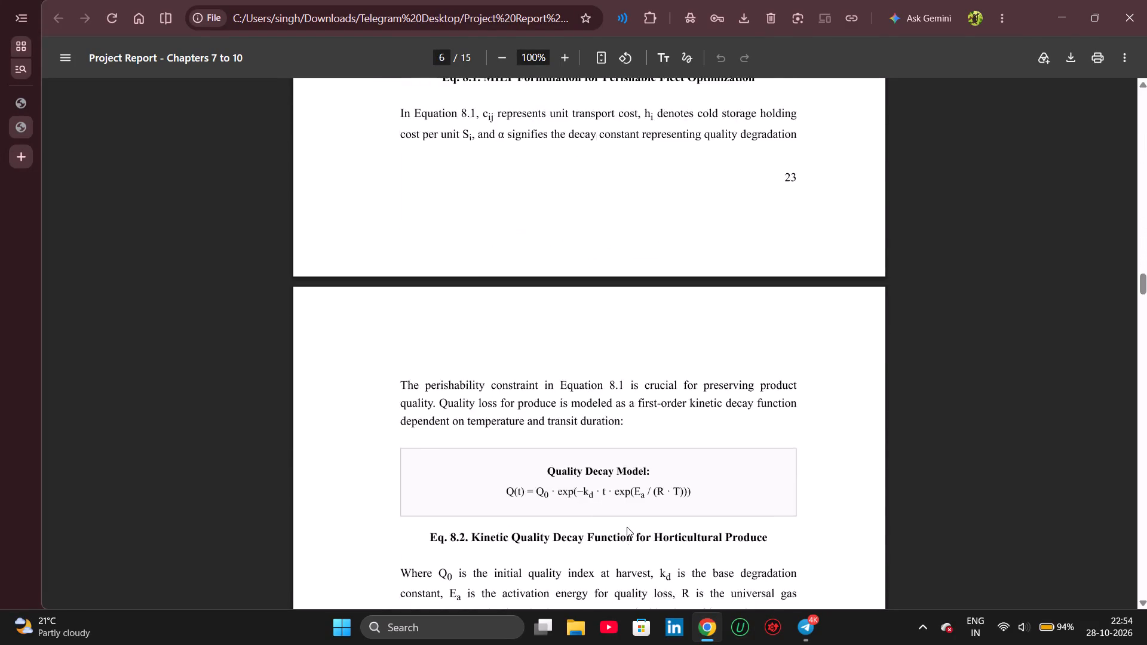
scroll(627, 527, down, 3)
scroll(627, 527, up, 8)
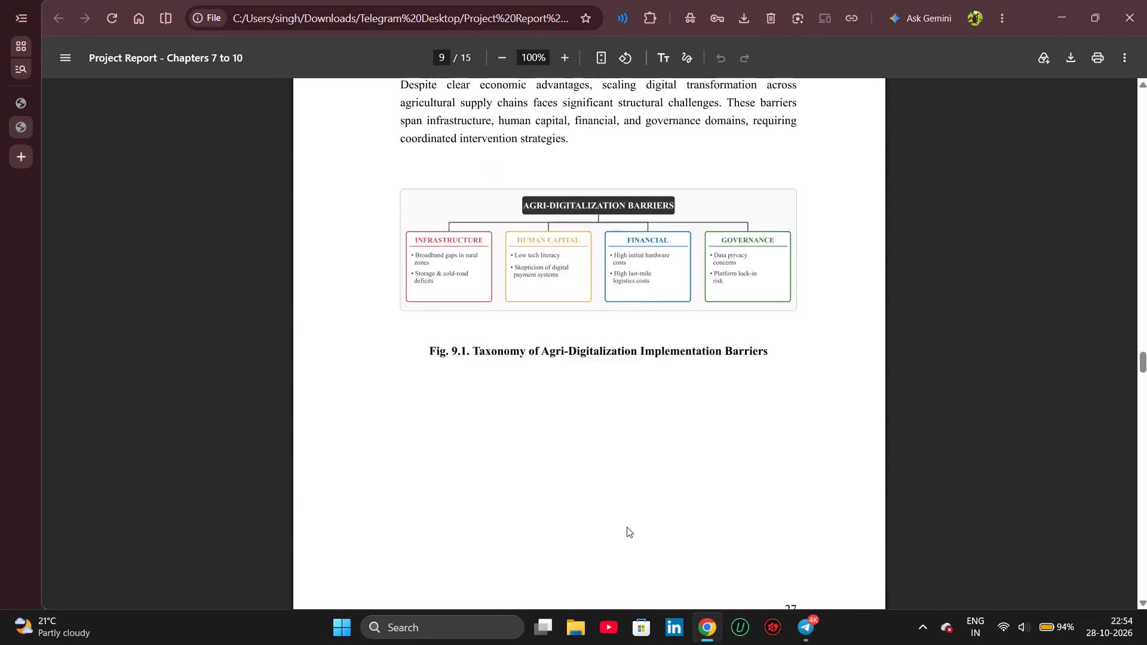
scroll(627, 527, up, 1)
scroll(627, 527, down, 2)
scroll(627, 527, up, 1)
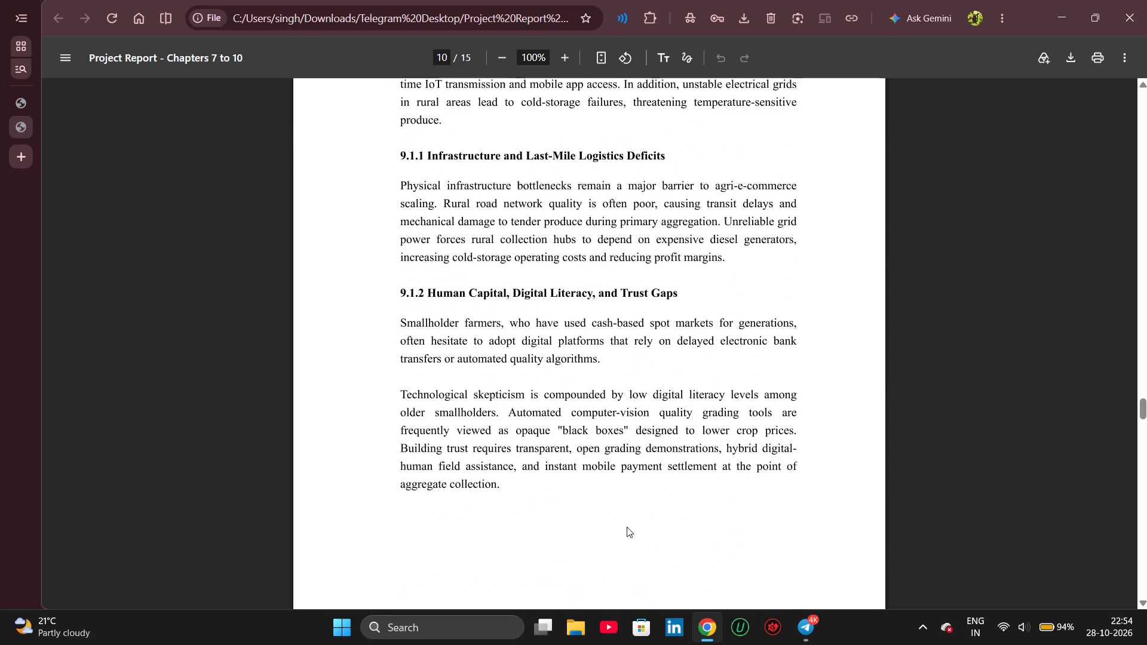
scroll(627, 527, up, 1)
scroll(627, 527, down, 5)
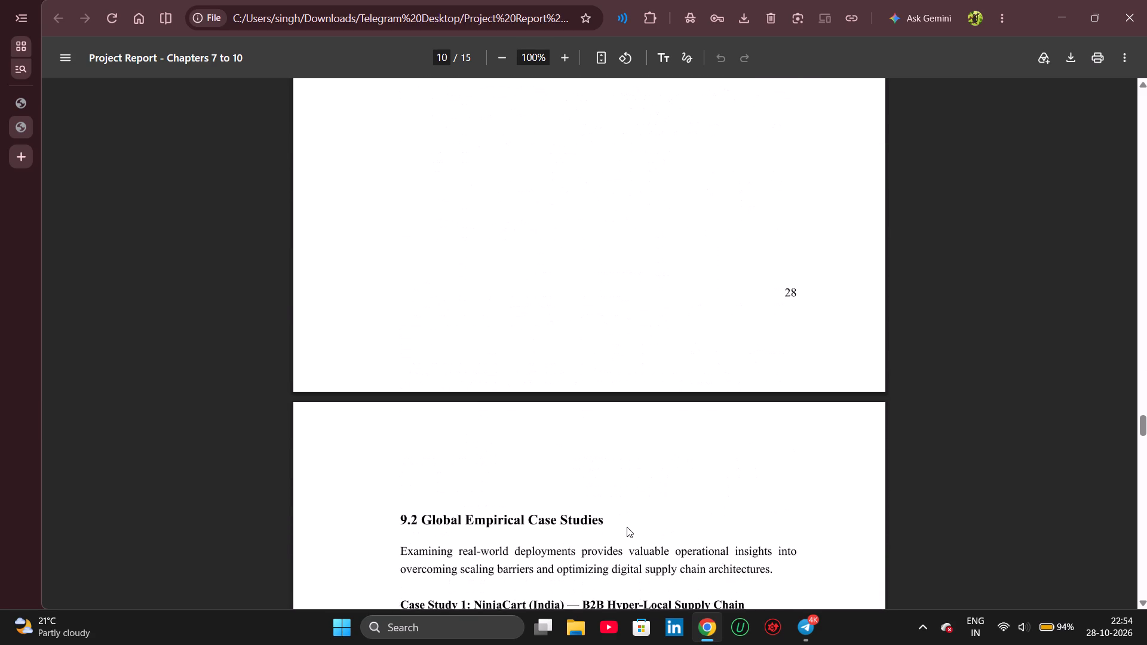
scroll(627, 527, down, 11)
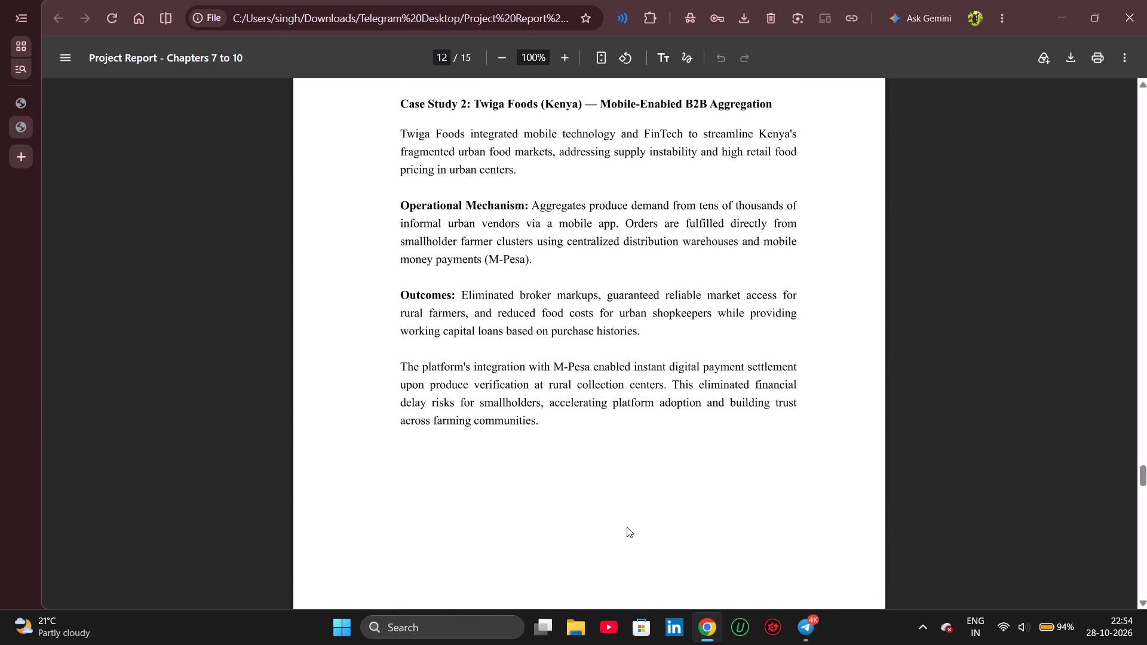
scroll(627, 527, down, 9)
Look back through the Chapters 7 to 10 report from the closing section to the value capture comparison near its beginning.
scroll(626, 513, up, 5)
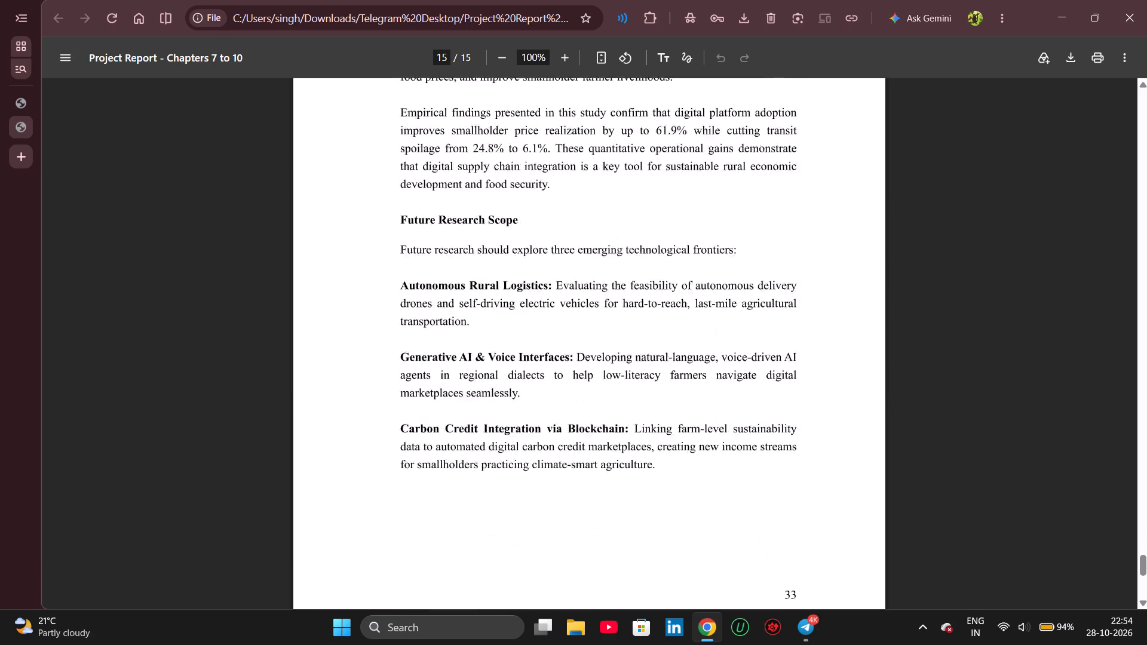
scroll(626, 513, up, 13)
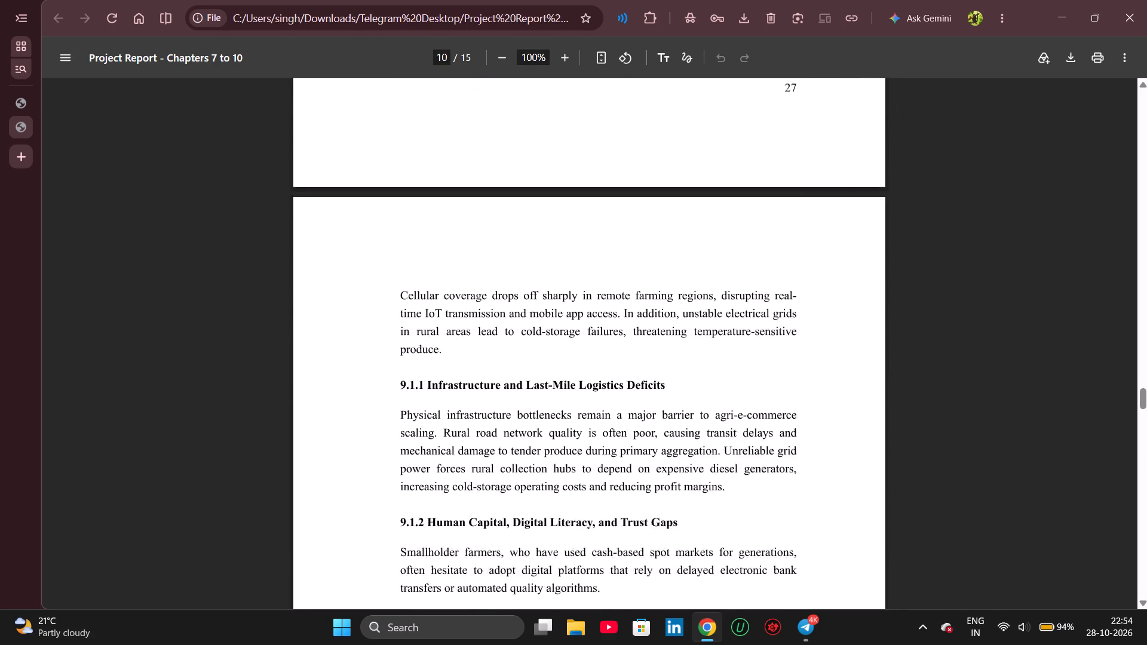
scroll(626, 513, up, 12)
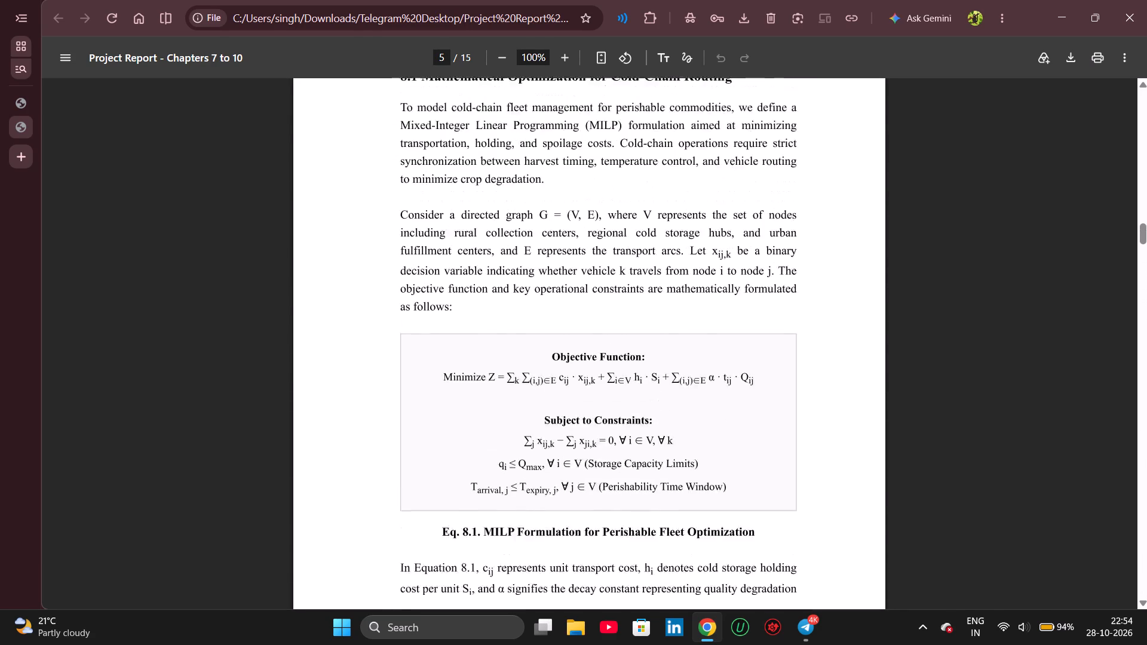
scroll(626, 513, up, 19)
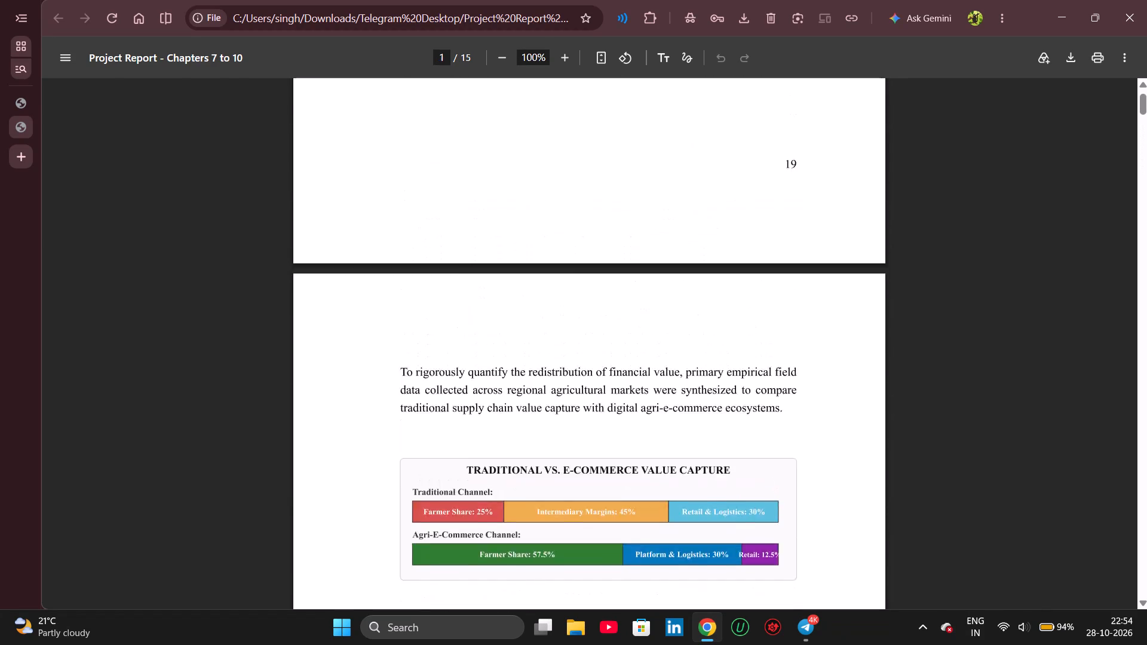
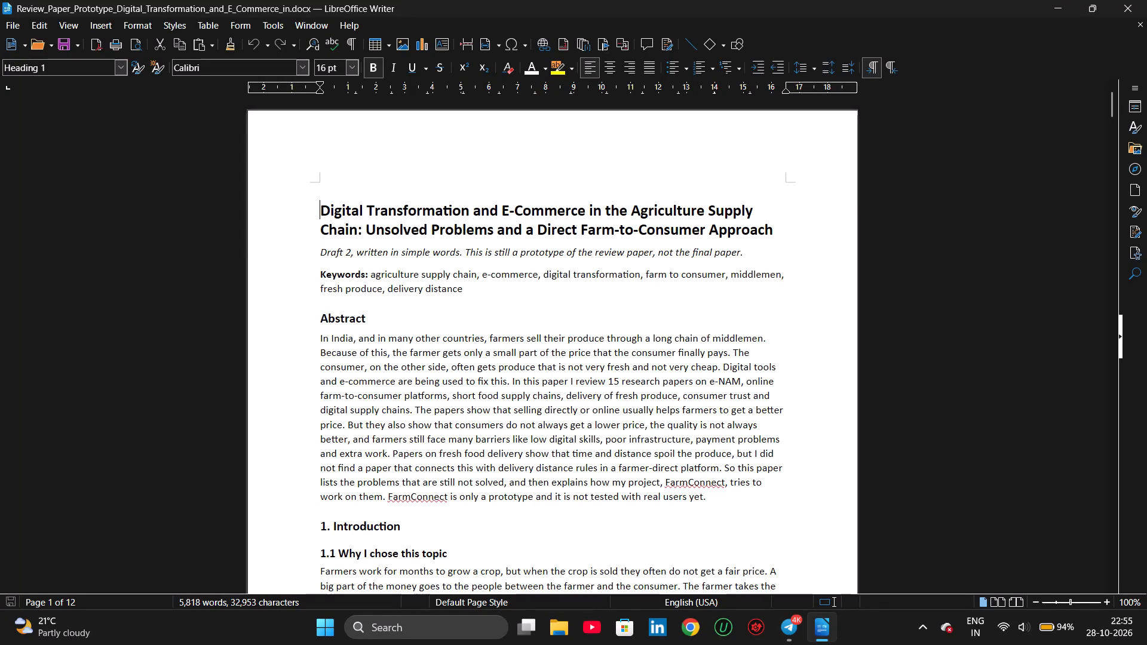
Delete the italic "Draft 2, written in simple words…" note beneath the paper's title, including its empty line.
drag(323, 254, 449, 254)
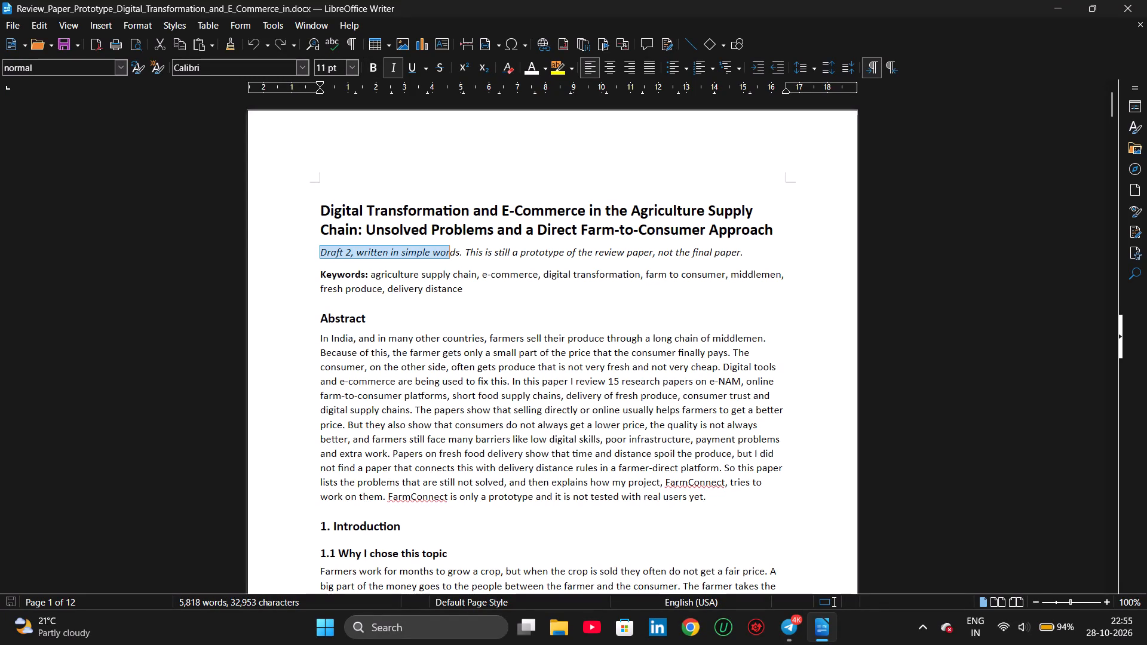
drag(449, 254, 744, 247)
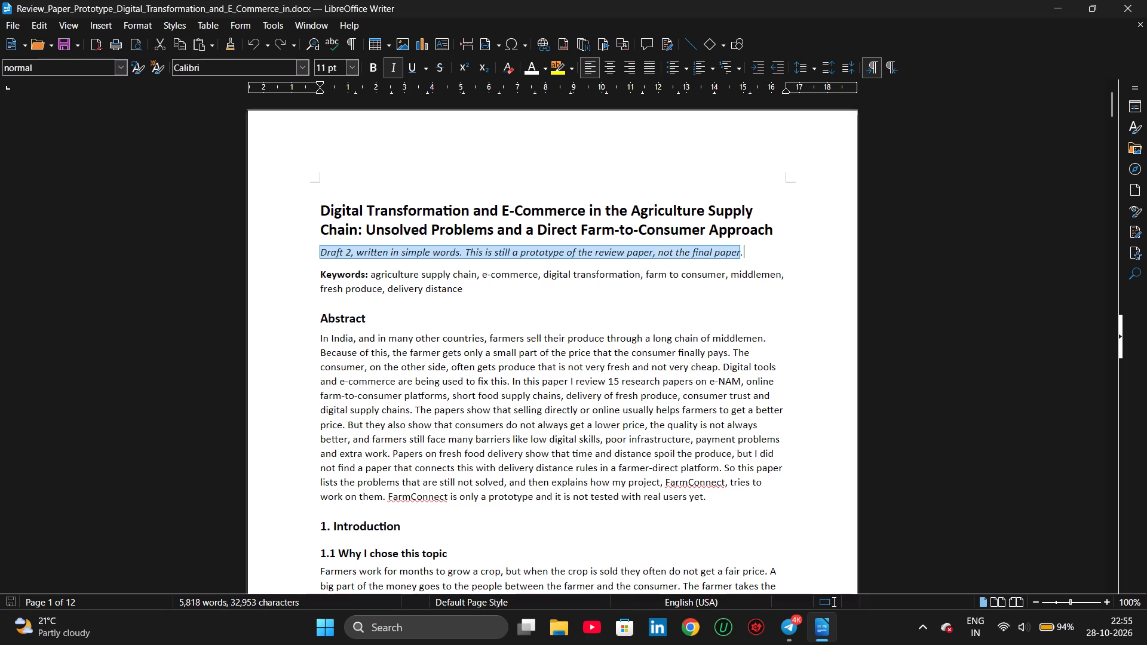
key(BackSpace)
key(BackSpace)
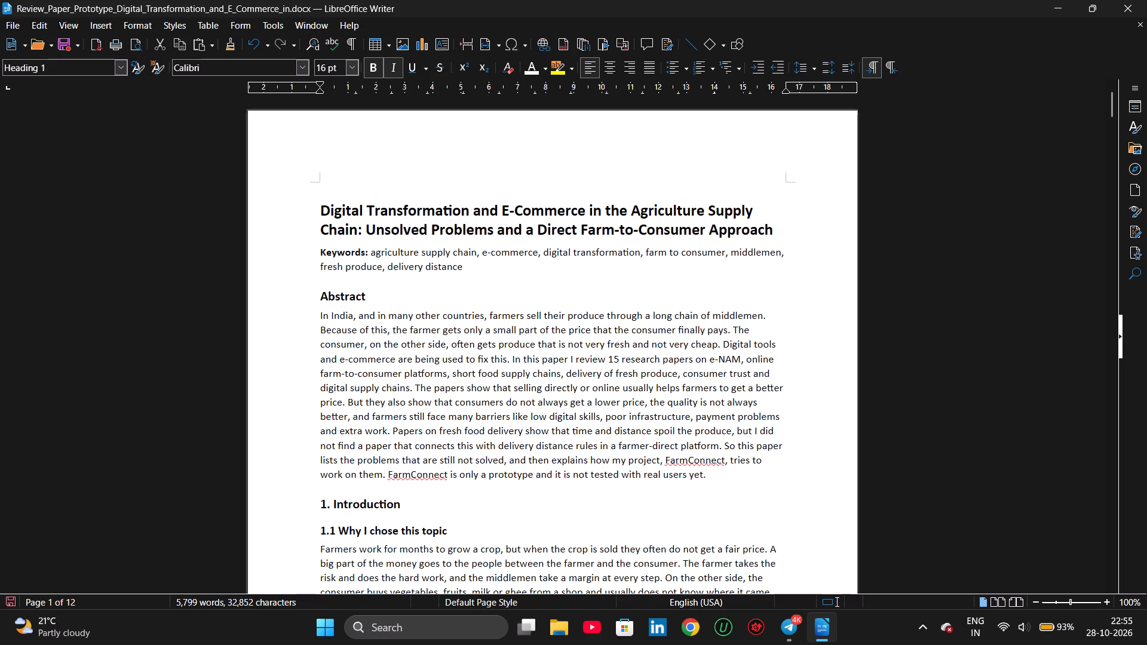
Delete the entire Keywords paragraph and its leftover blank line between the paper's title and the Abstract heading.
scroll(468, 295, right, 1)
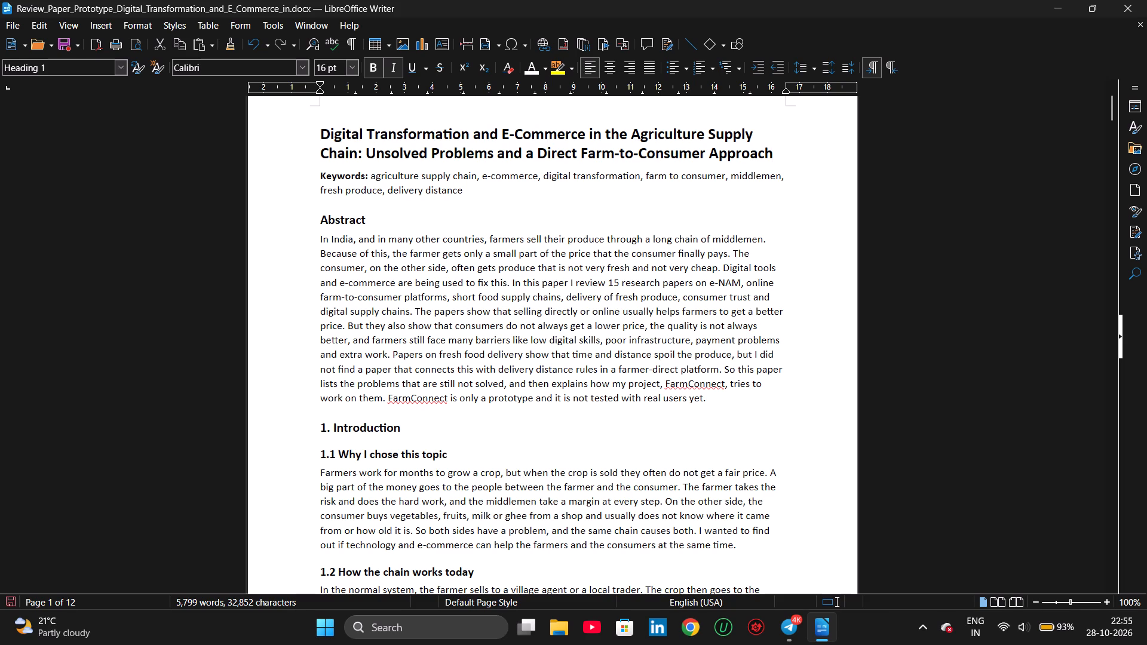
scroll(793, 263, down, 2)
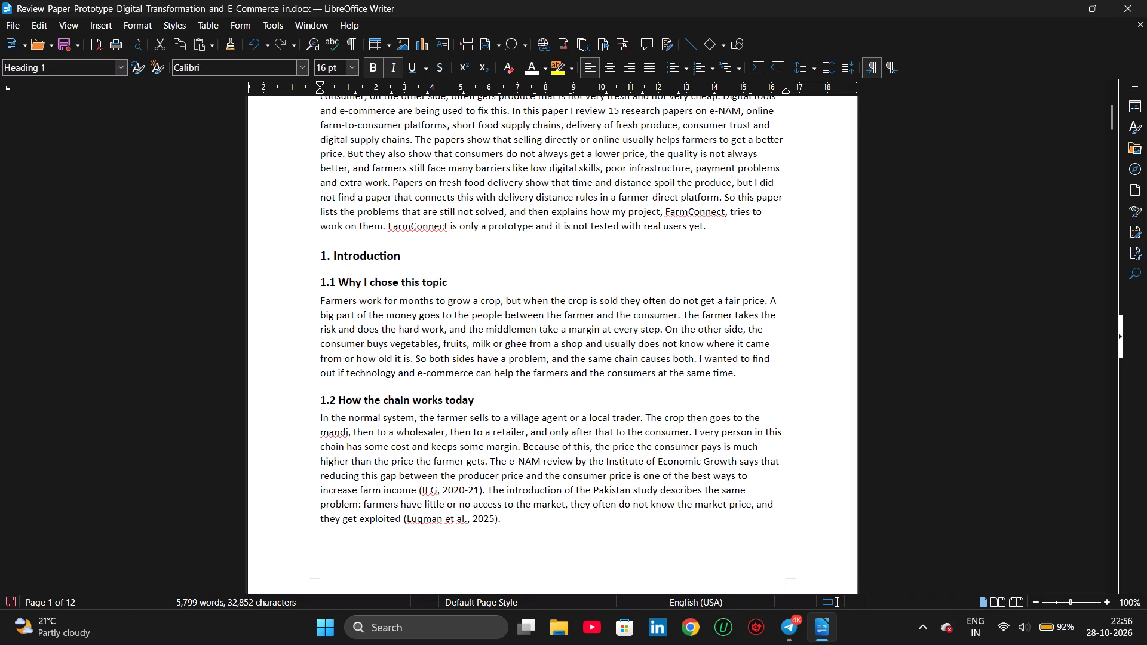
scroll(793, 263, up, 5)
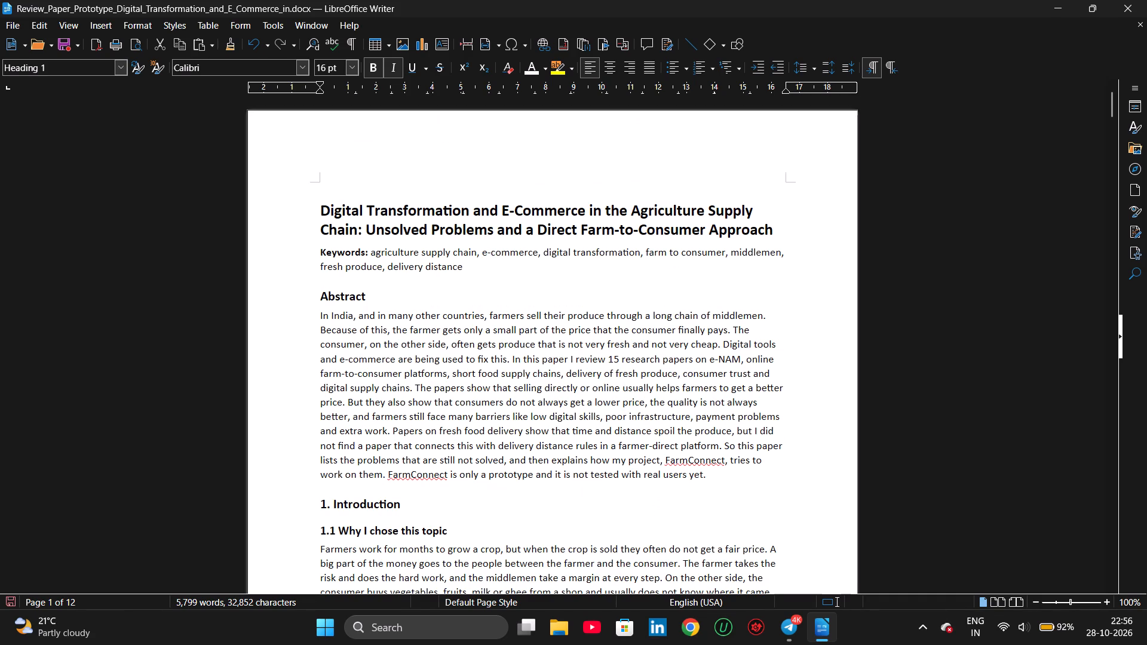
drag(322, 251, 406, 263)
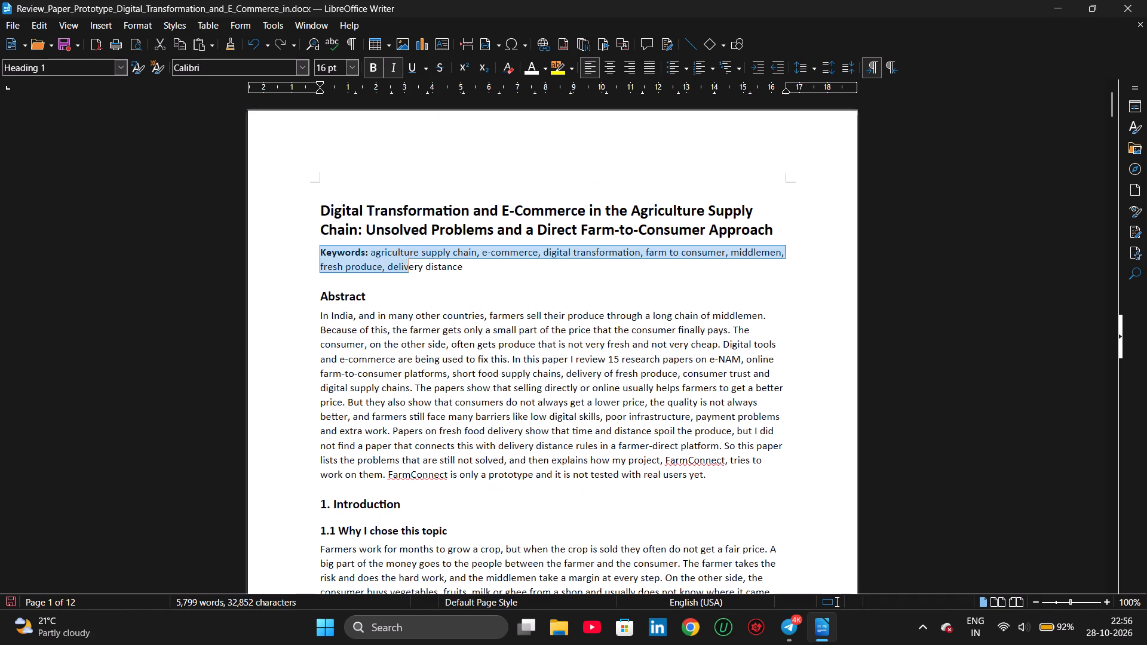
drag(406, 263, 467, 269)
key(BackSpace)
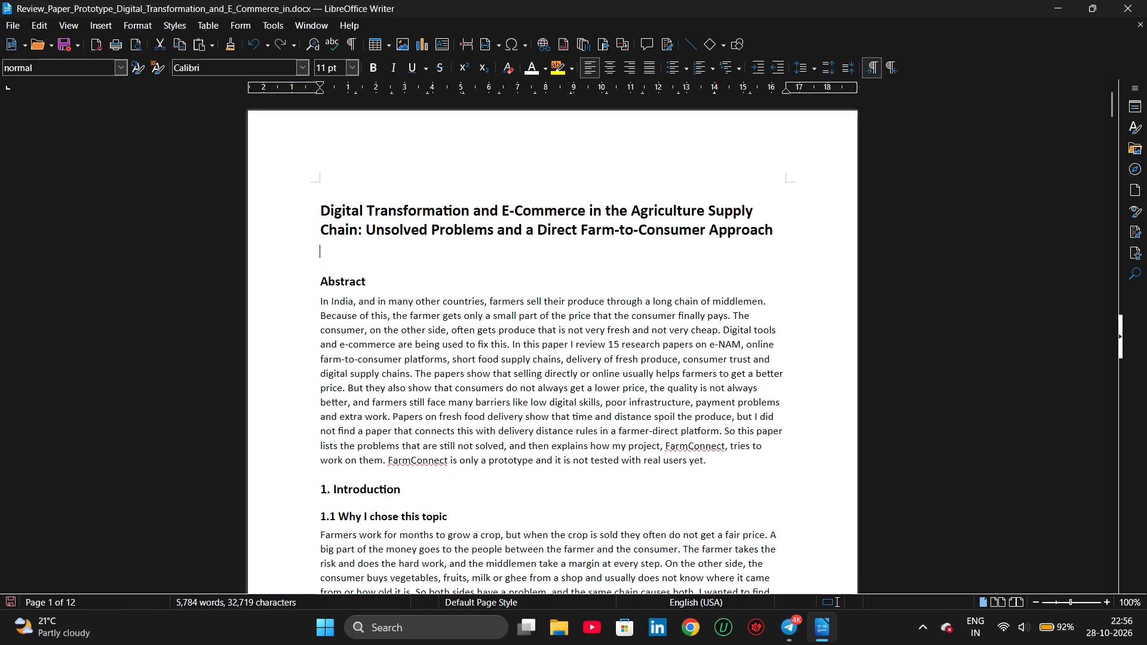
key(BackSpace)
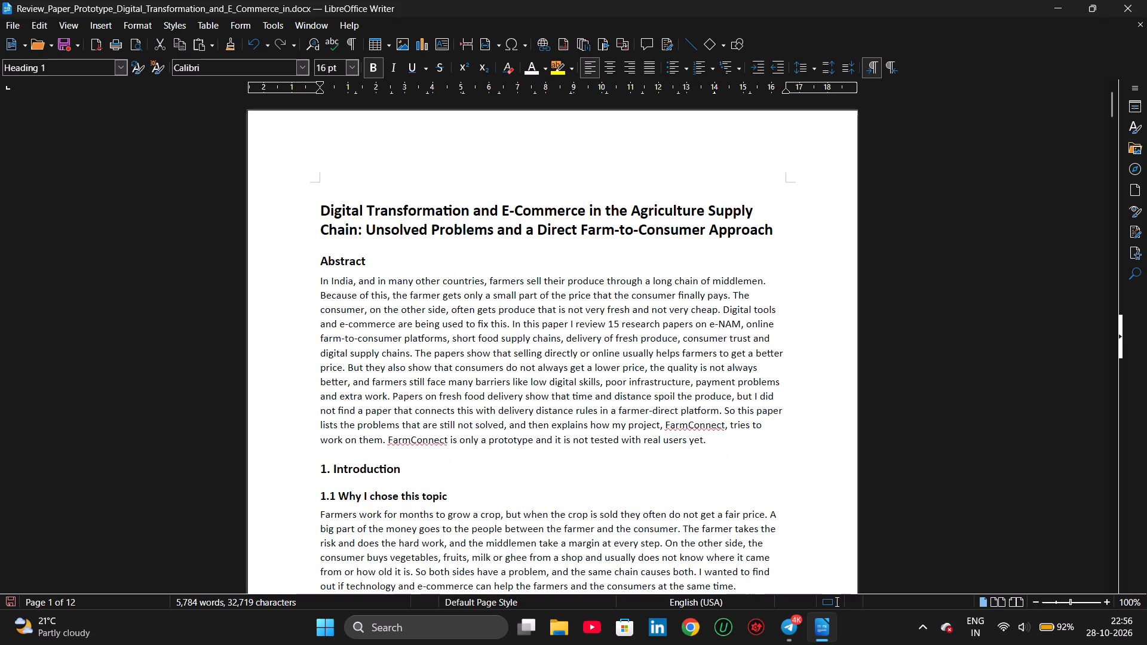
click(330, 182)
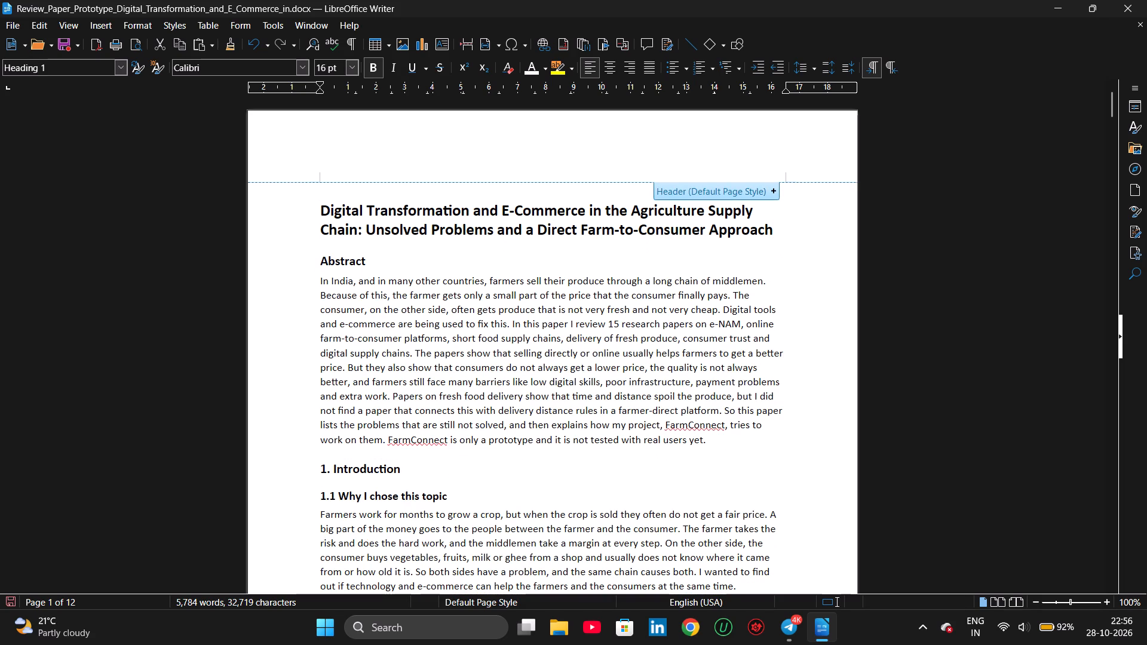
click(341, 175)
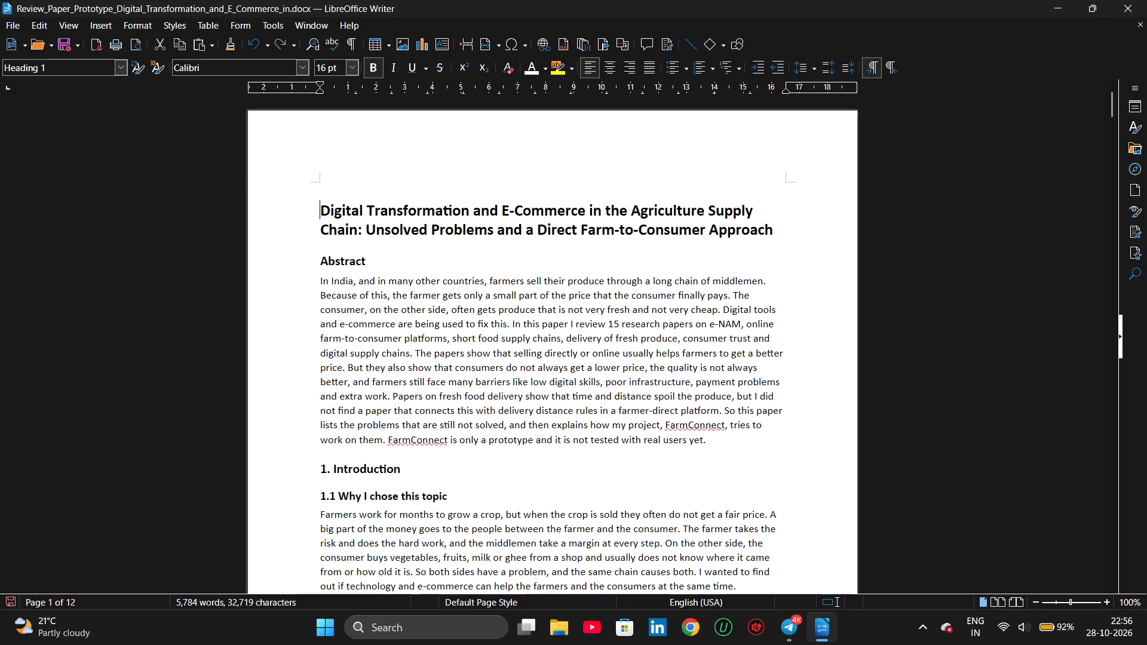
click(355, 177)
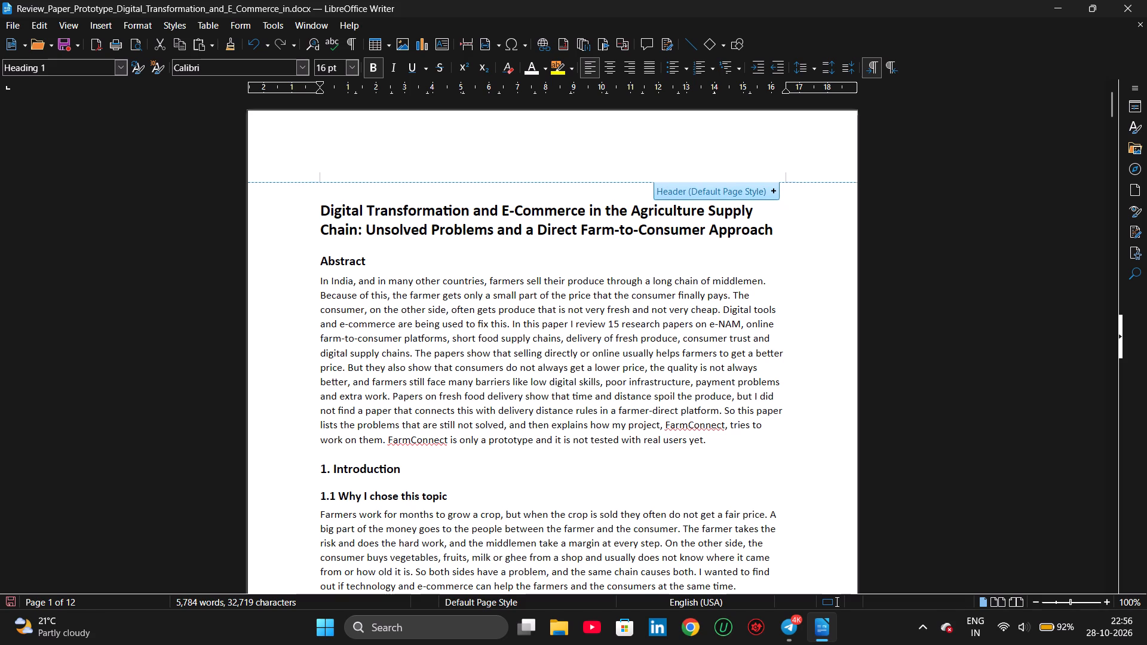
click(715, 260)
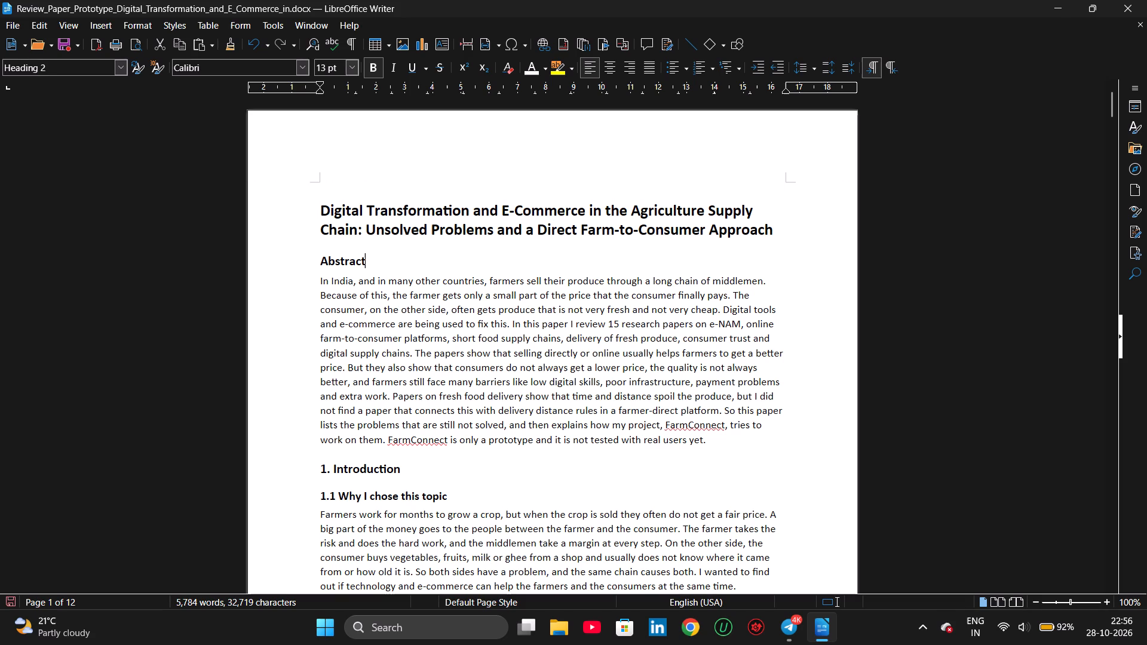
Read through the abstract and Introduction sections 1.1 to 1.3 at an enlarged 120% view.
ctrl+scroll(543, 373, up, 2)
scroll(543, 373, down, 1)
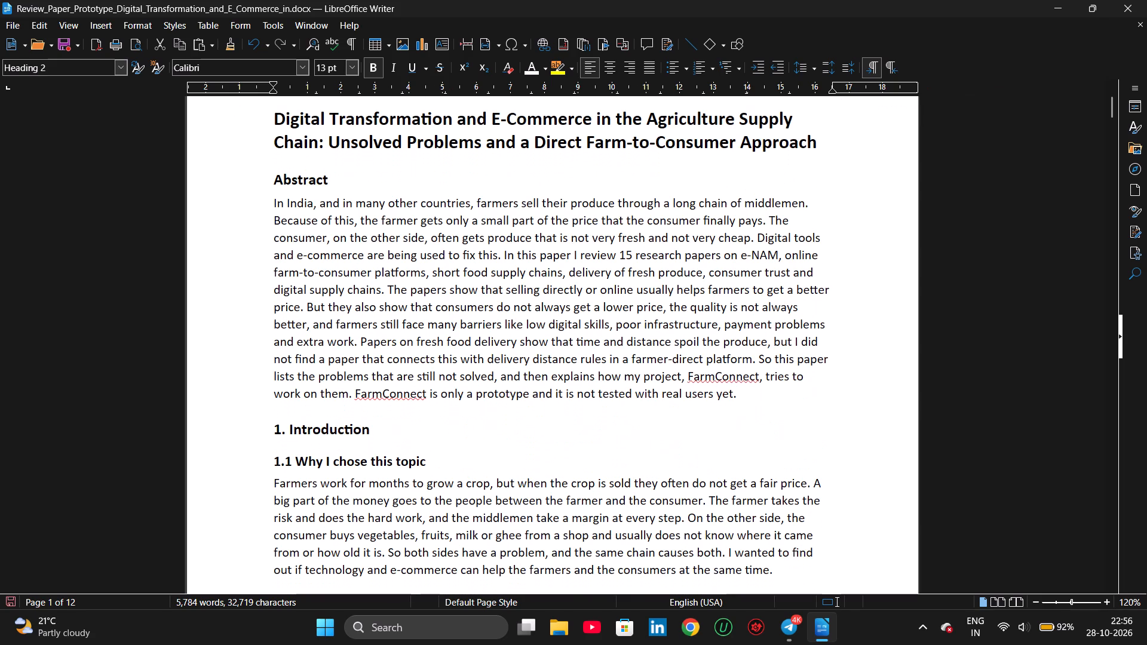
scroll(543, 373, down, 1)
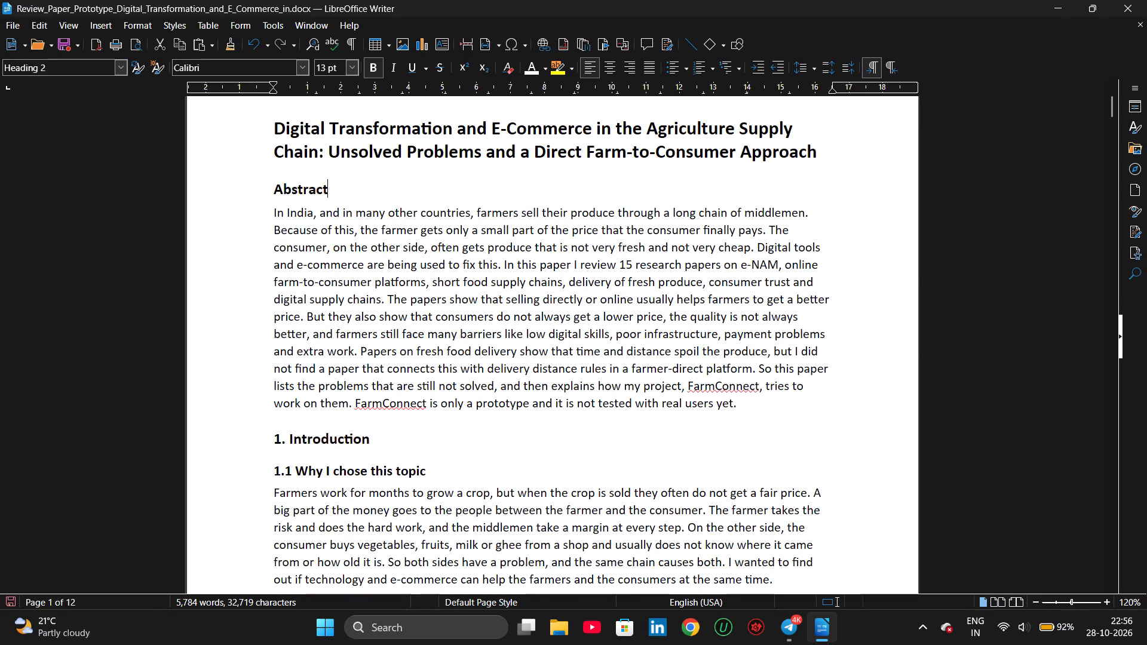
scroll(543, 373, down, 3)
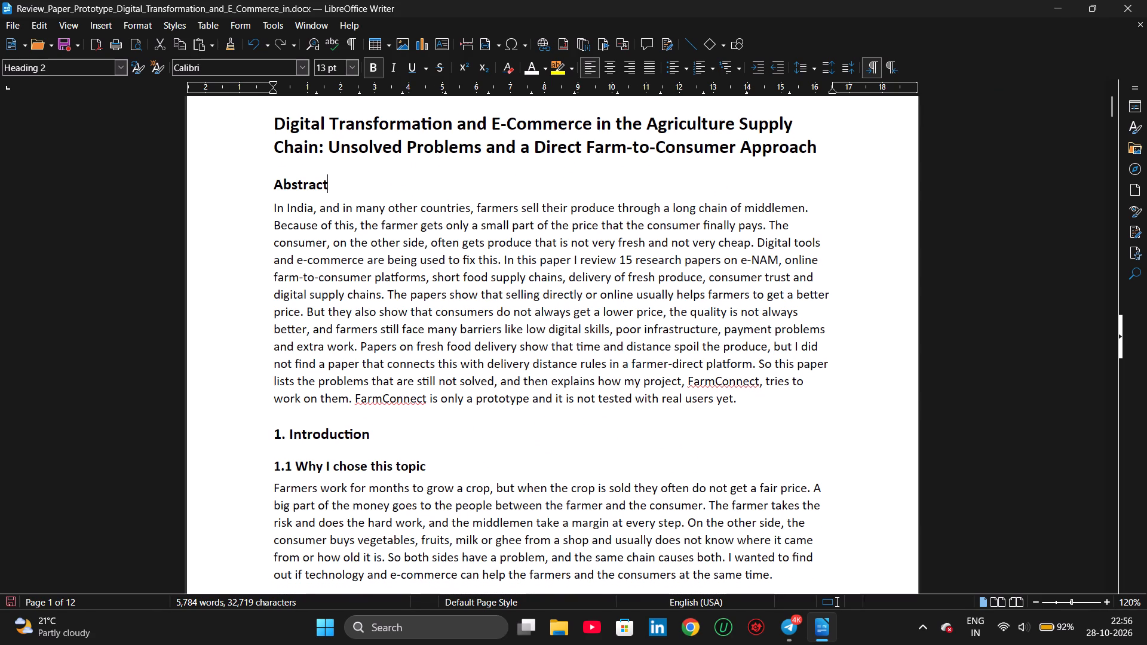
scroll(543, 373, down, 2)
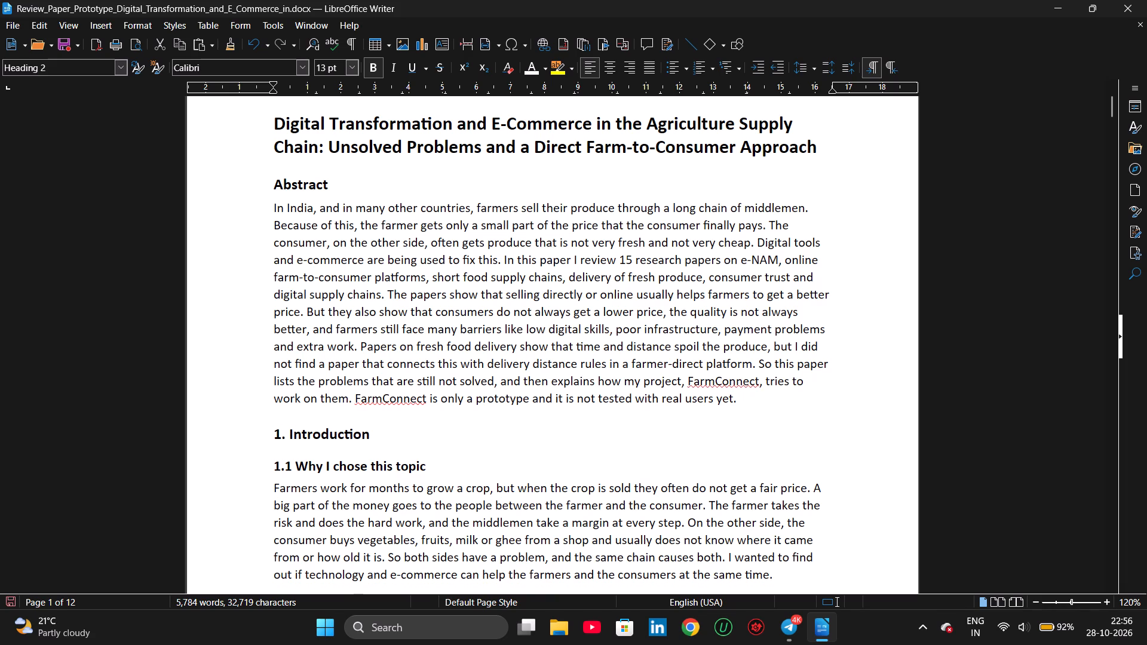
scroll(543, 373, down, 3)
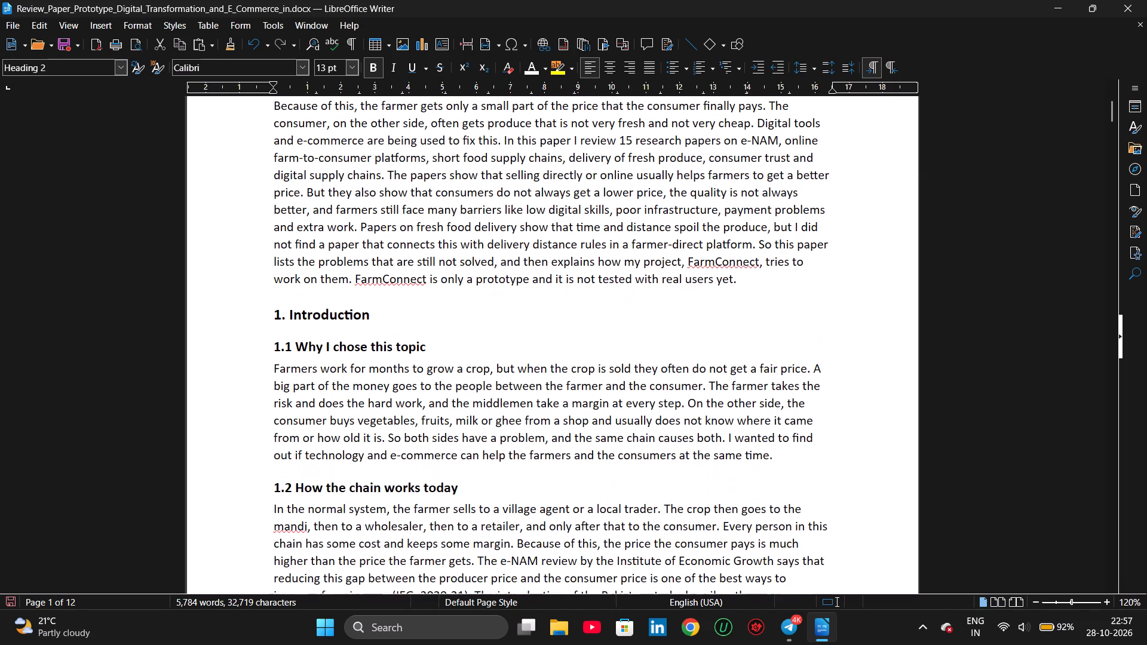
scroll(543, 373, down, 4)
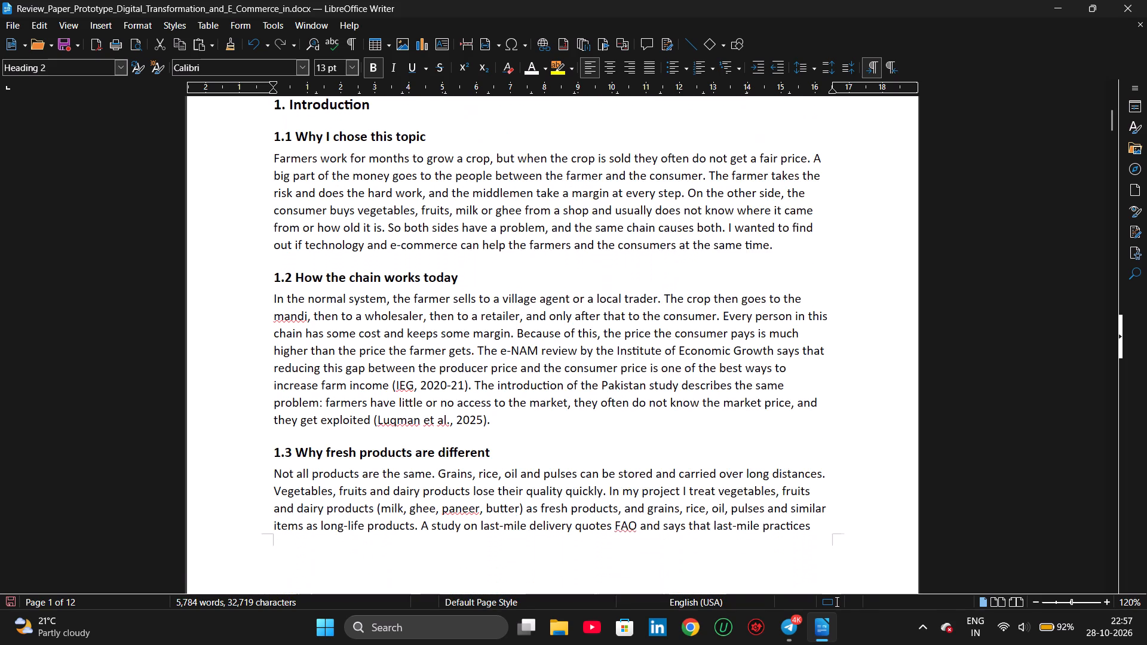
scroll(543, 373, down, 1)
scroll(543, 373, up, 1)
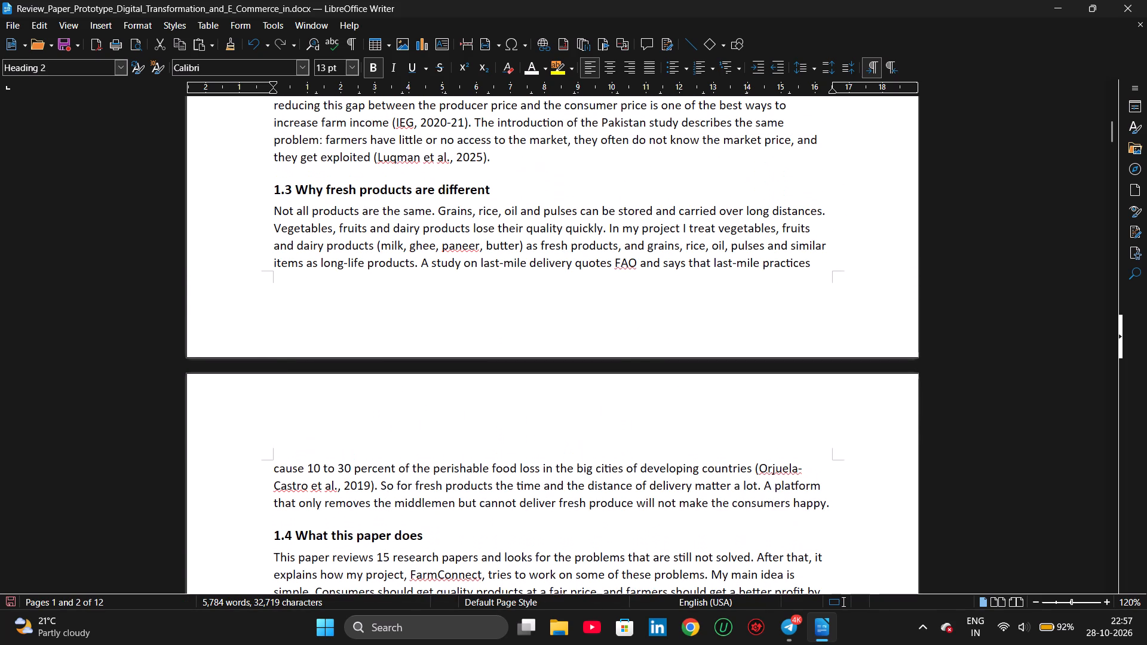
scroll(543, 373, up, 2)
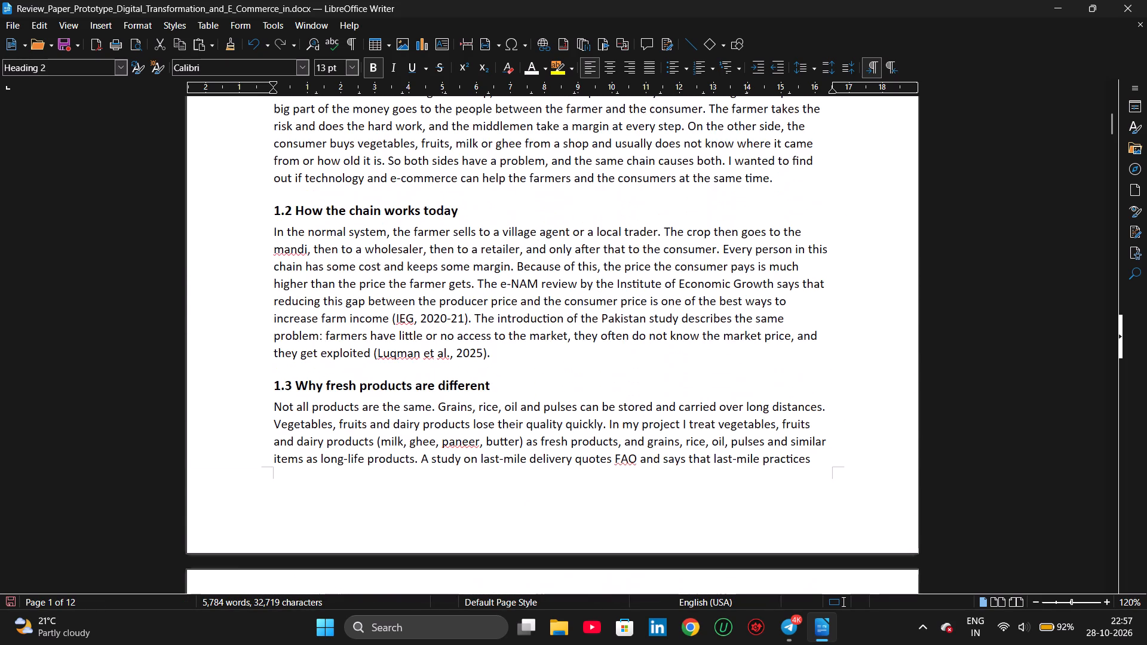
scroll(543, 373, down, 2)
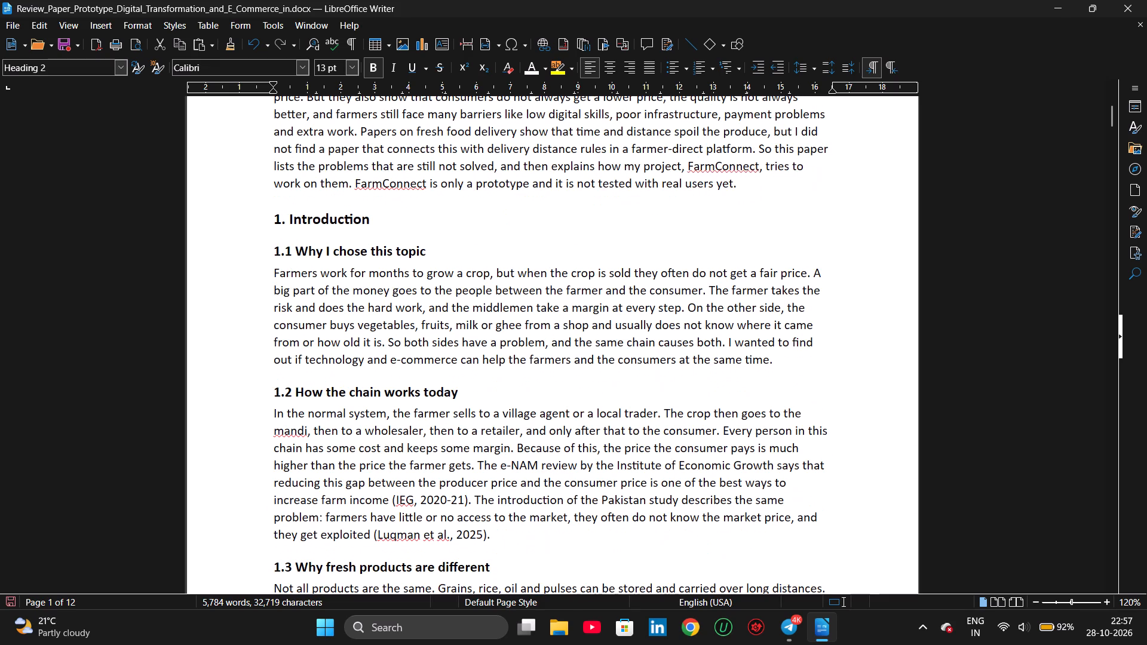
scroll(543, 373, down, 1)
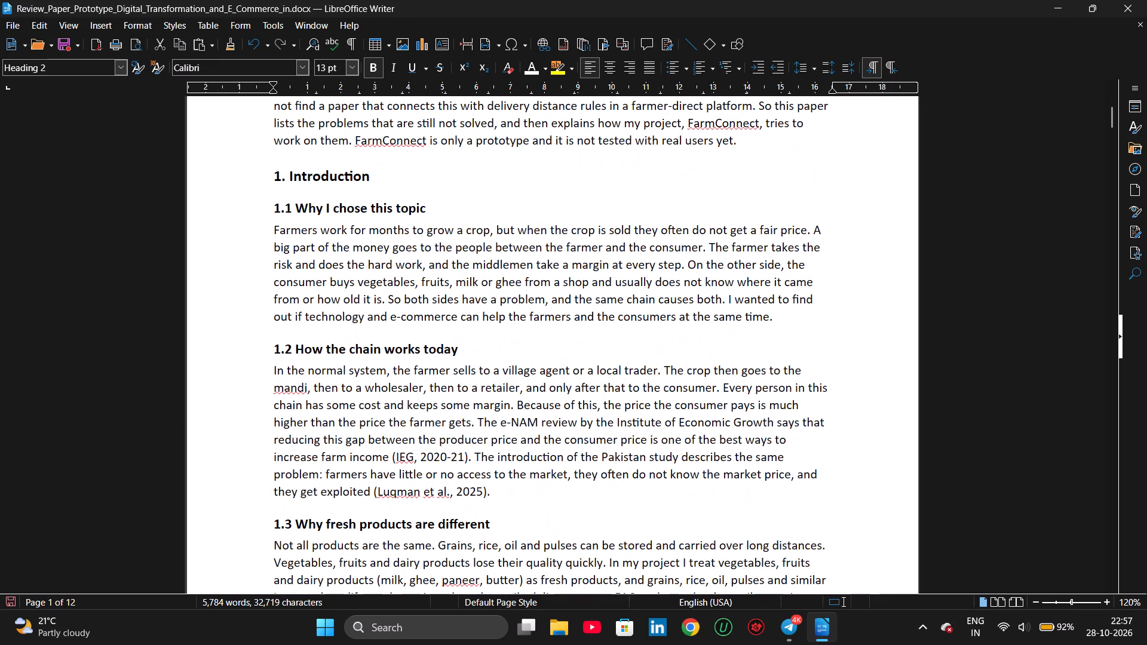
scroll(543, 373, down, 2)
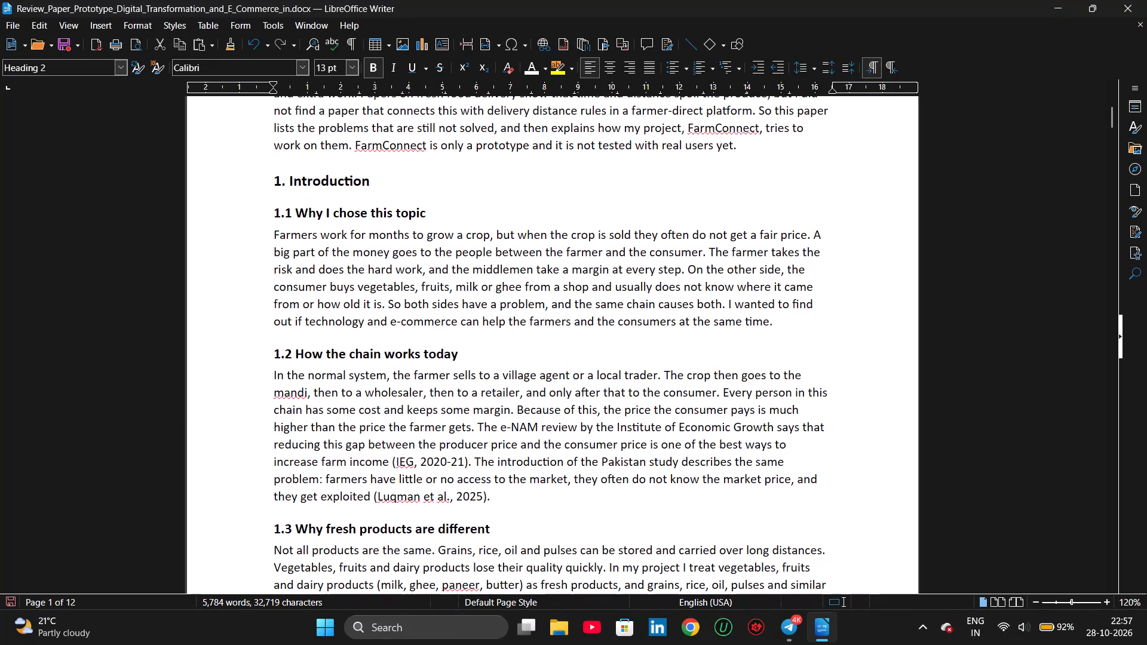
scroll(543, 373, down, 1)
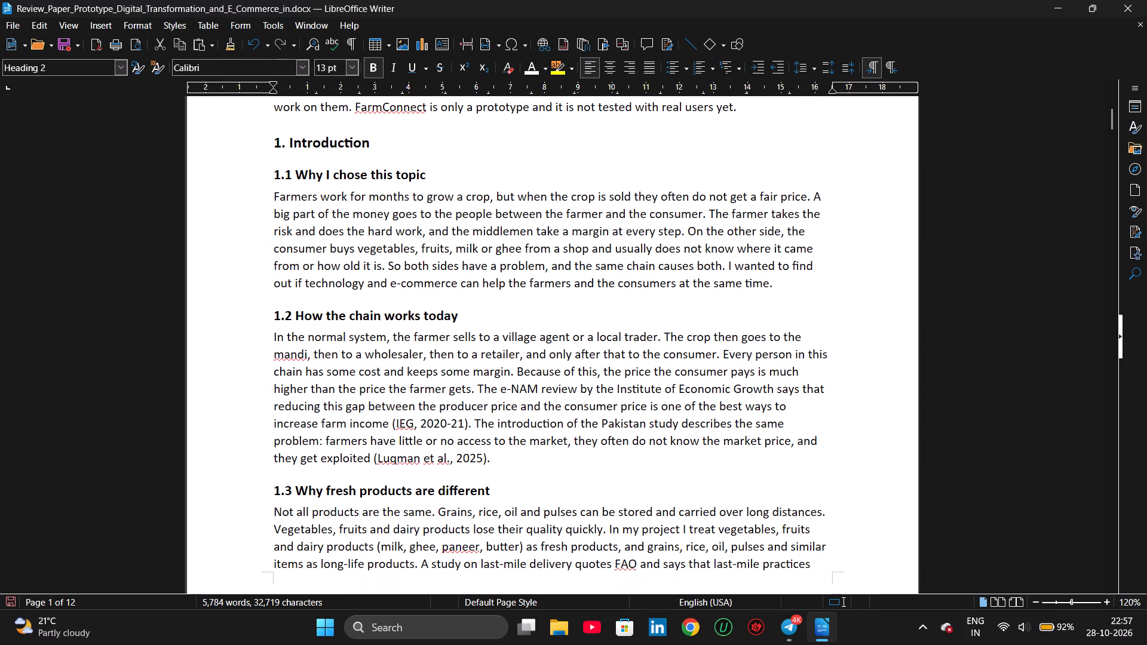
scroll(543, 373, down, 1)
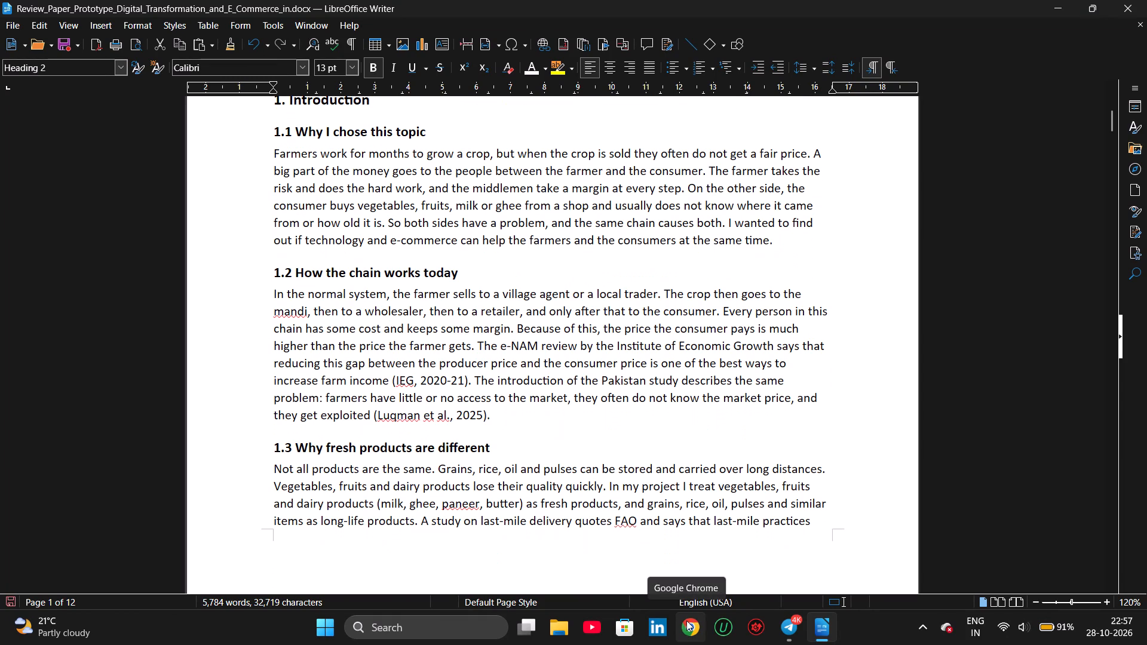
Switch to Google Chrome, search for "m6" and open Apple's press release on the 14-inch MacBook Pro with M6.
click(686, 621)
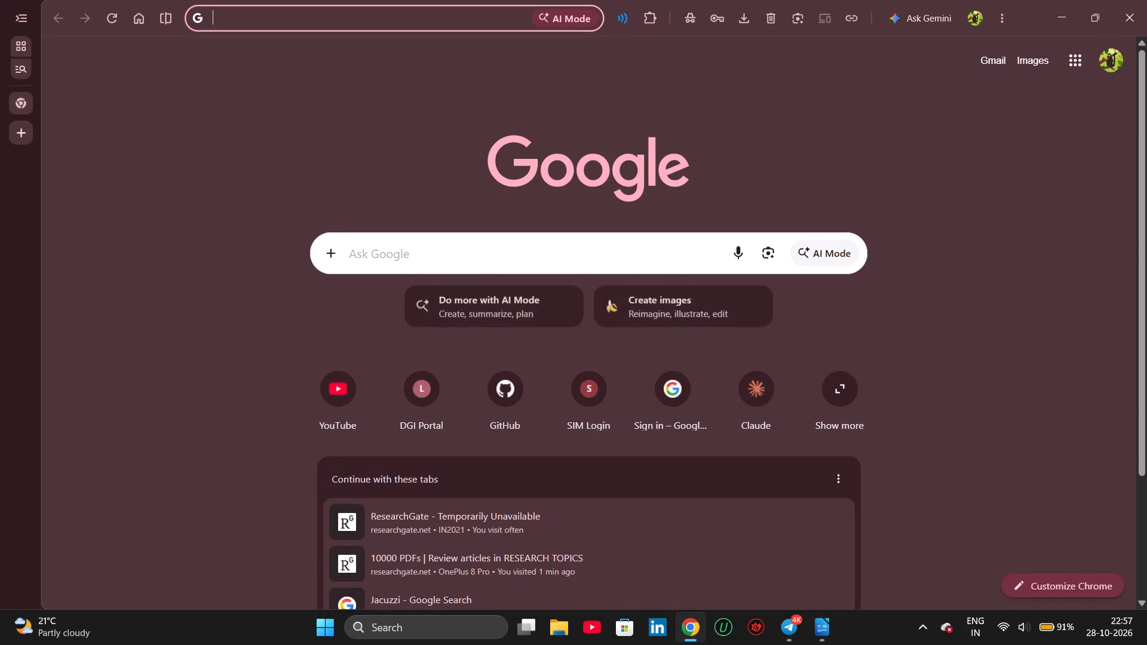
click(532, 249)
key(m)
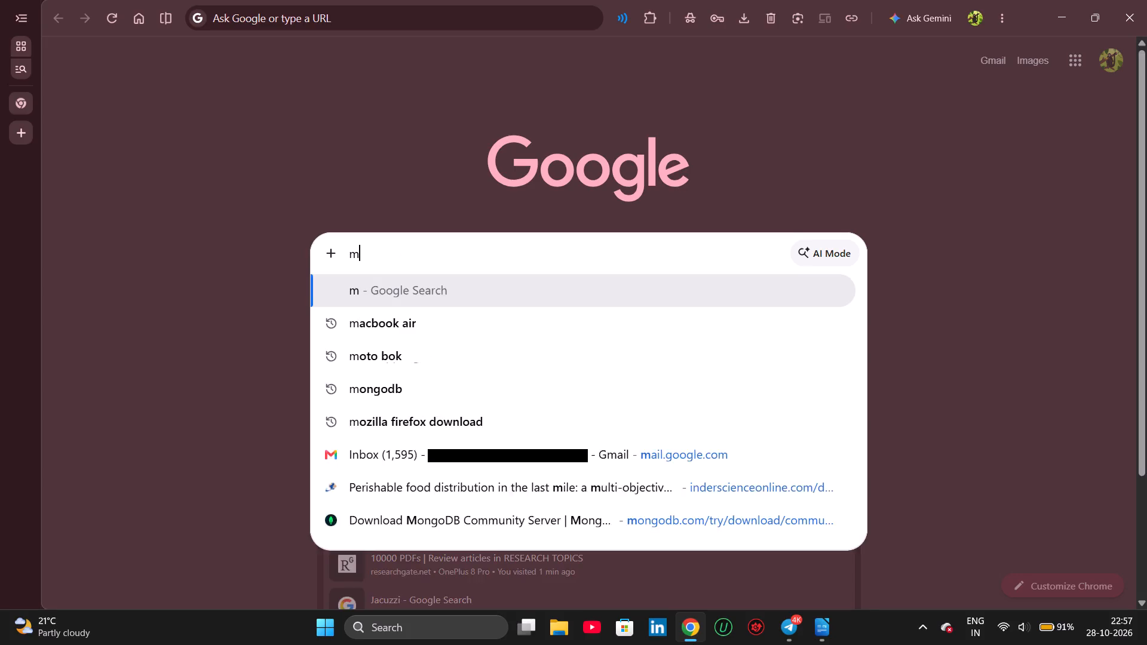
key(6)
key(Return)
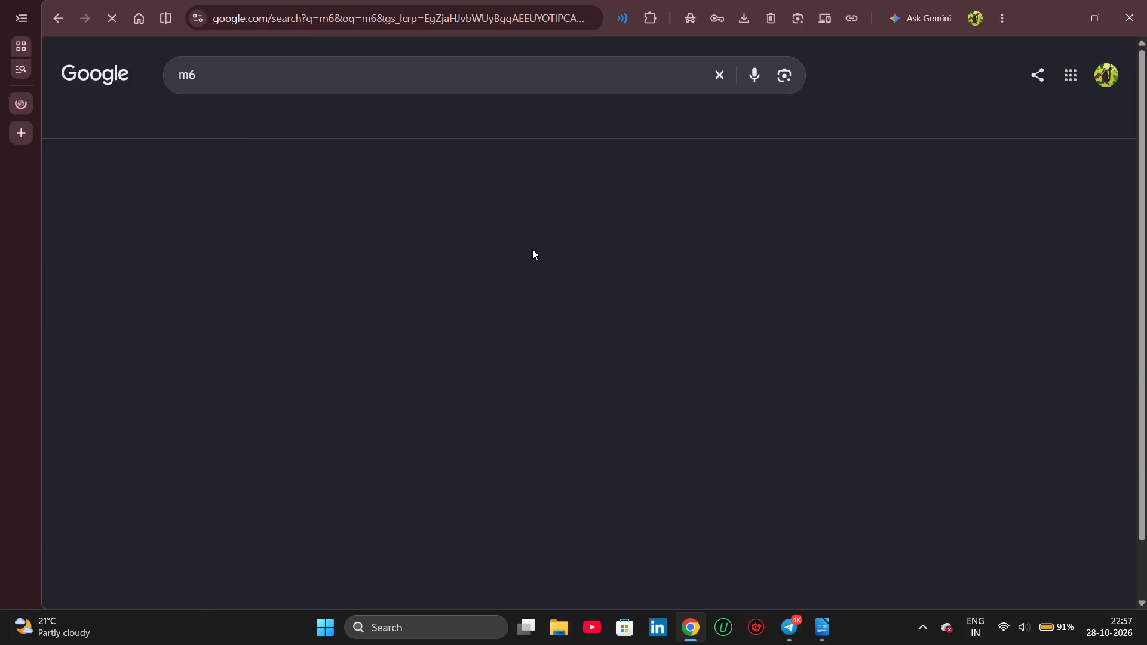
click(431, 207)
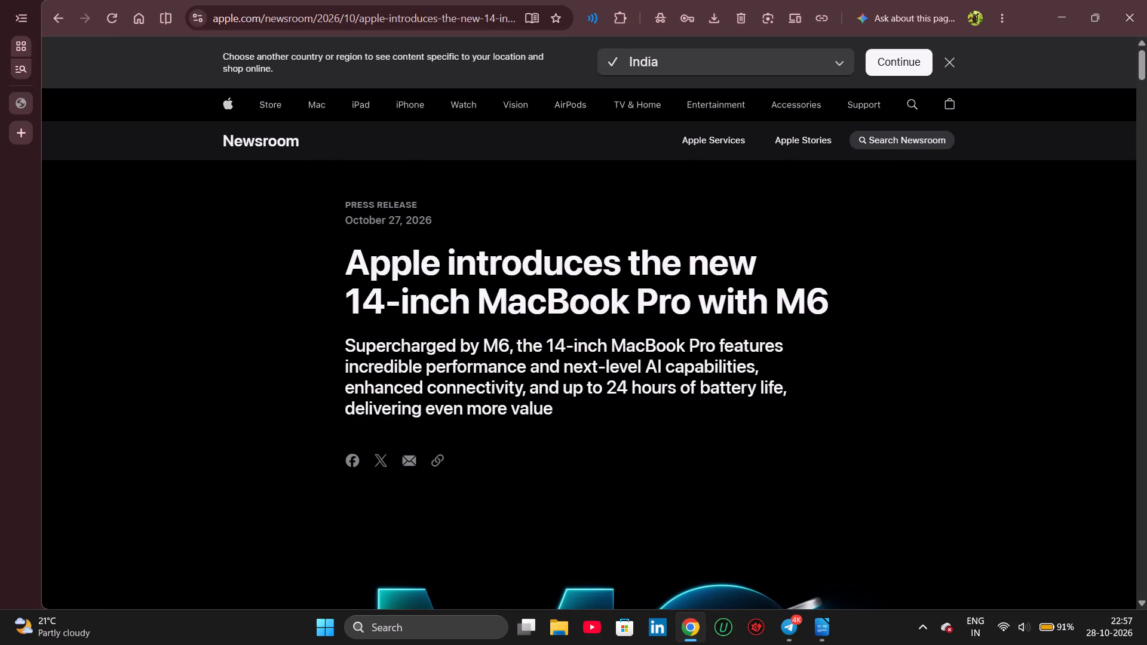
Skim Apple's M6 MacBook Pro press release, then close the browser to return to the paper in LibreOffice Writer.
scroll(533, 389, down, 7)
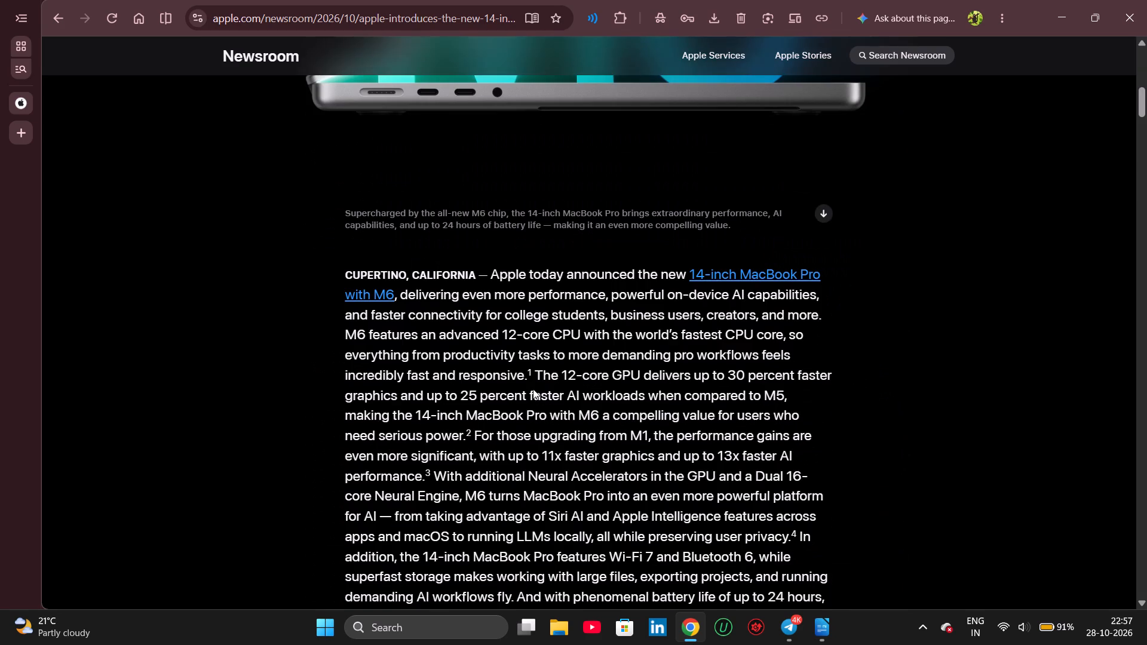
scroll(533, 389, down, 10)
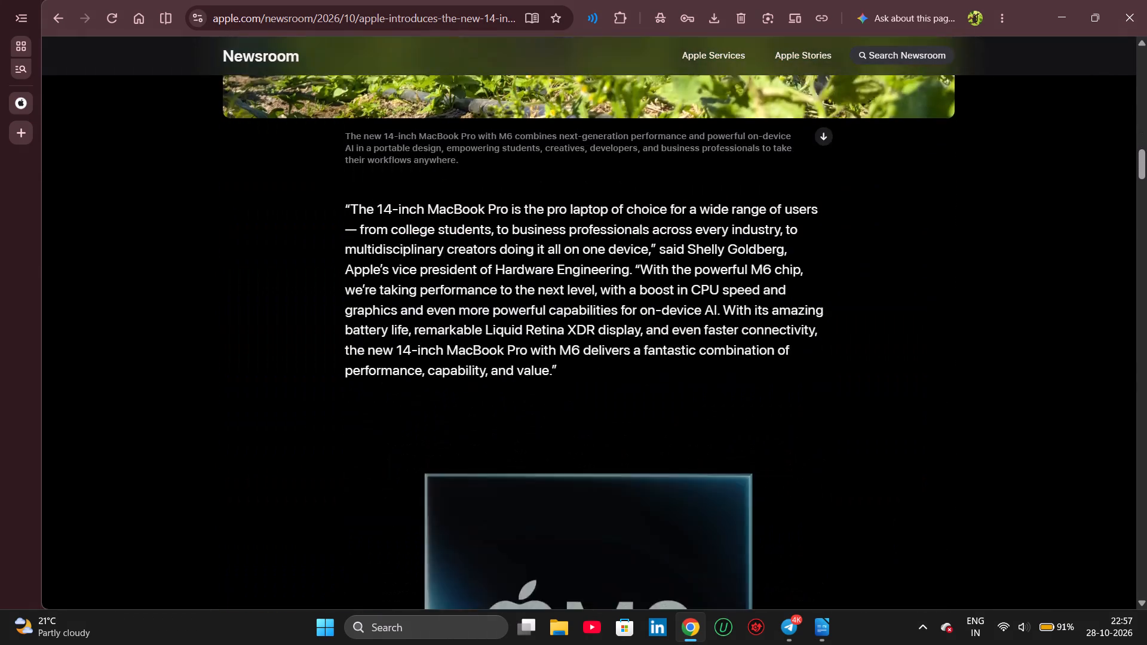
scroll(533, 389, down, 9)
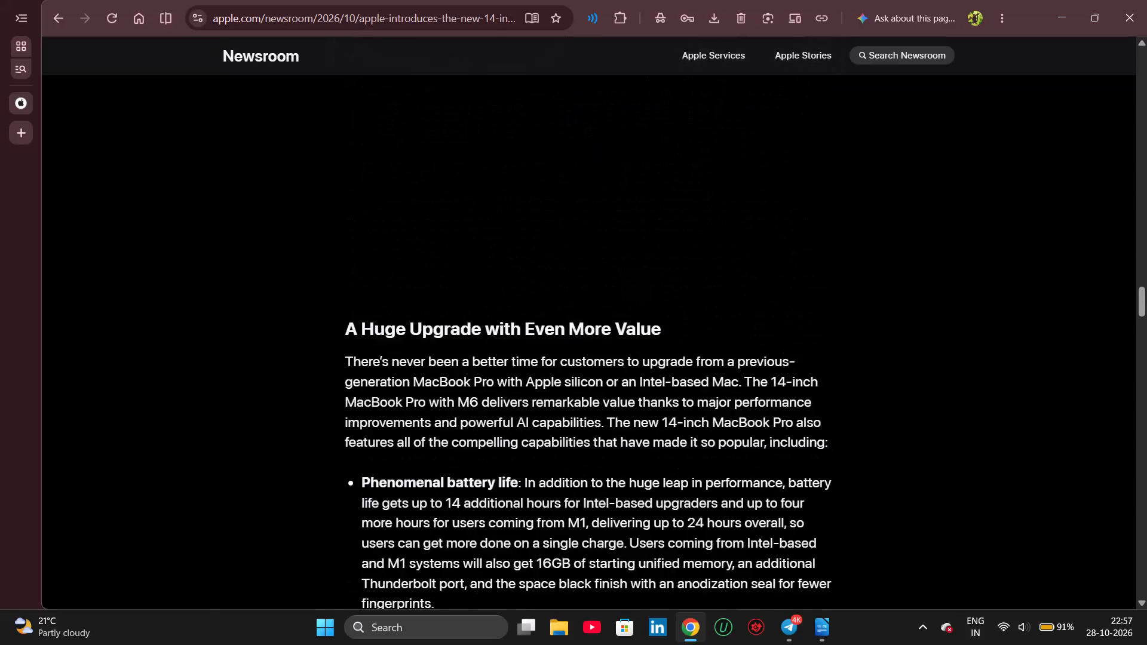
scroll(533, 389, up, 13)
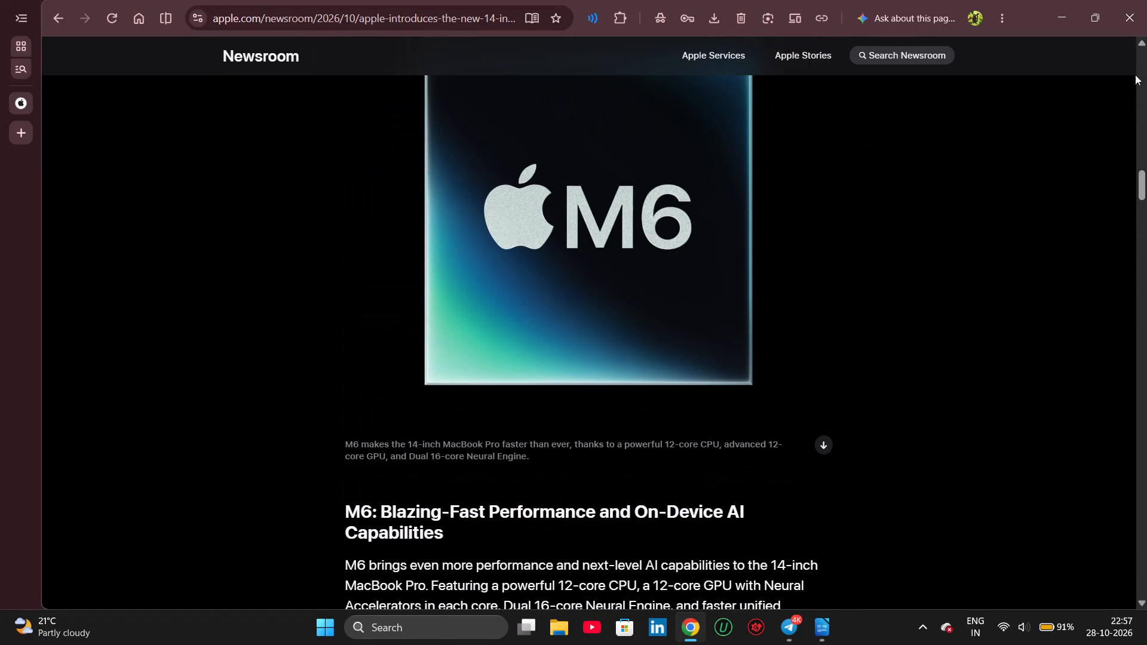
click(1134, 27)
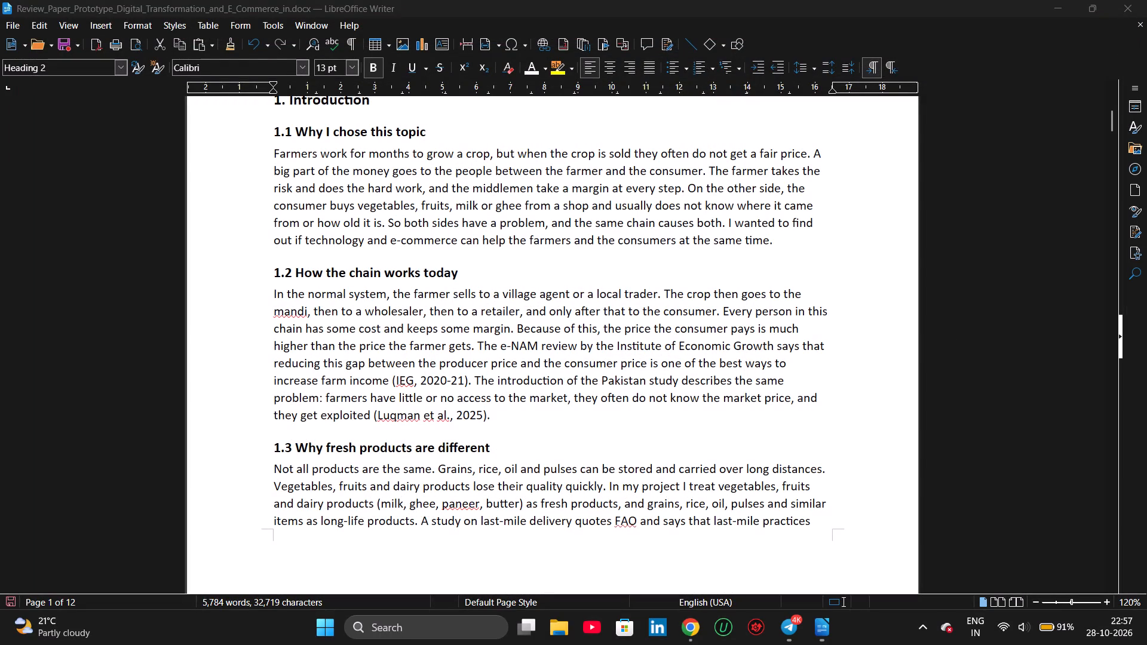
Look over Introduction sections 1.1 to 1.4 again and return to the paper's title.
scroll(556, 469, down, 2)
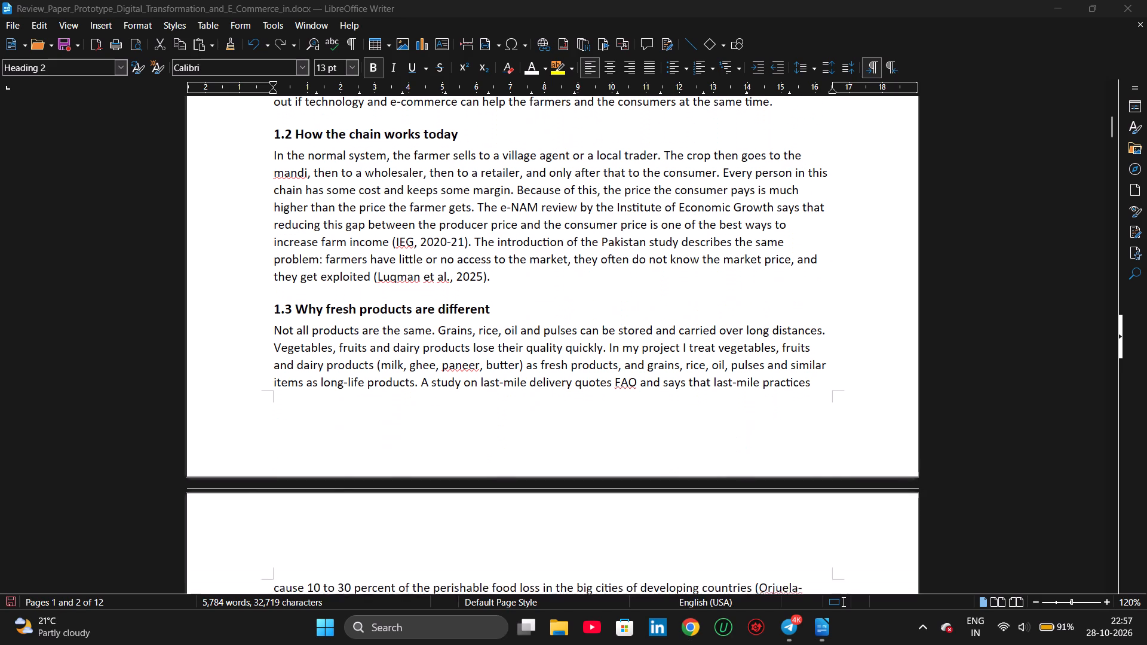
scroll(556, 469, down, 2)
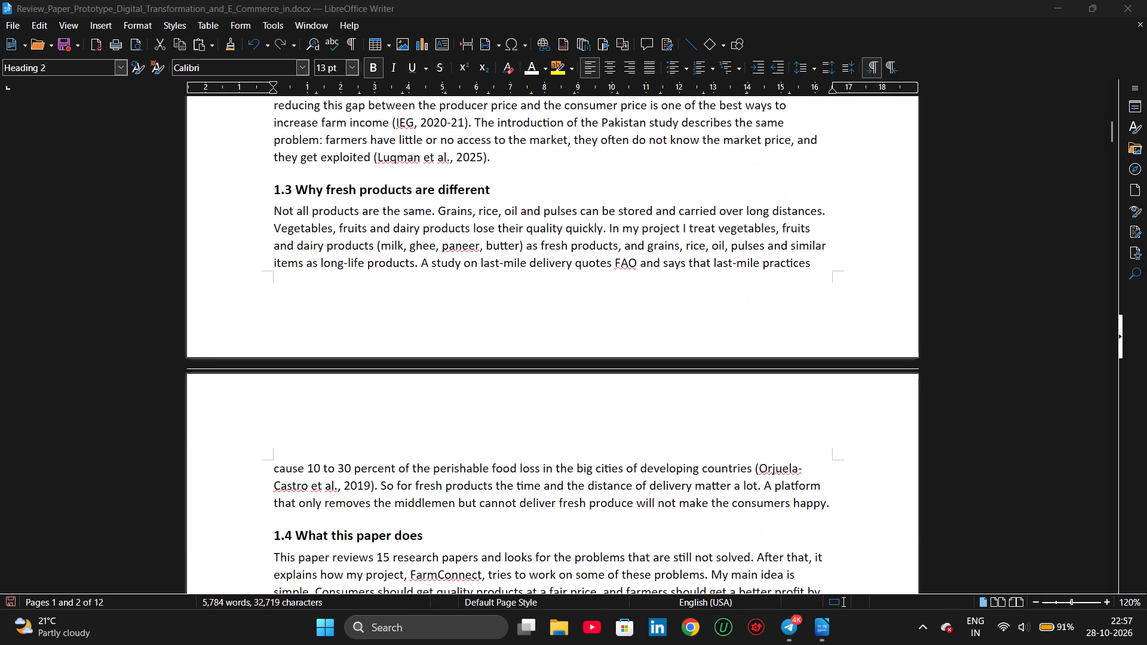
scroll(556, 469, up, 3)
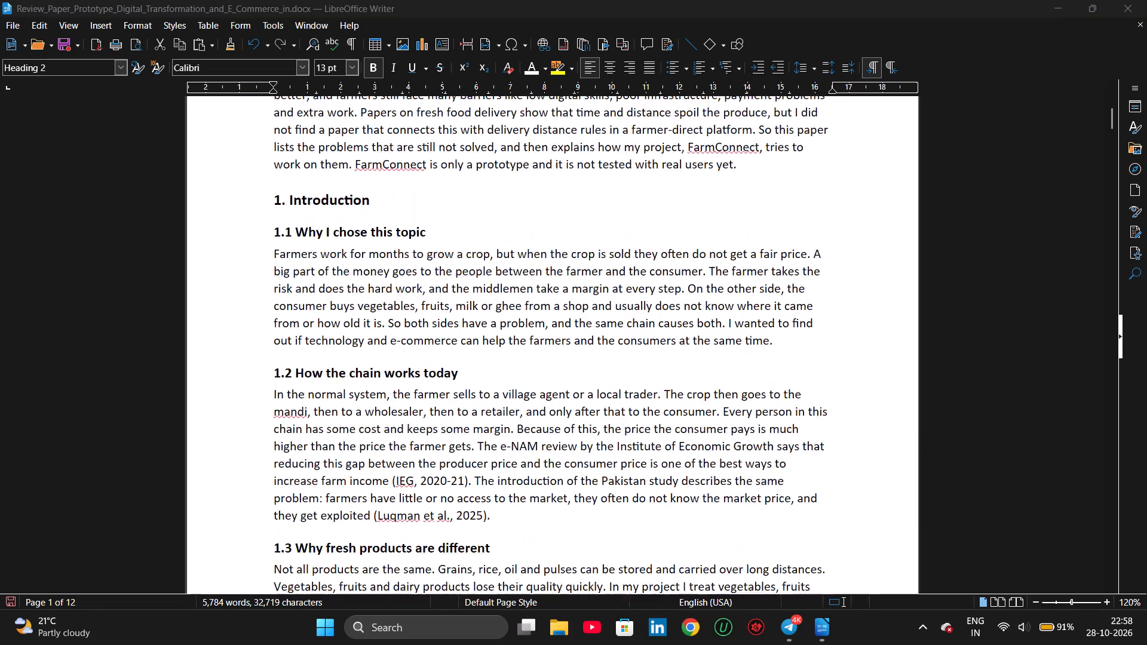
scroll(556, 469, up, 2)
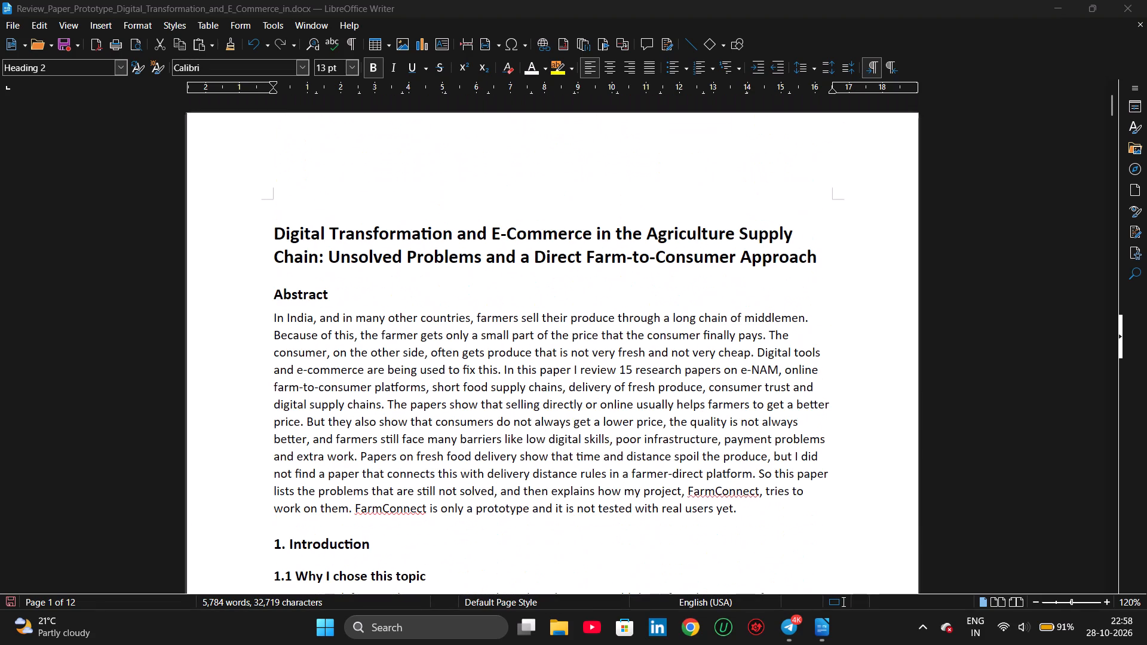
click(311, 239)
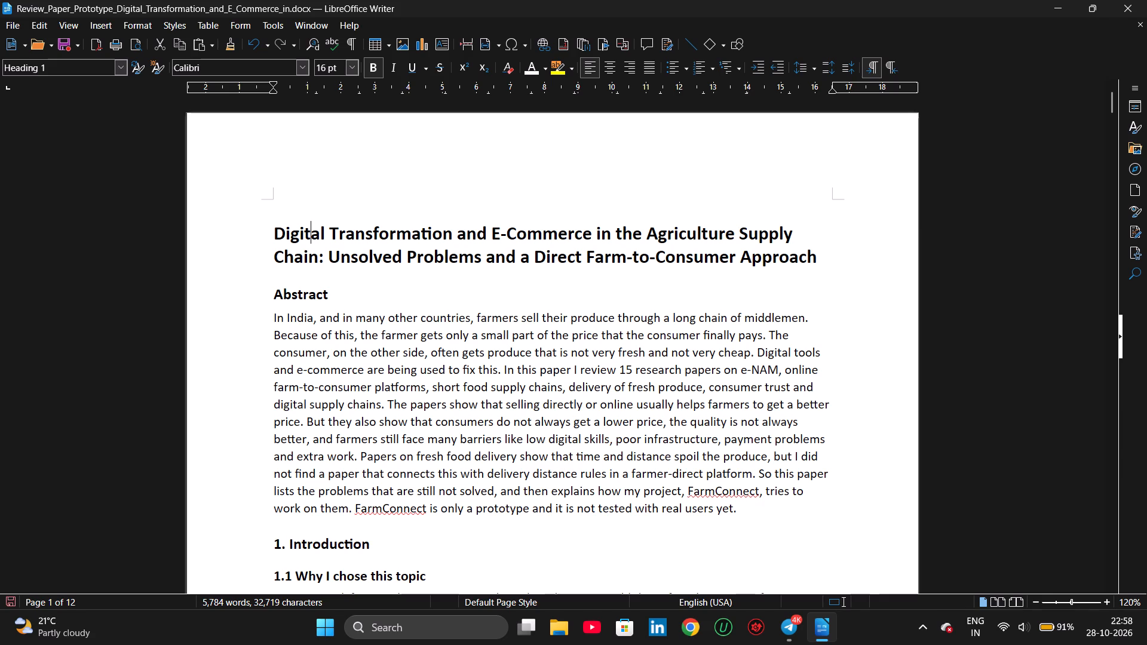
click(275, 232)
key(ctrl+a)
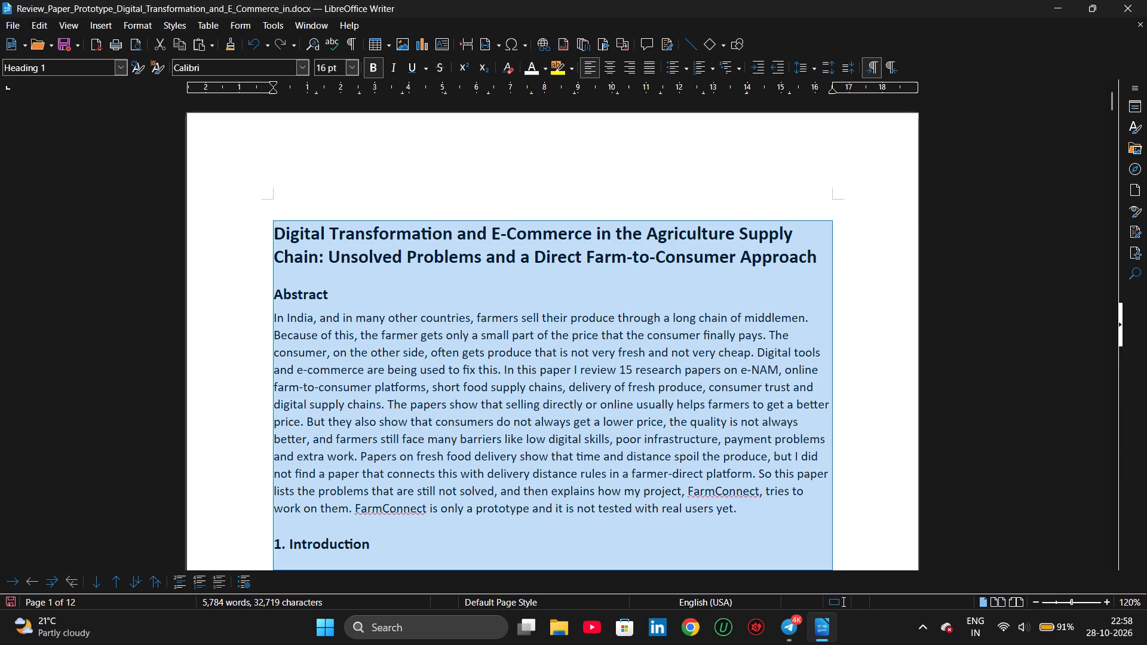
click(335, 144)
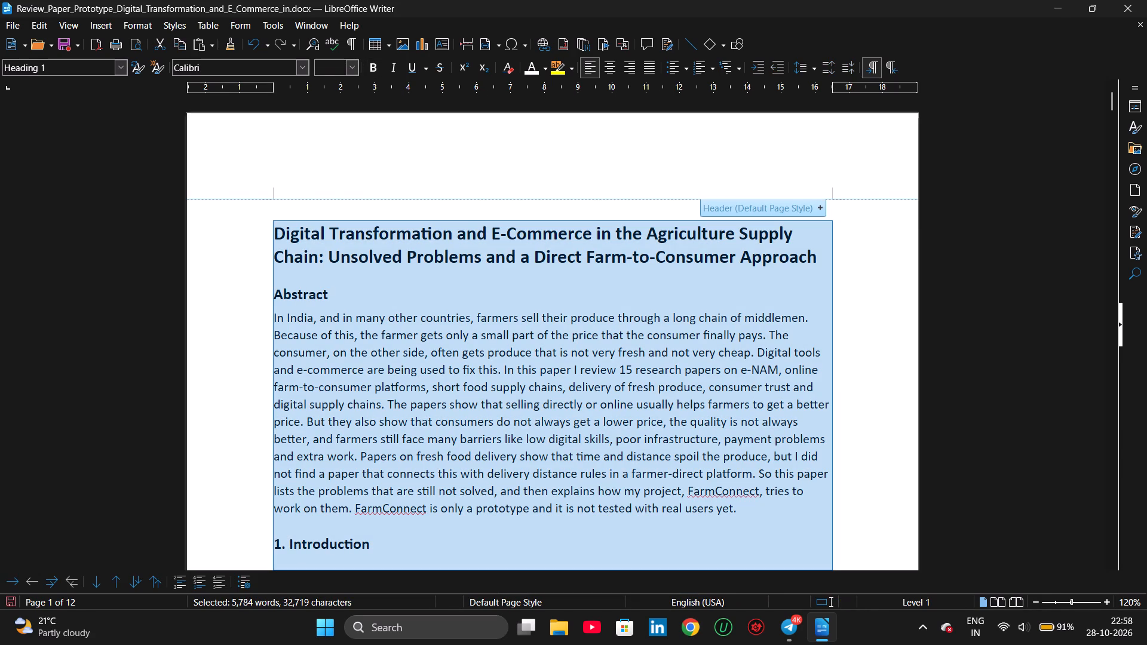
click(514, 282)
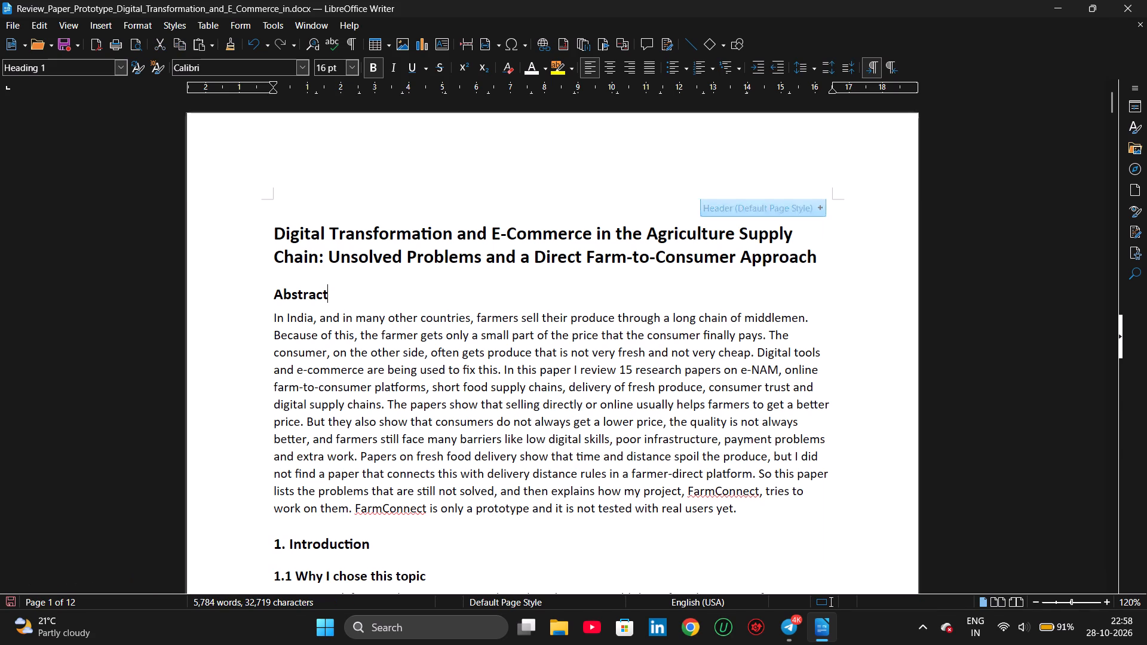
Set the font size of the whole Abstract body paragraph to 12 pt.
scroll(532, 530, down, 1)
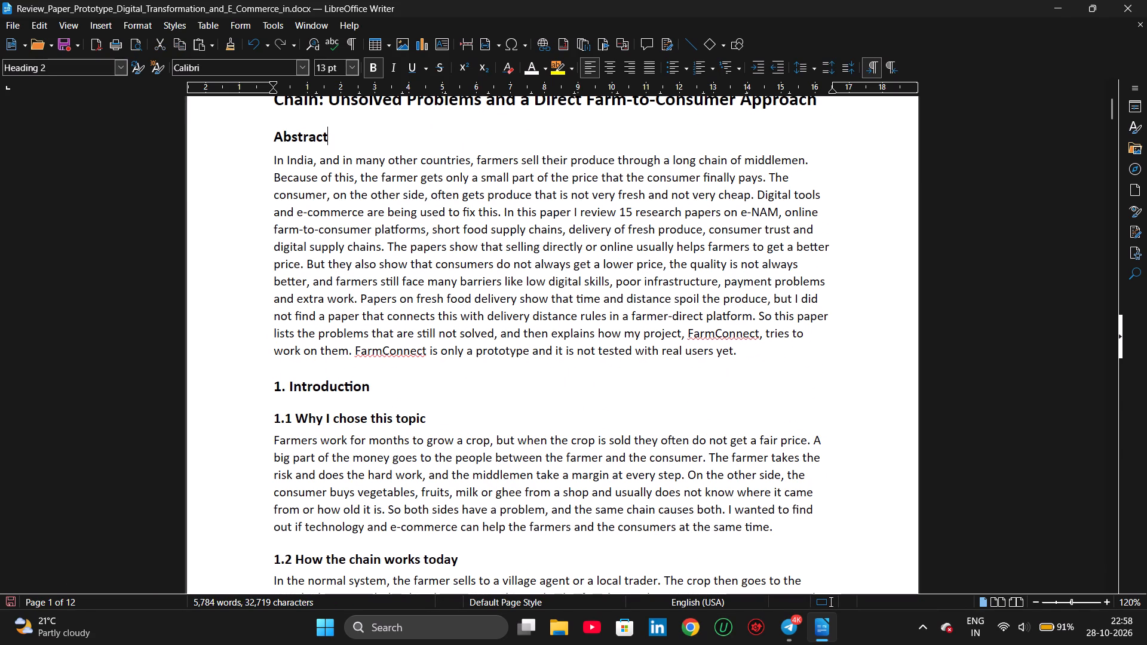
drag(273, 156, 708, 333)
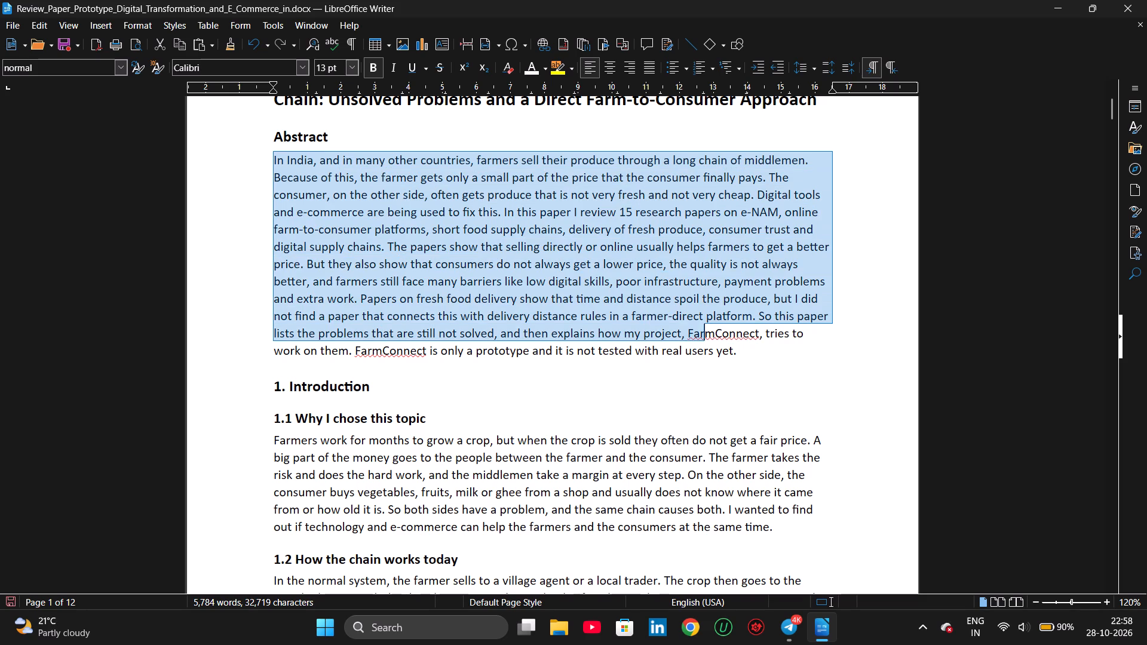
drag(708, 333, 747, 348)
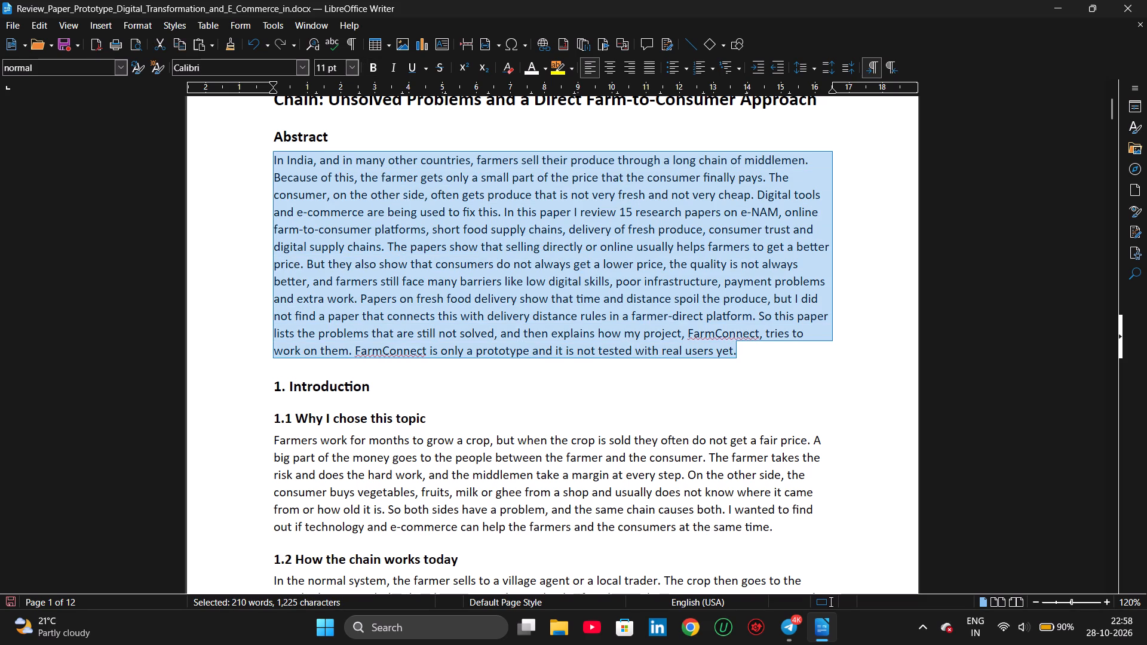
click(348, 68)
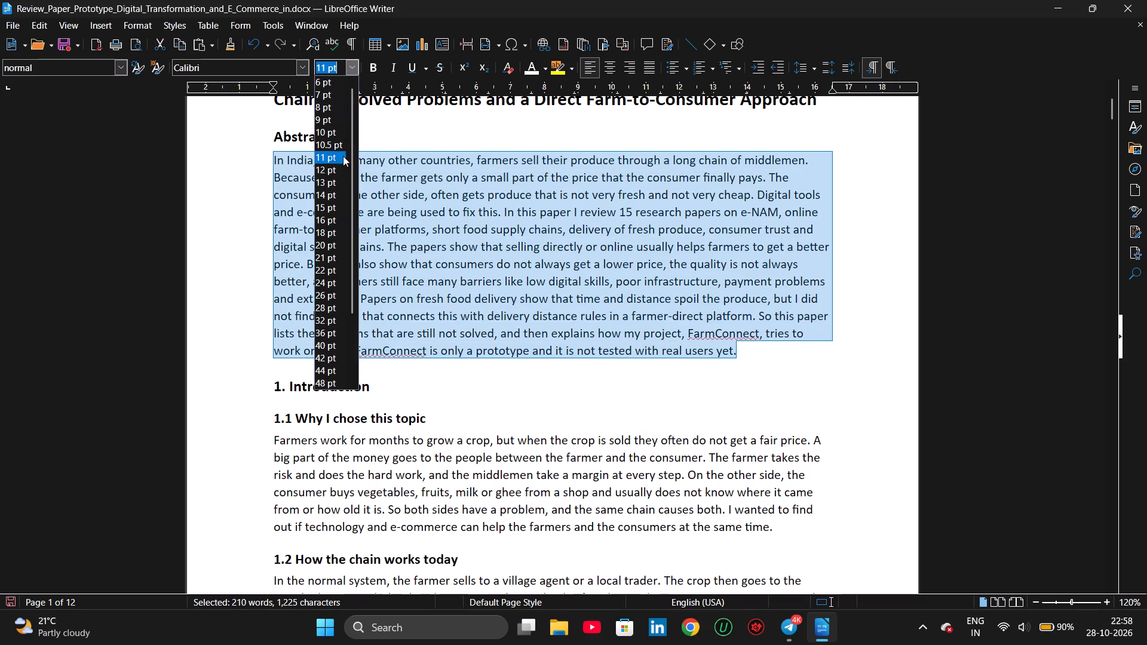
click(339, 169)
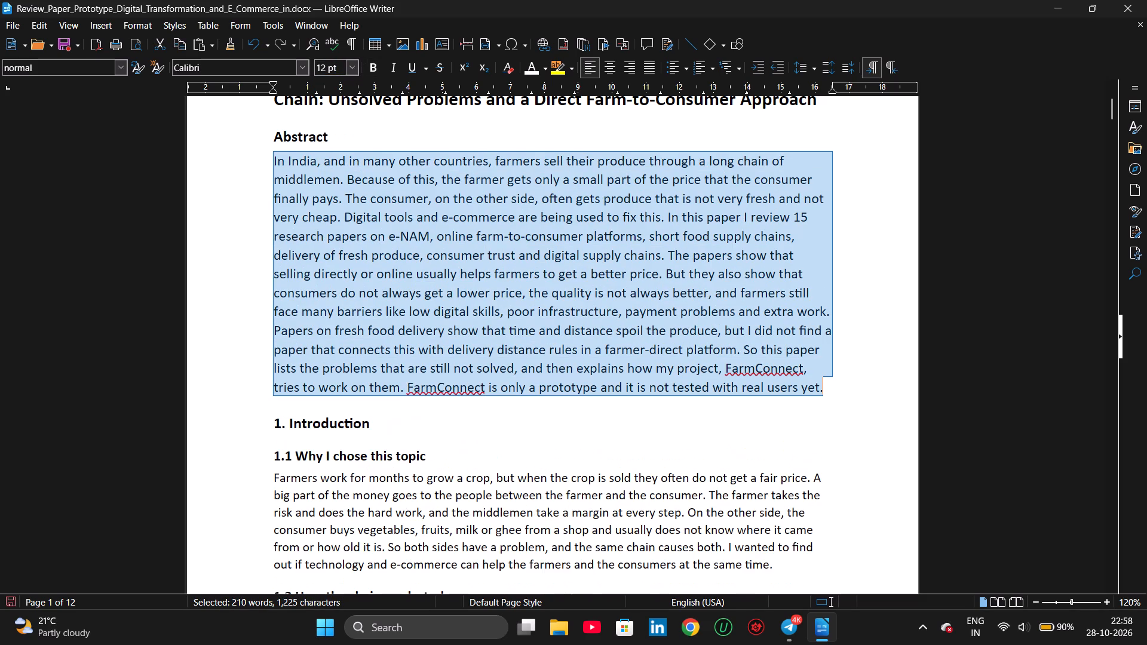
Set the body paragraph under heading "1.1 Why I chose this topic" to 12 pt.
scroll(365, 363, down, 1)
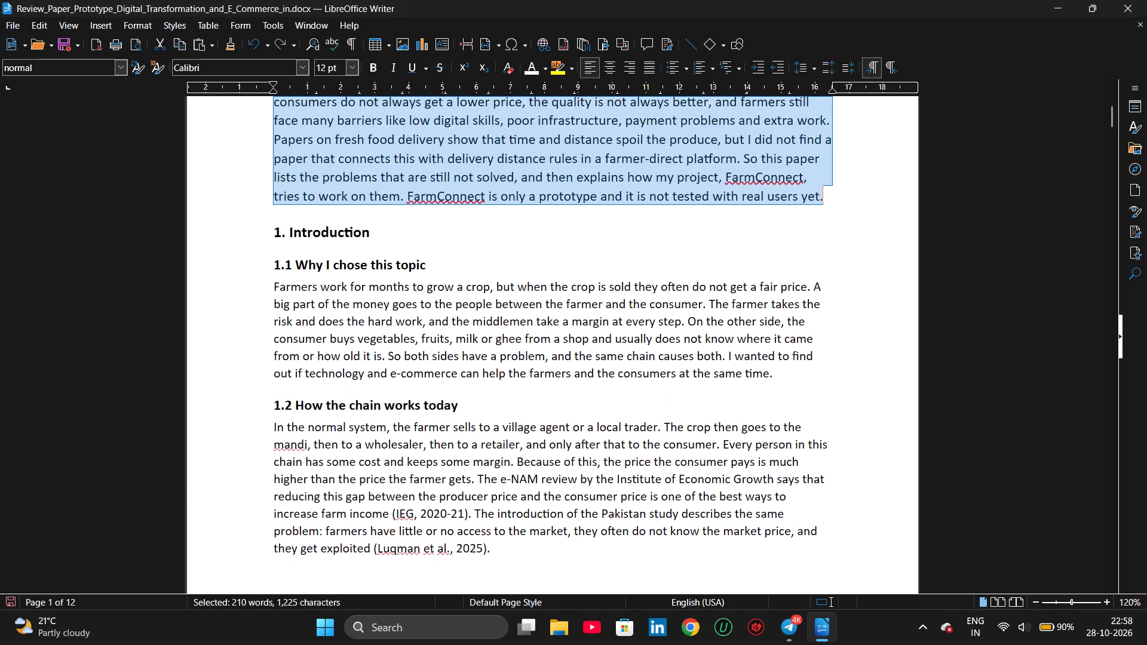
drag(274, 287, 688, 387)
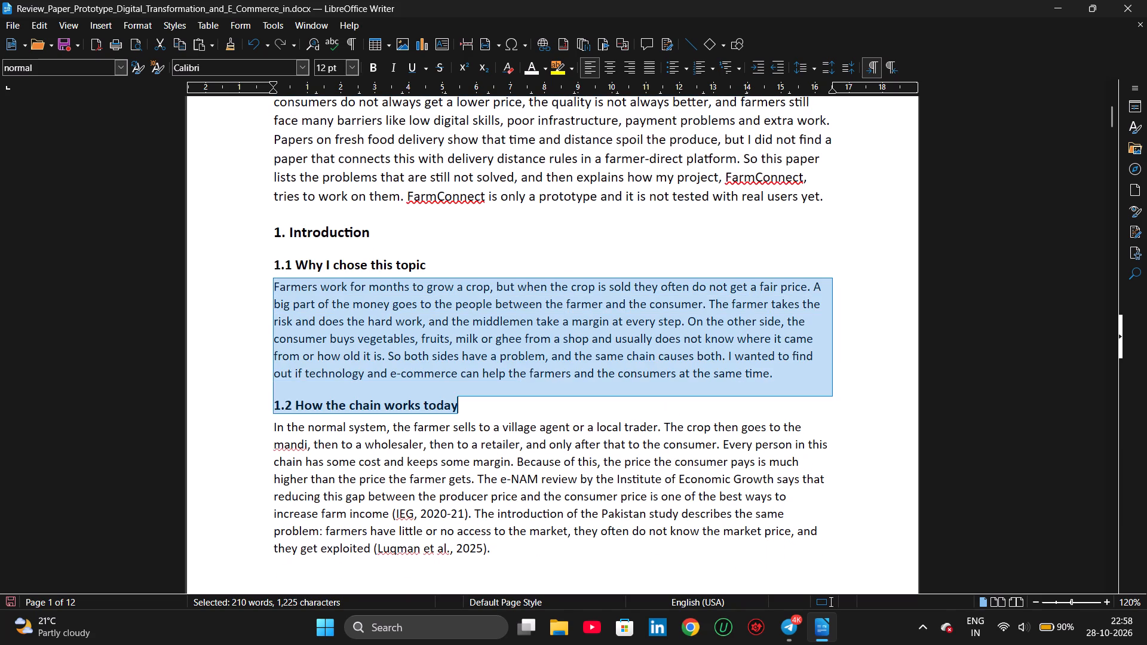
drag(688, 387, 778, 367)
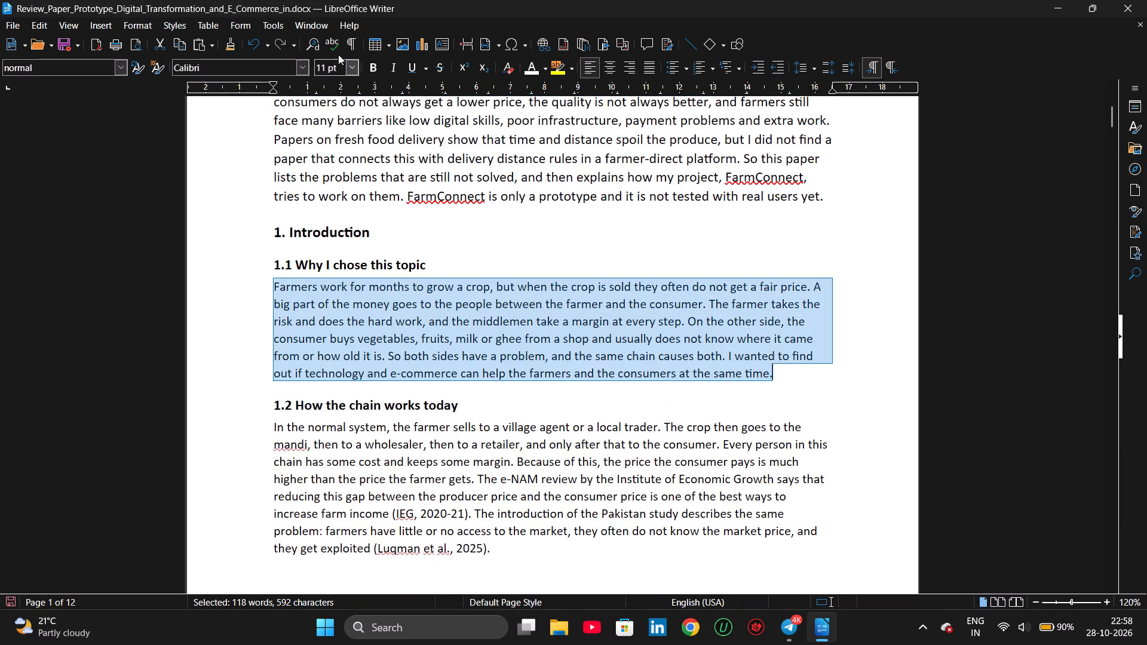
click(349, 67)
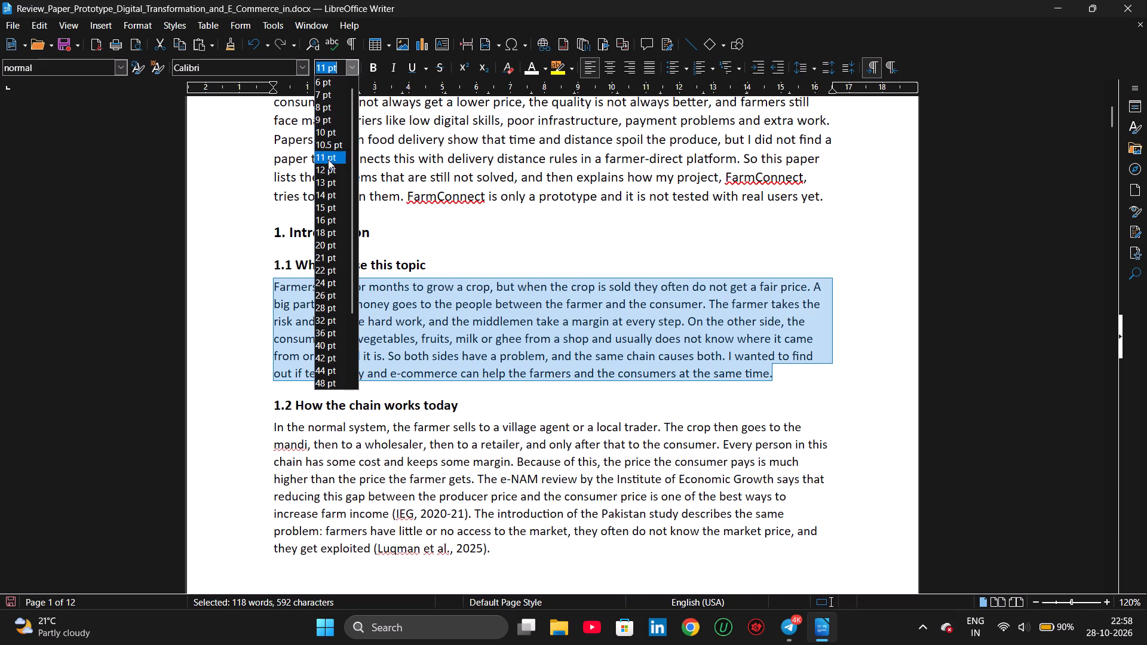
click(327, 168)
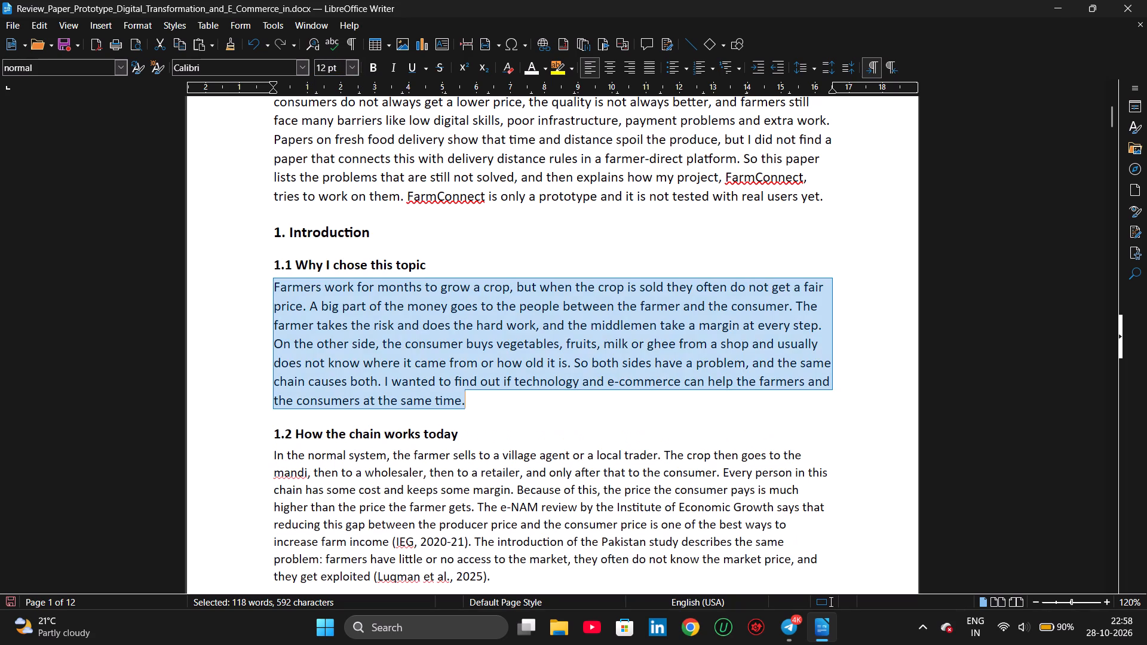
Set the body paragraph under heading "1.2 How the chain works today" to 12 pt and deselect it.
scroll(391, 308, down, 1)
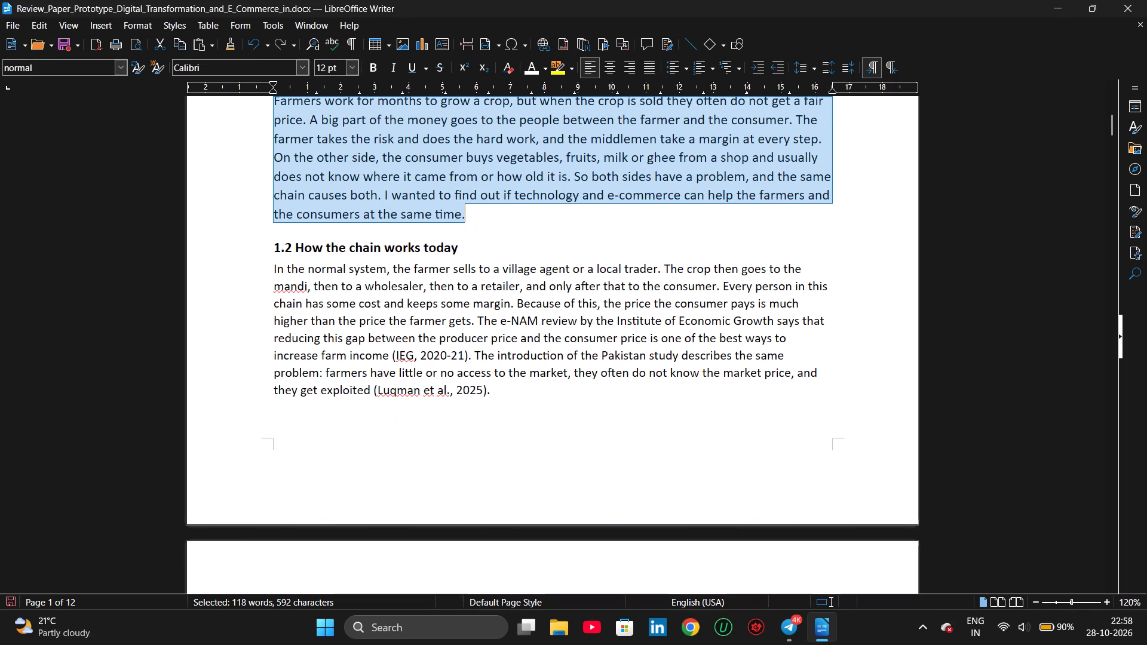
drag(275, 269, 507, 395)
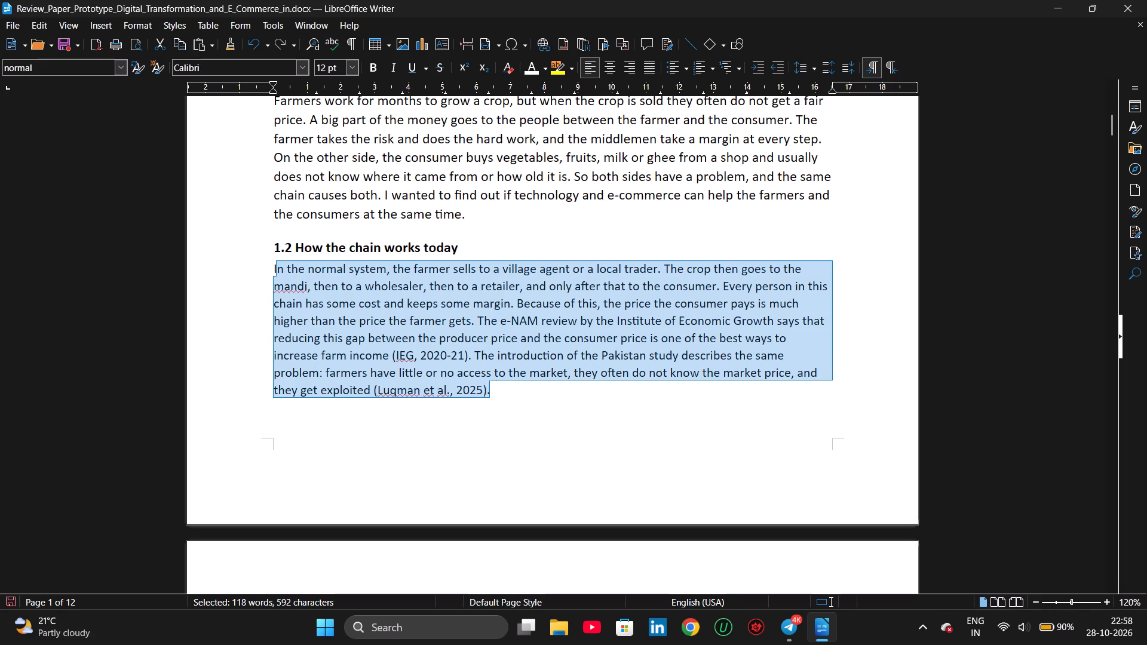
click(348, 70)
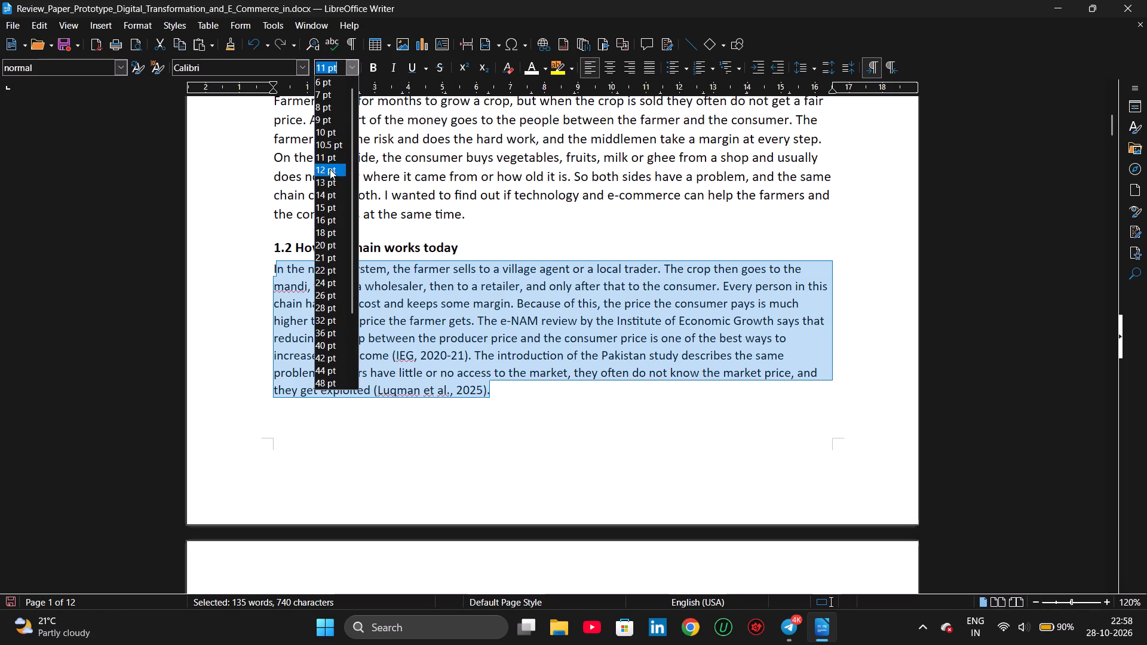
click(330, 169)
click(350, 451)
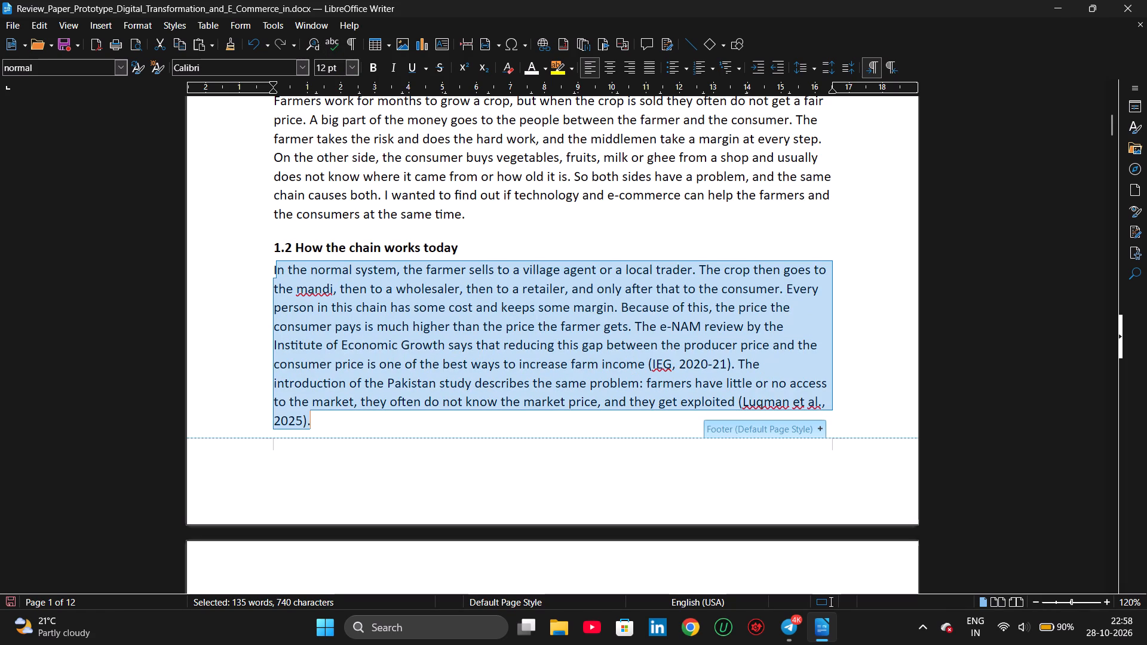
click(243, 301)
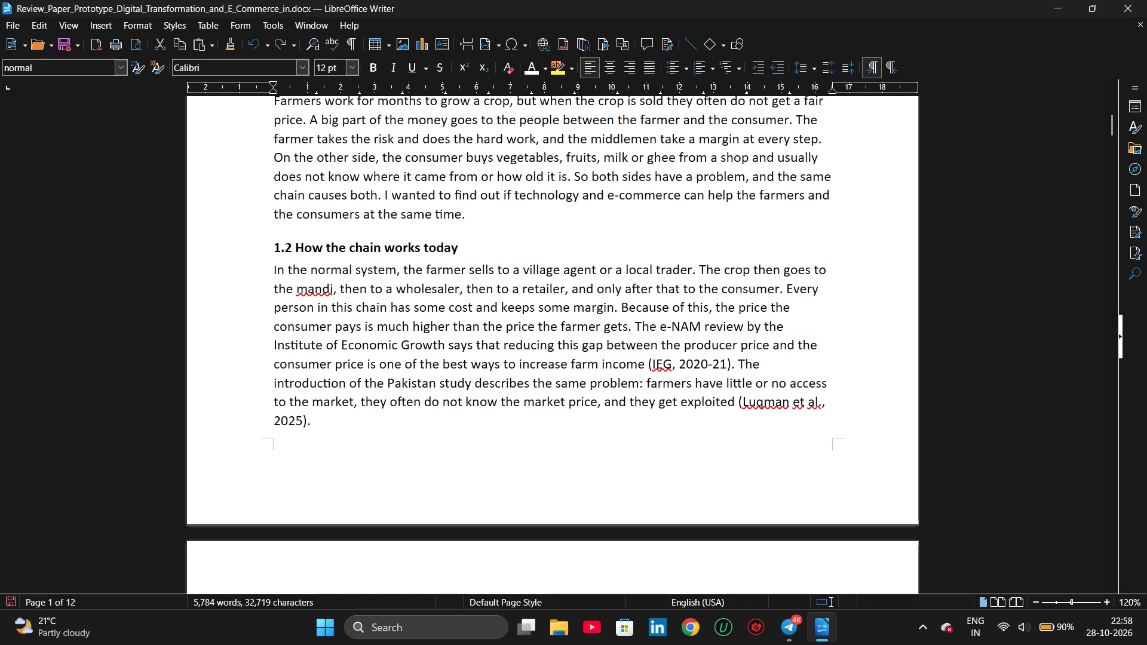
Replace the opening word of the section 1.2 paragraph with a freshly entered "In" at 12 pt.
click(275, 270)
click(282, 271)
key(BackSpace)
key(BackSpace)
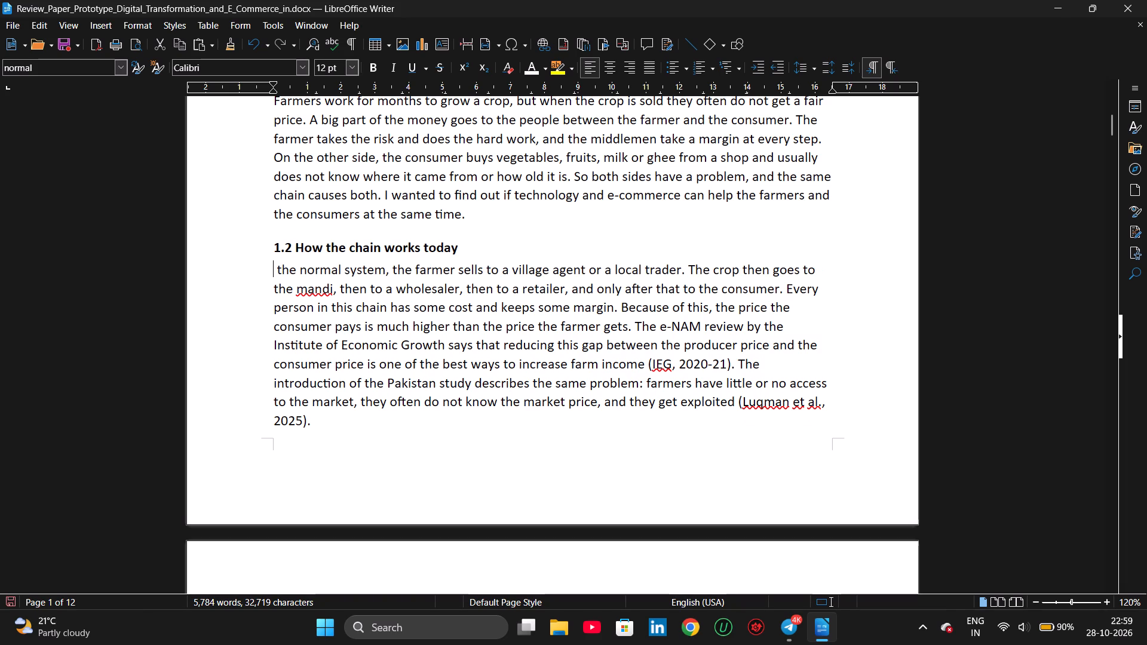
text(in)
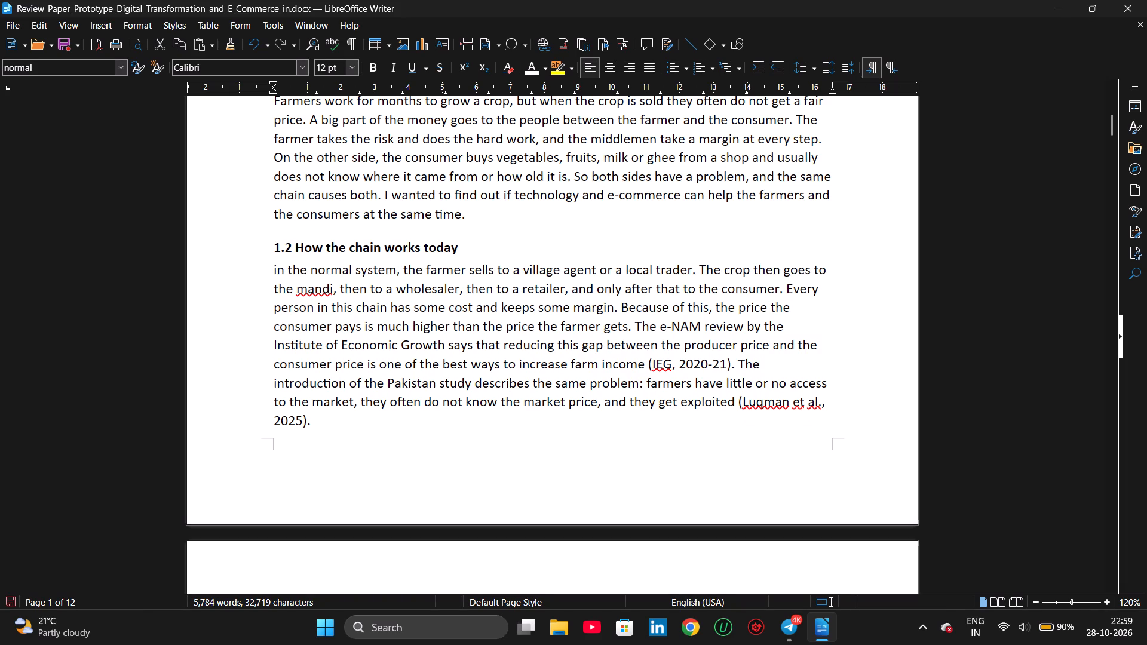
key(BackSpace)
key(BackSpace)
text(In)
Set the body paragraph under heading "1.3 Why fresh products are different" to 12 pt.
scroll(282, 271, down, 1)
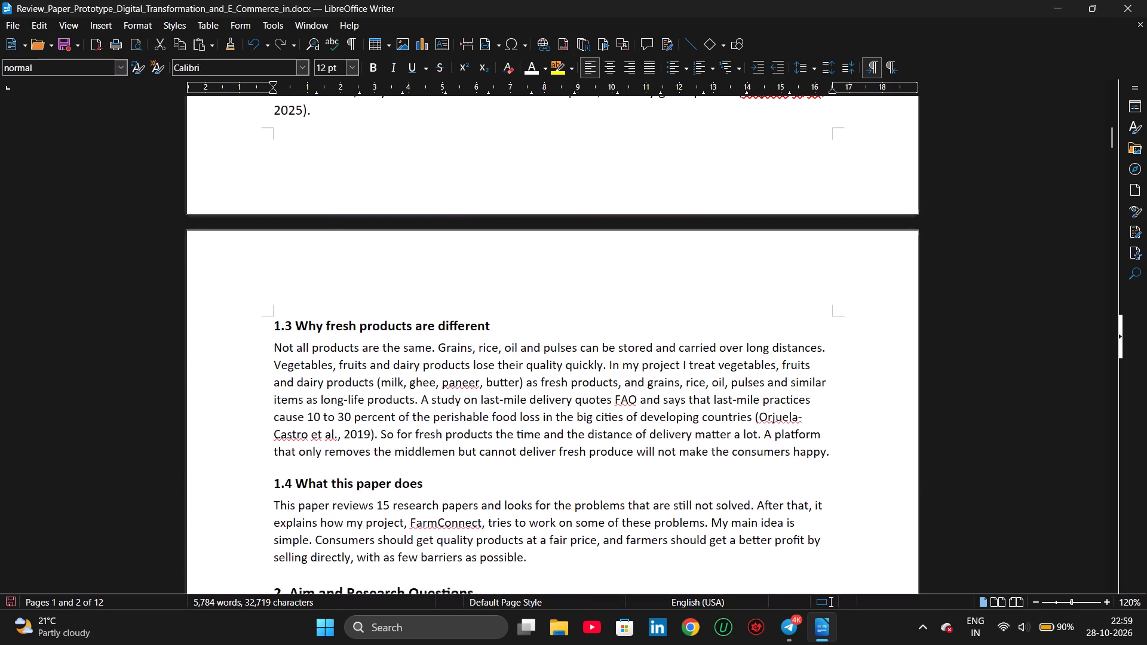
scroll(282, 271, down, 1)
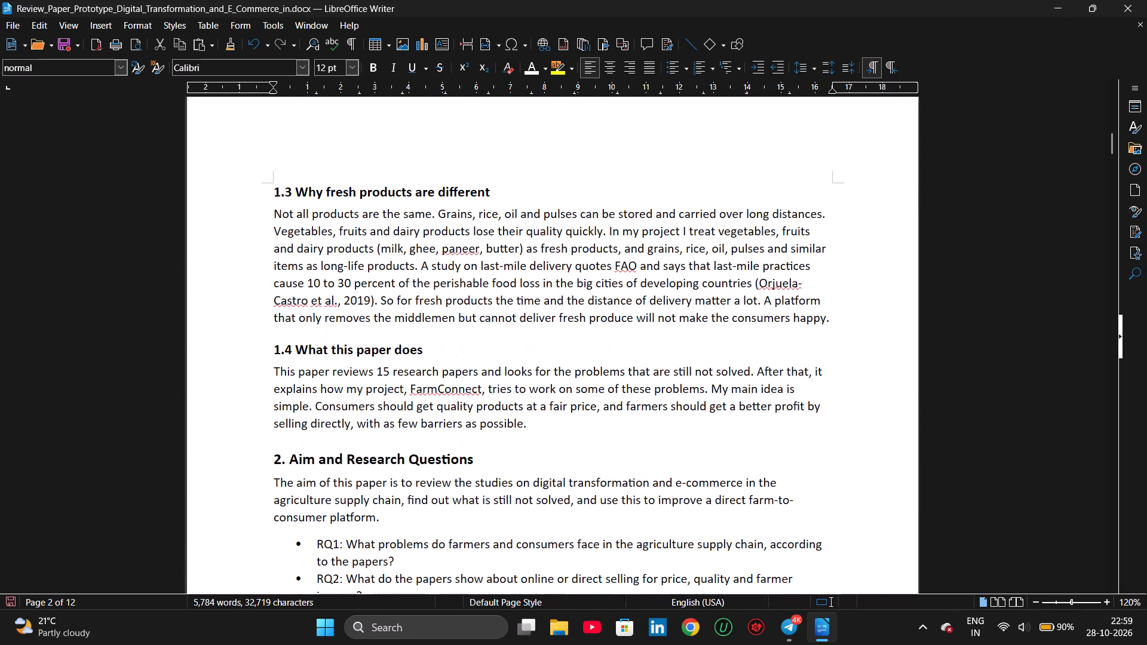
scroll(282, 271, down, 1)
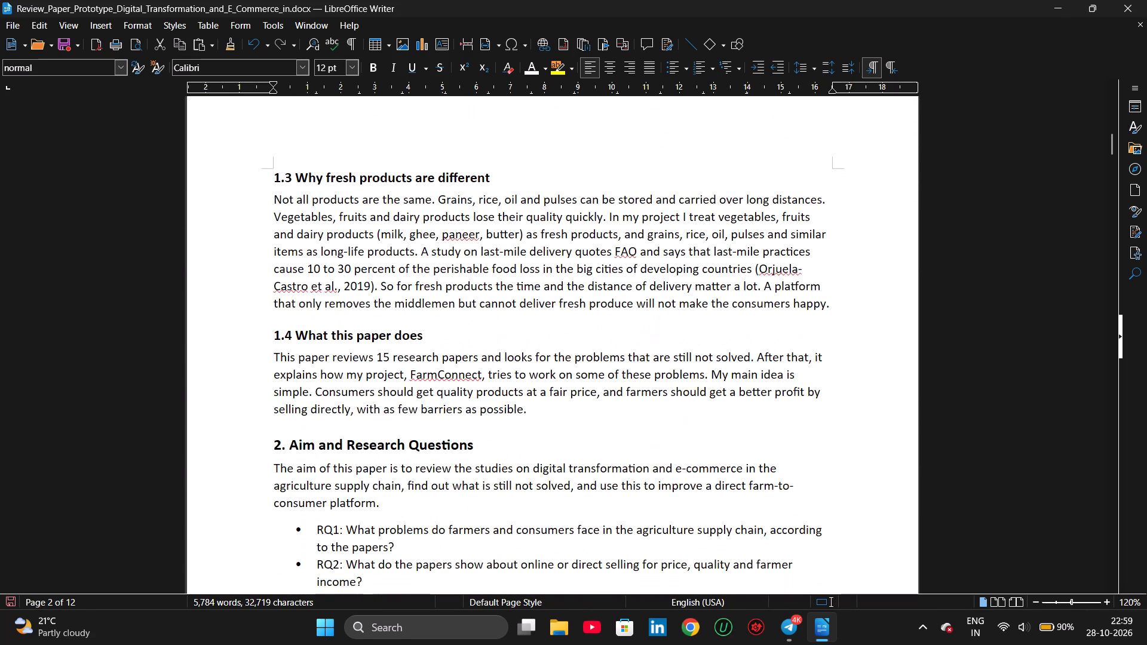
drag(274, 201, 297, 211)
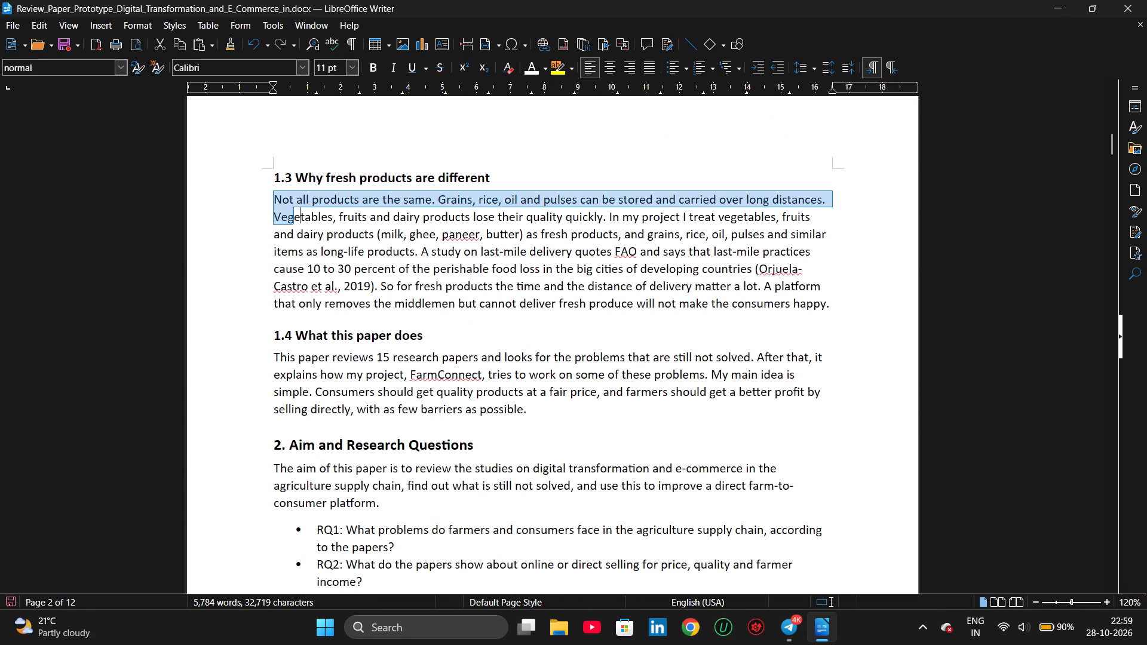
drag(297, 211, 667, 287)
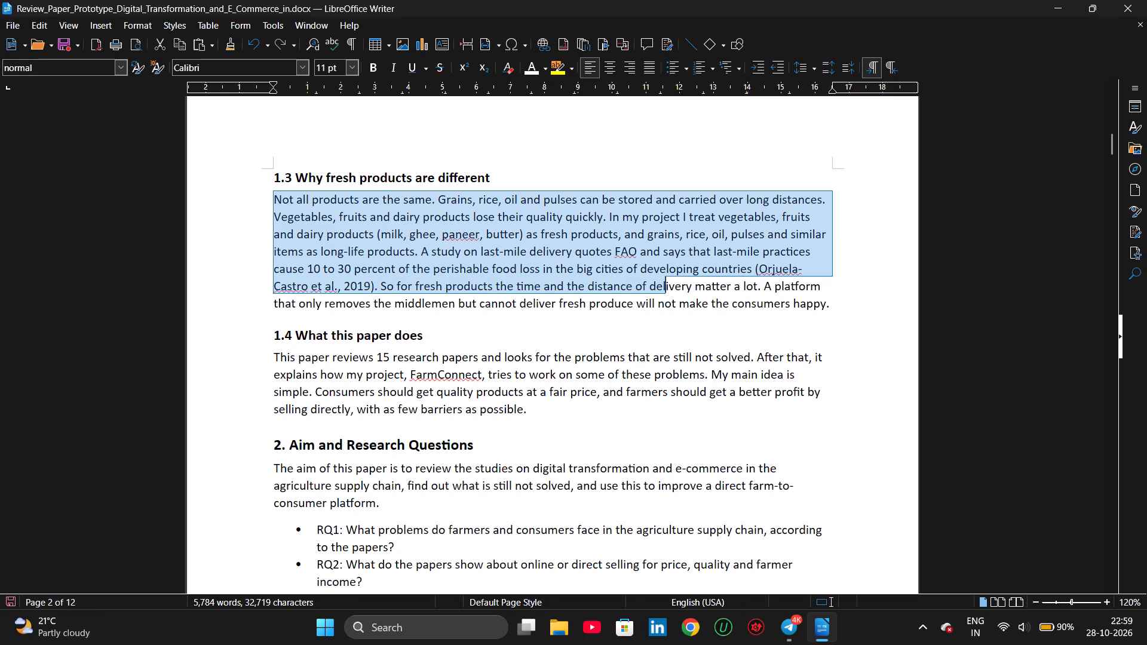
drag(667, 287, 850, 303)
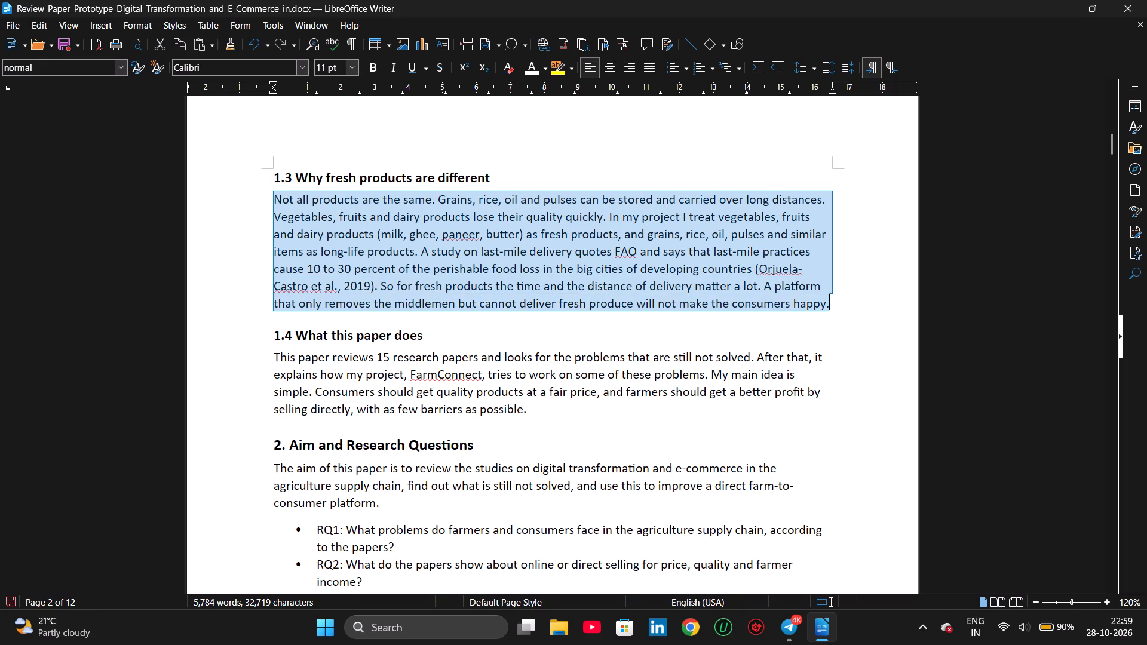
click(351, 65)
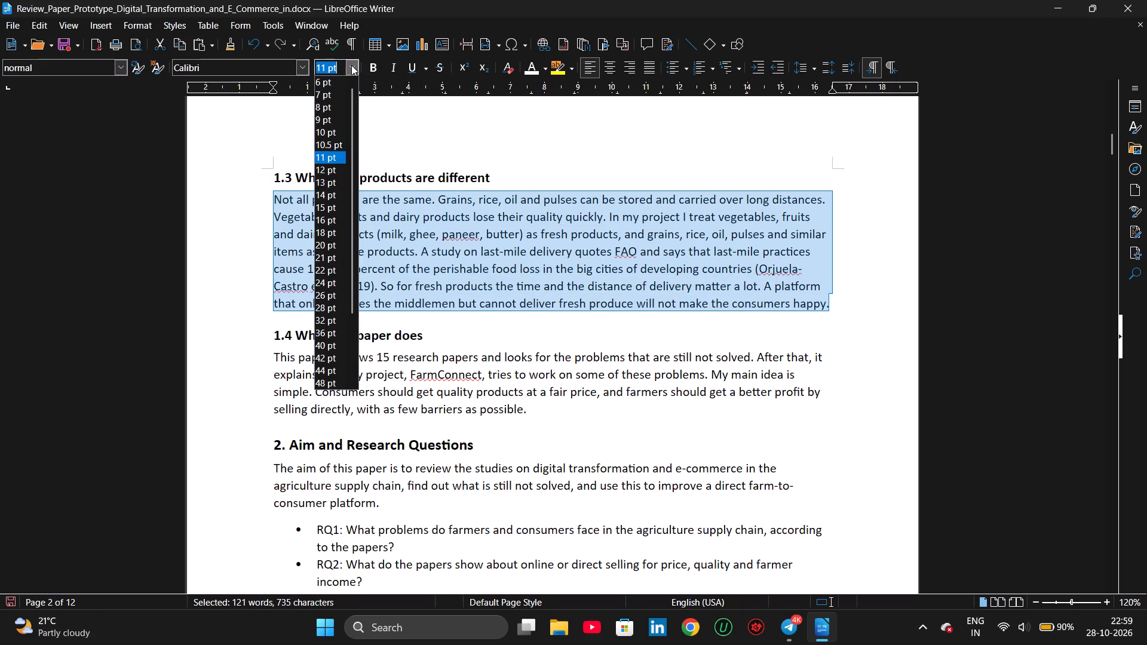
click(335, 171)
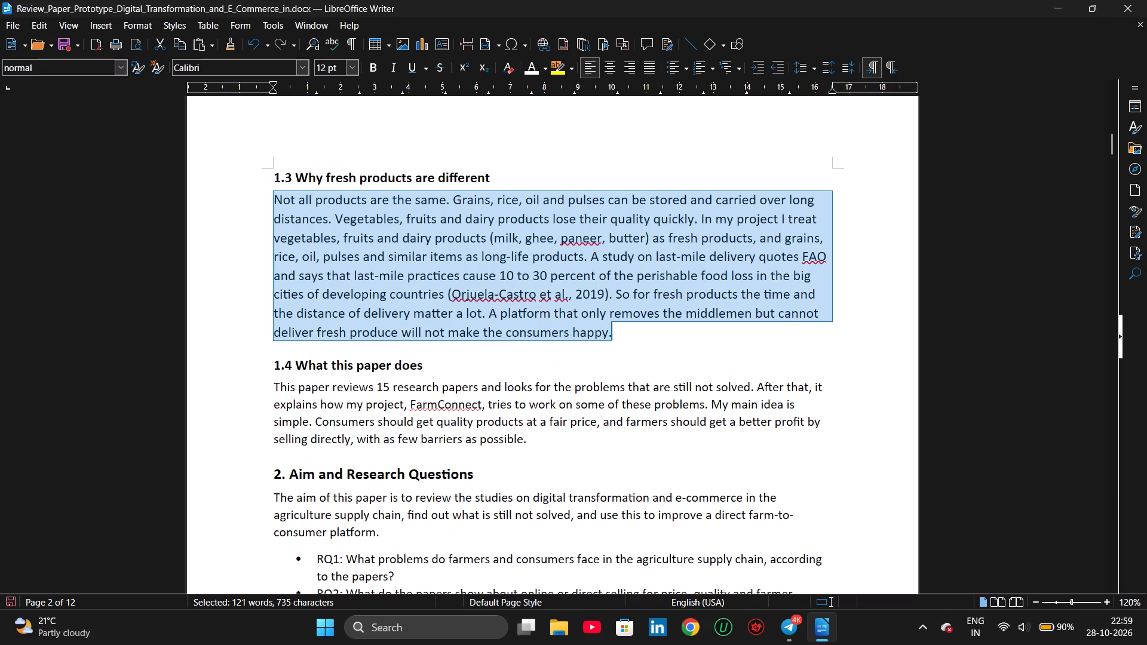
Set the body paragraph under heading "1.4 What this paper does" to 12 pt.
scroll(335, 410, down, 1)
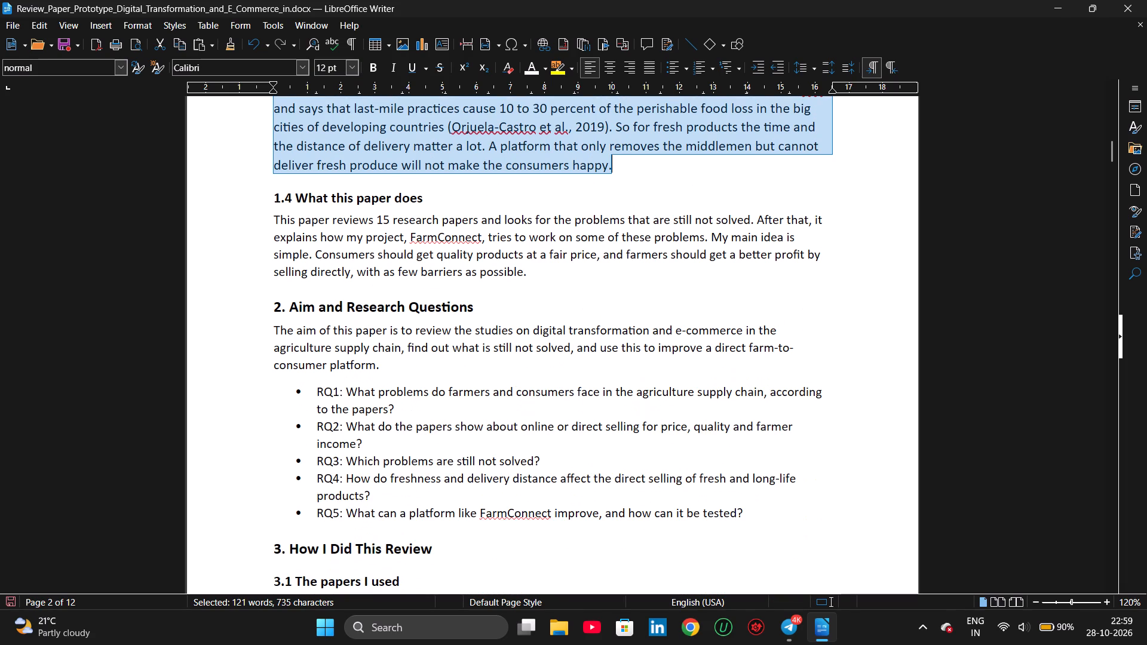
drag(275, 219, 528, 269)
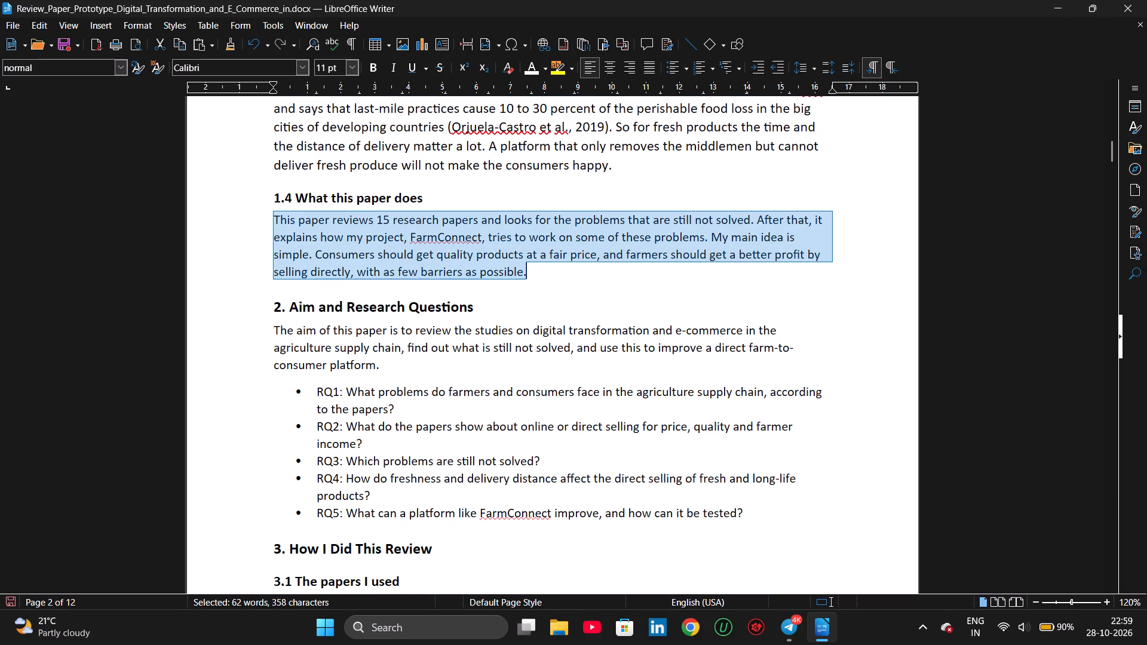
click(357, 64)
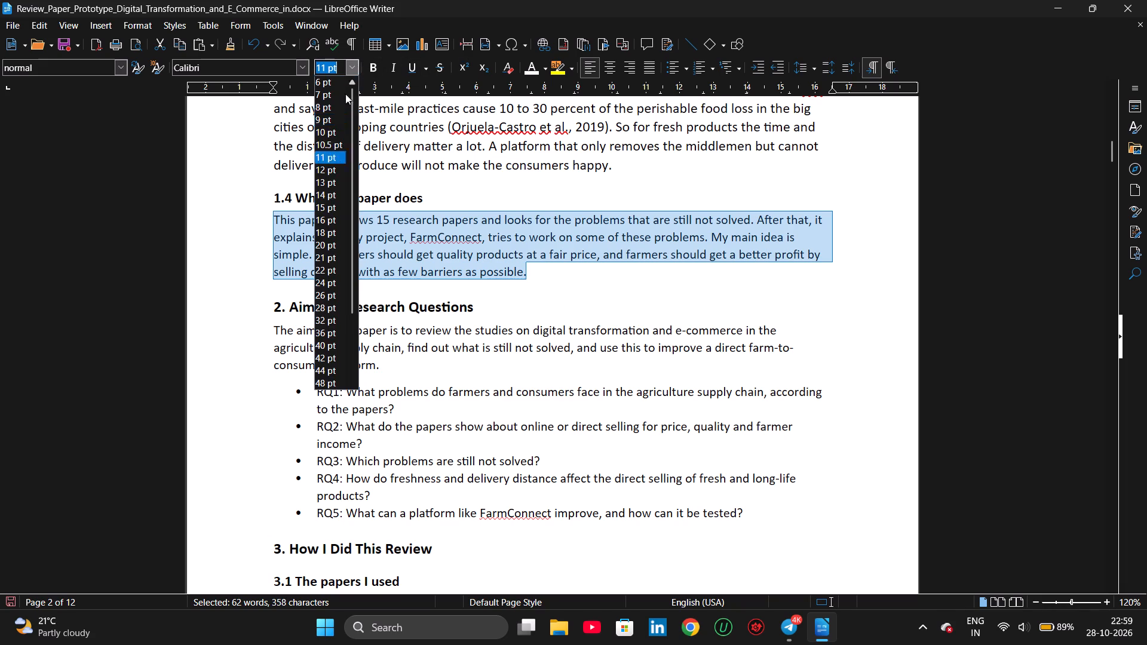
click(334, 168)
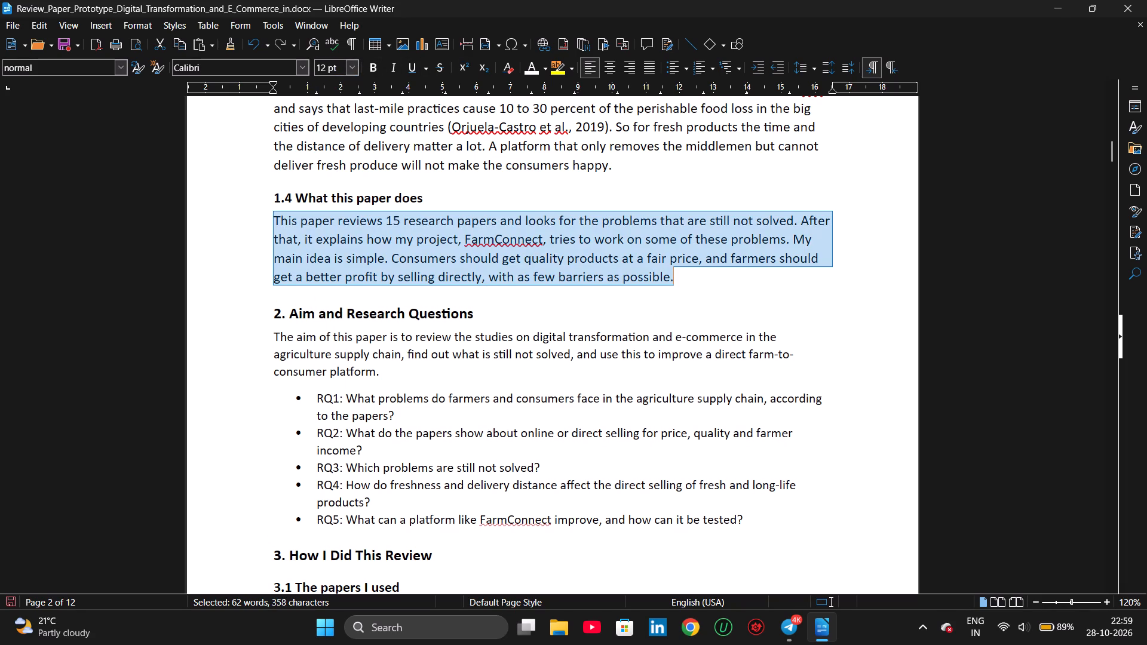
Set the paragraph and the RQ1 to RQ5 bullets under heading "2. Aim and Research Questions" to 12 pt.
drag(272, 337, 366, 391)
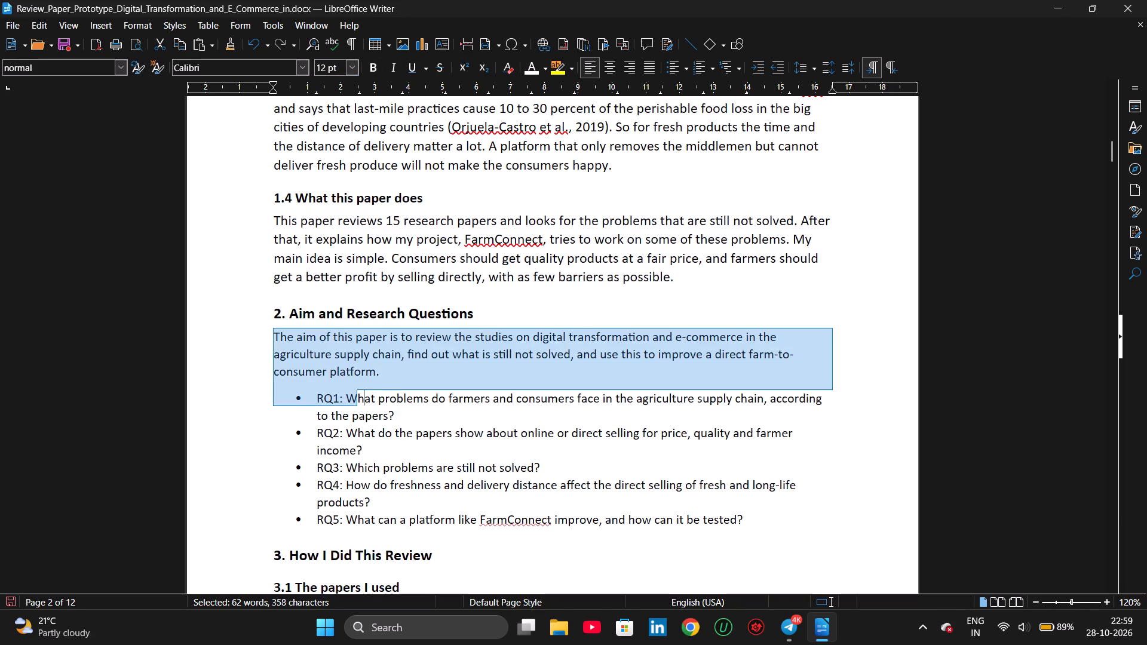
drag(366, 391, 752, 525)
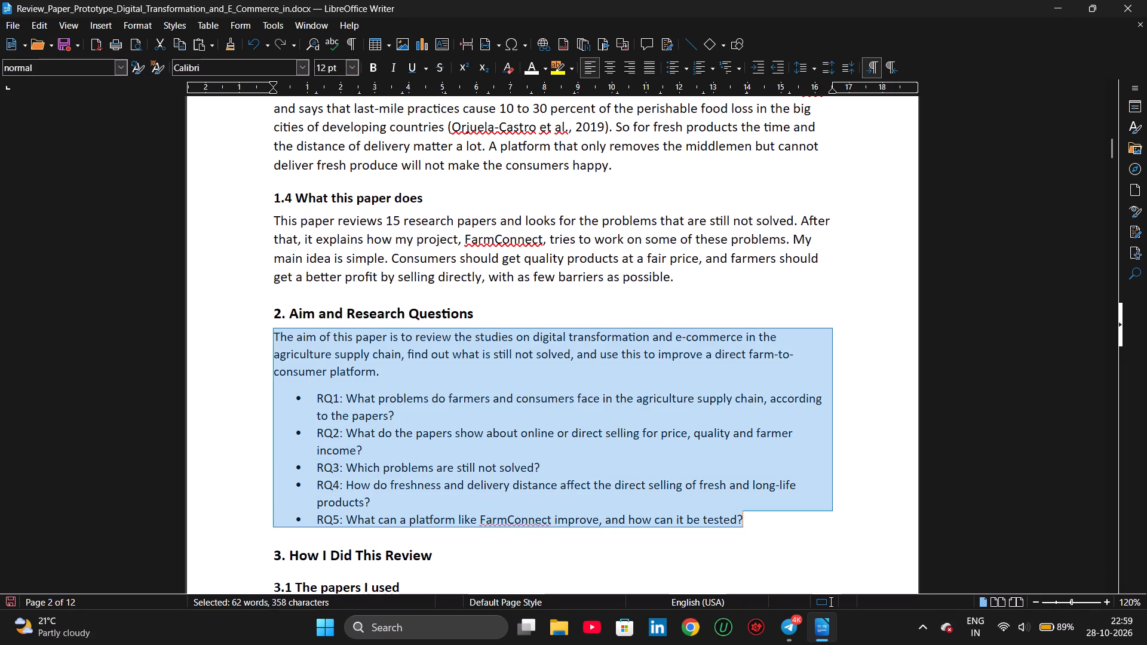
click(351, 63)
click(329, 165)
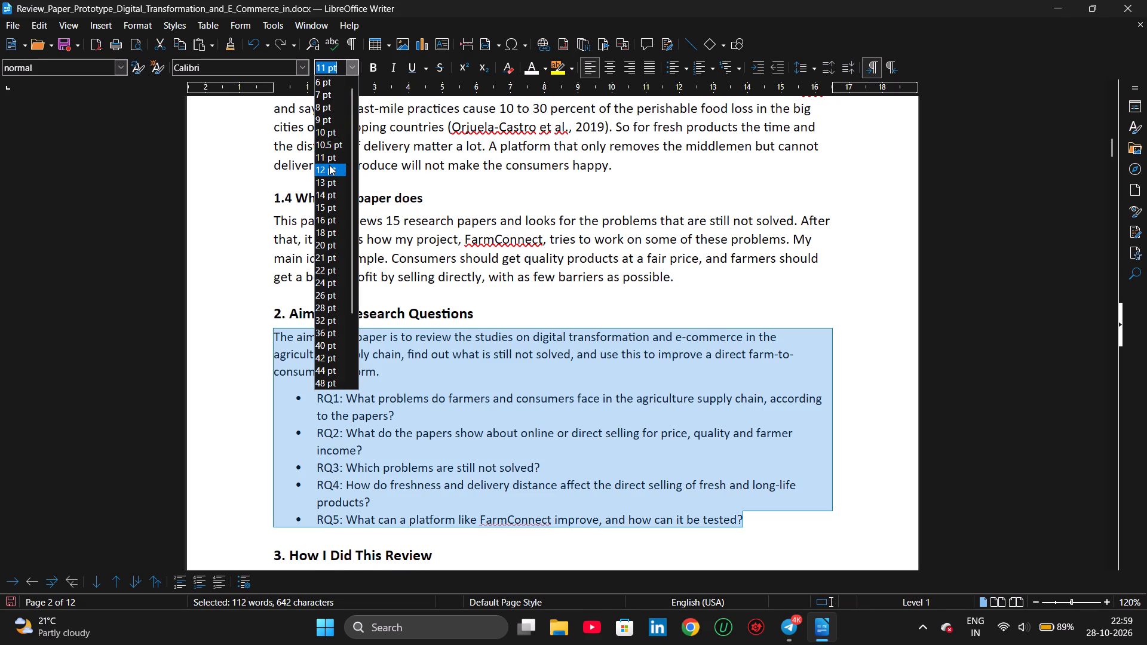
Set the intro line and first four bullets under heading "3.1 The papers I used" to 12 pt.
scroll(363, 186, down, 2)
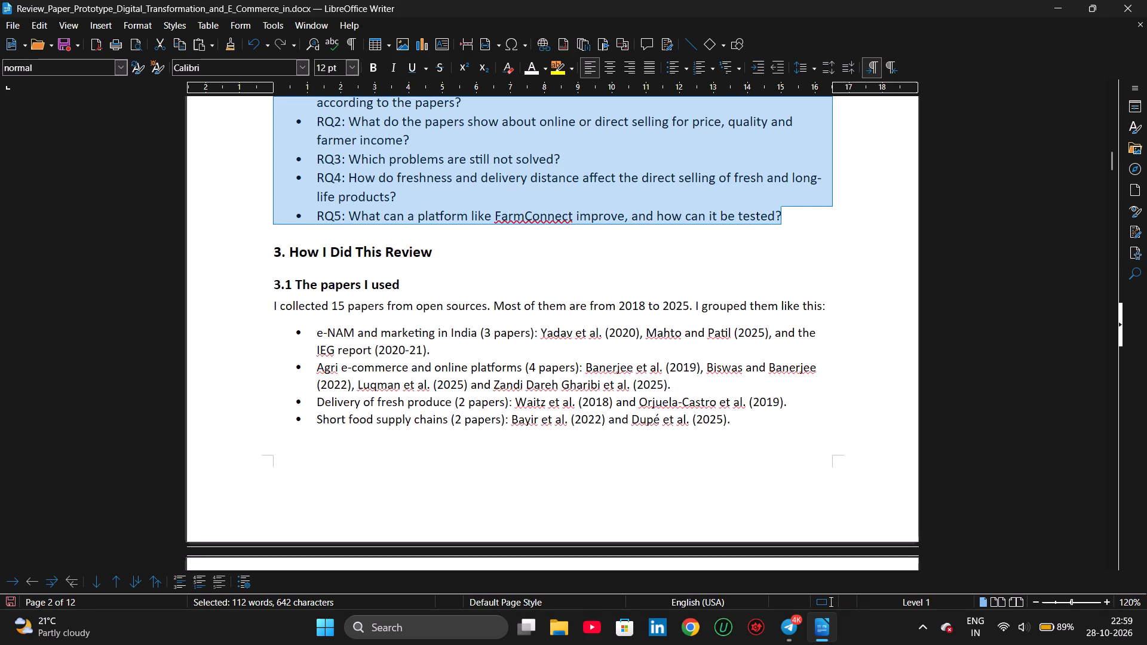
drag(273, 306, 659, 428)
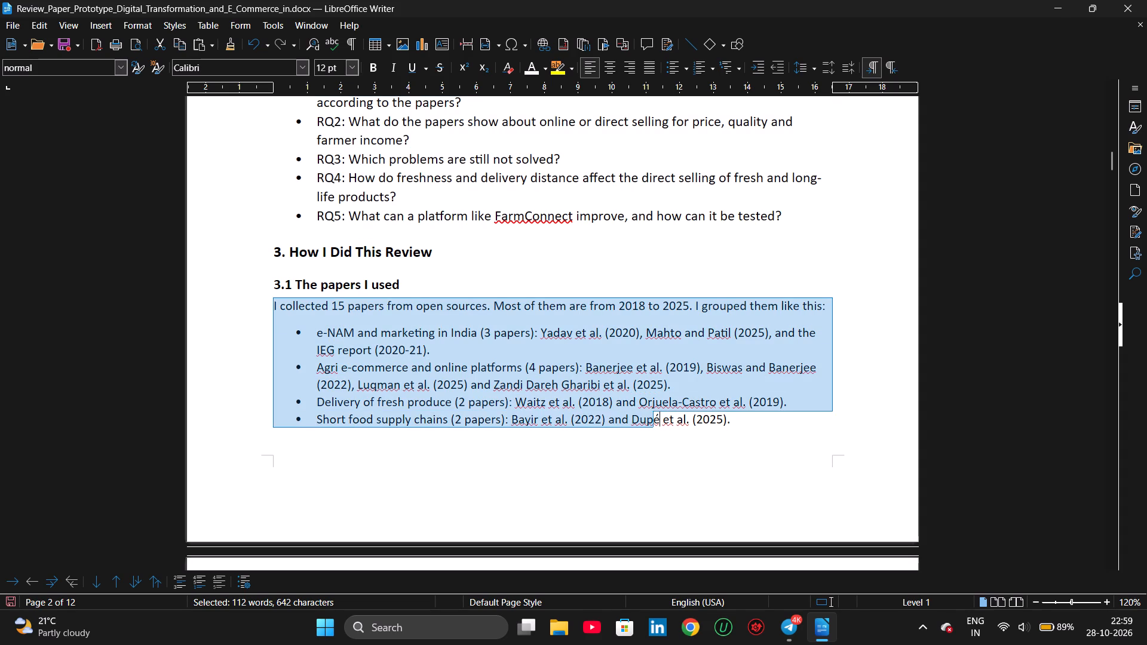
drag(659, 428, 674, 430)
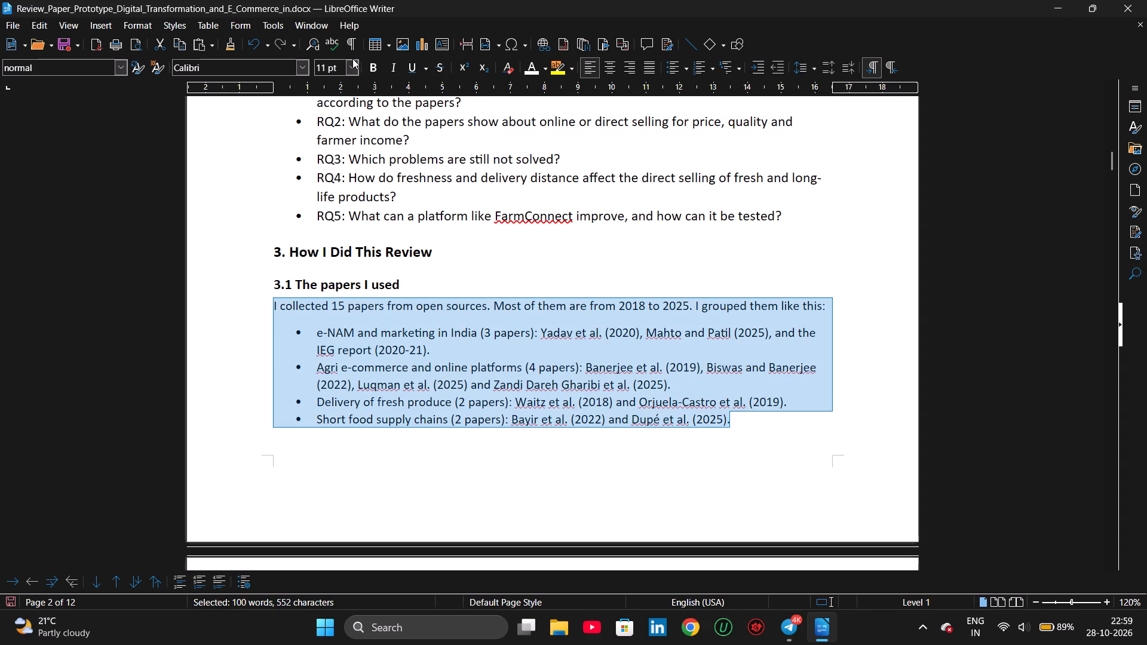
click(352, 62)
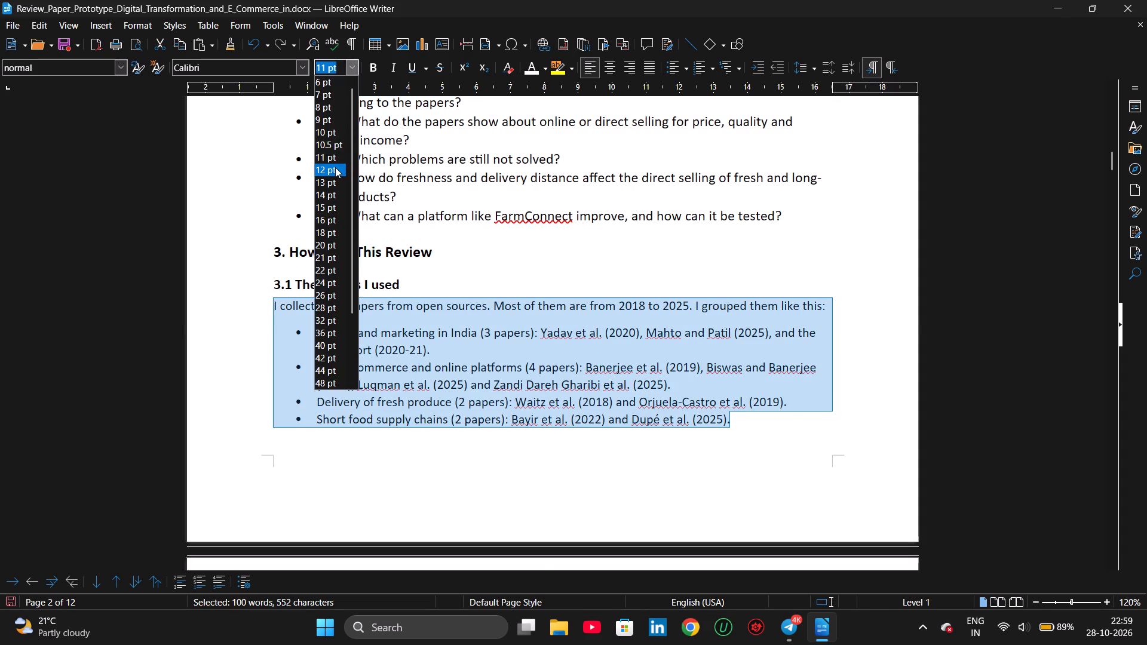
click(335, 167)
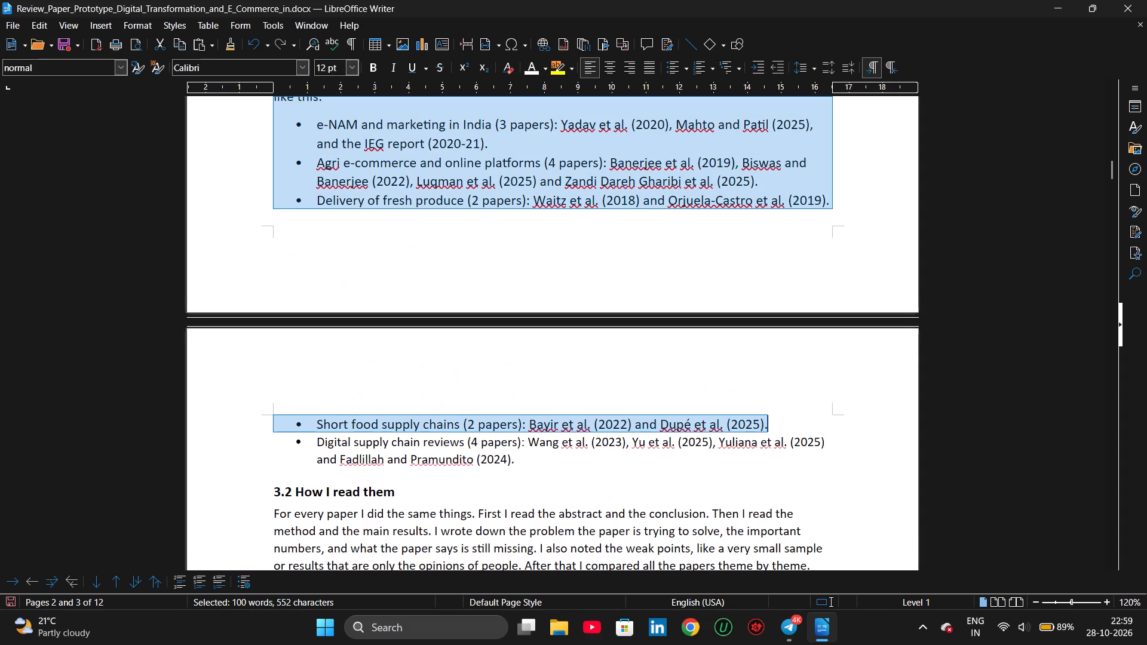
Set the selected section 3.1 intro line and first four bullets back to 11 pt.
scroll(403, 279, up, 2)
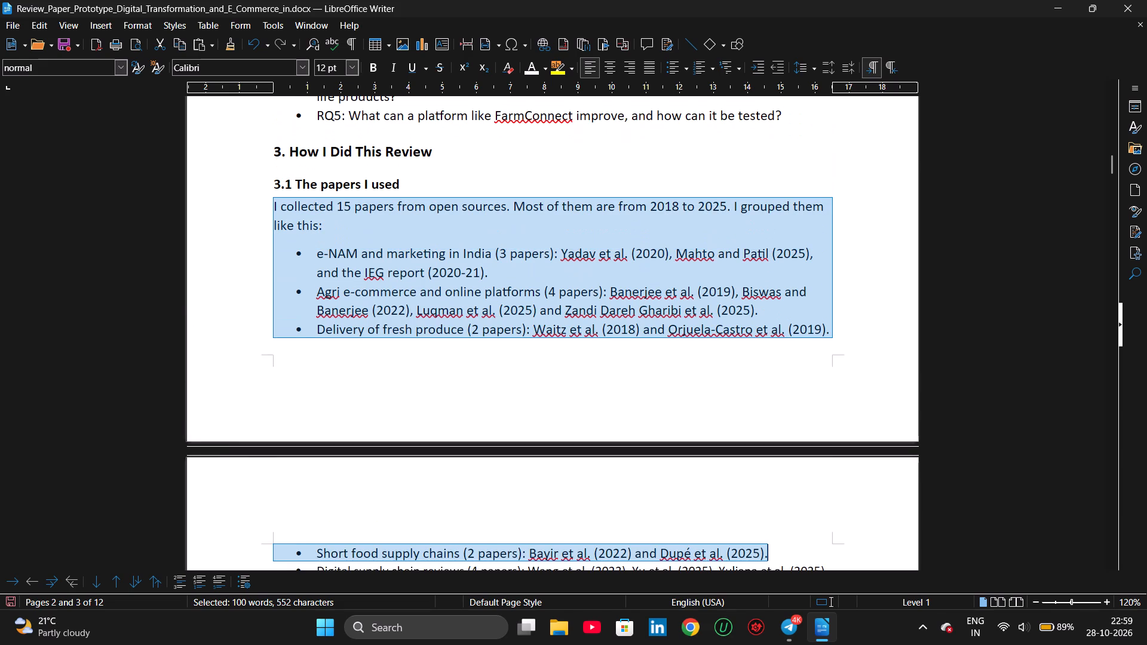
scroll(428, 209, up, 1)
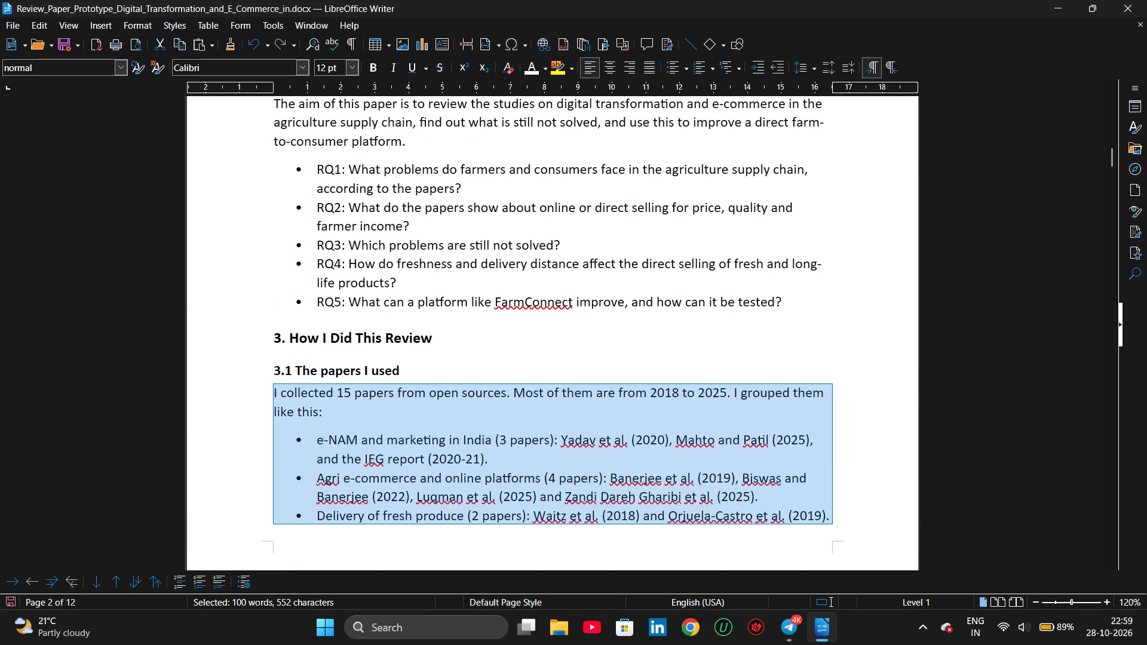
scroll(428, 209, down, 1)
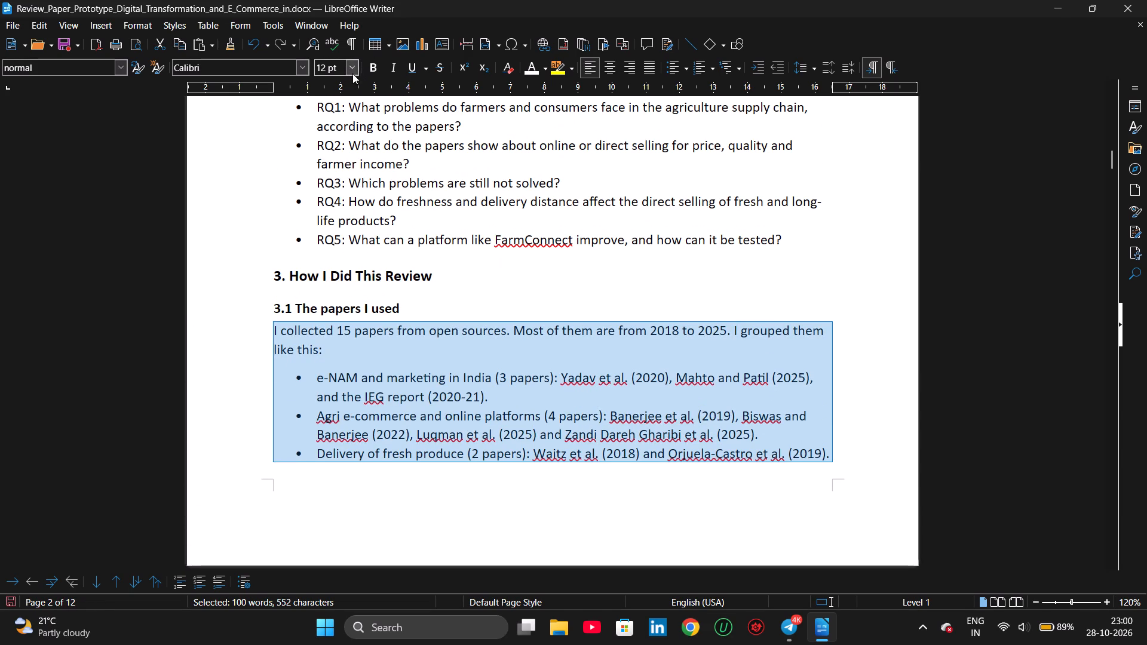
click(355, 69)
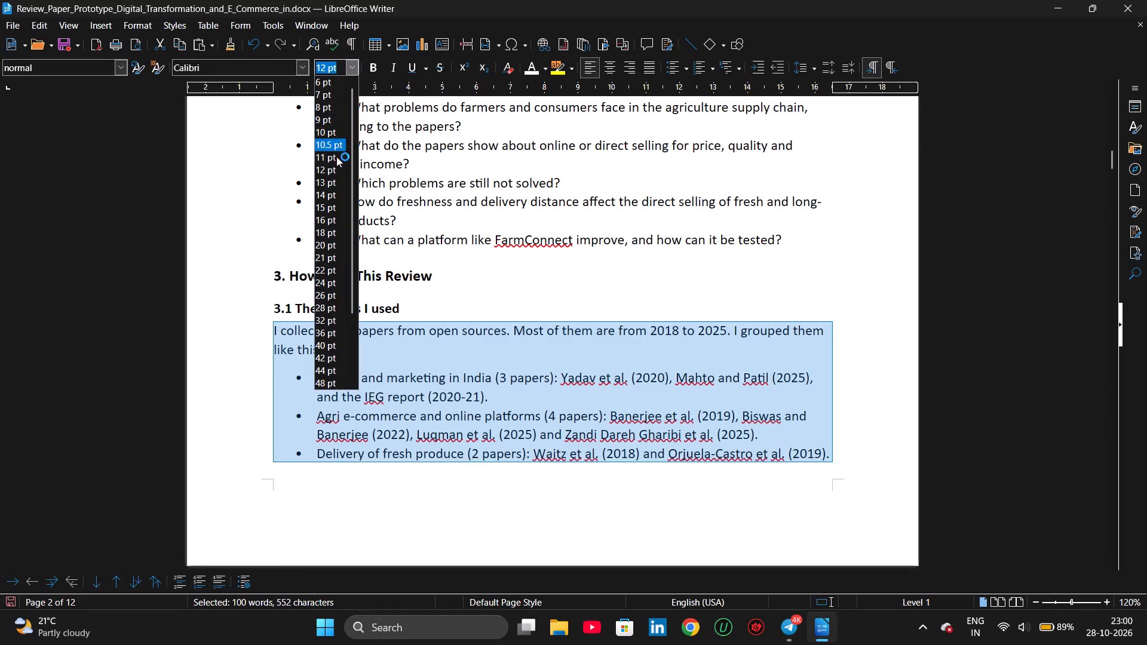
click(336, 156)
Set the selected section 3.1 intro line and first four bullets to 12 pt again.
scroll(477, 456, down, 1)
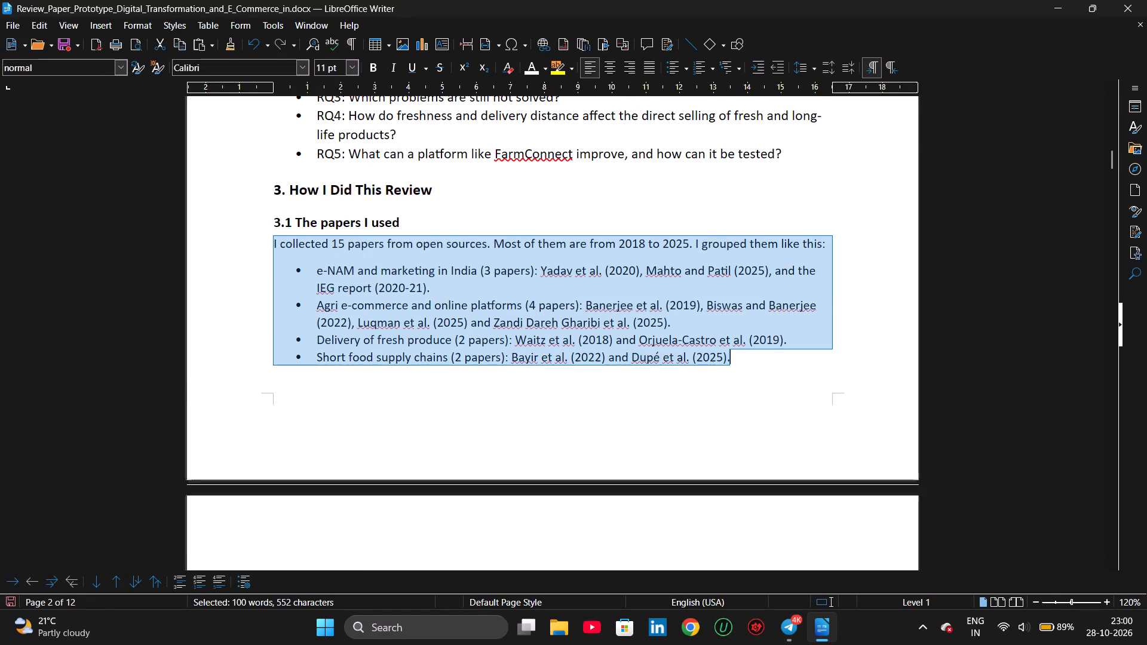
scroll(477, 456, down, 1)
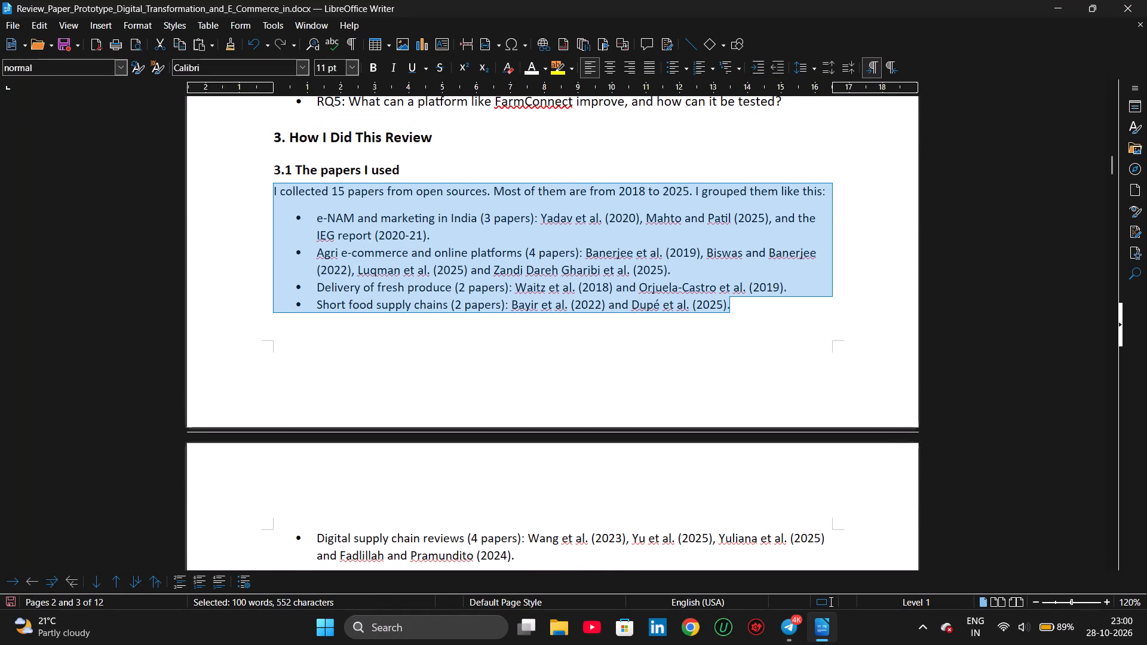
scroll(465, 387, up, 1)
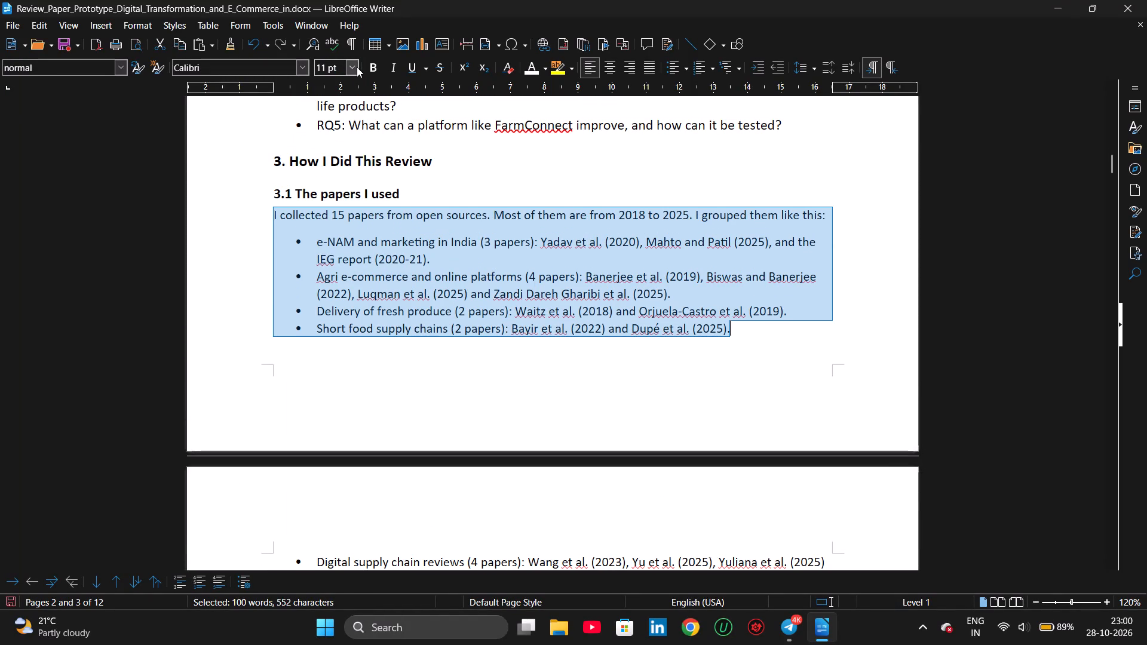
click(356, 70)
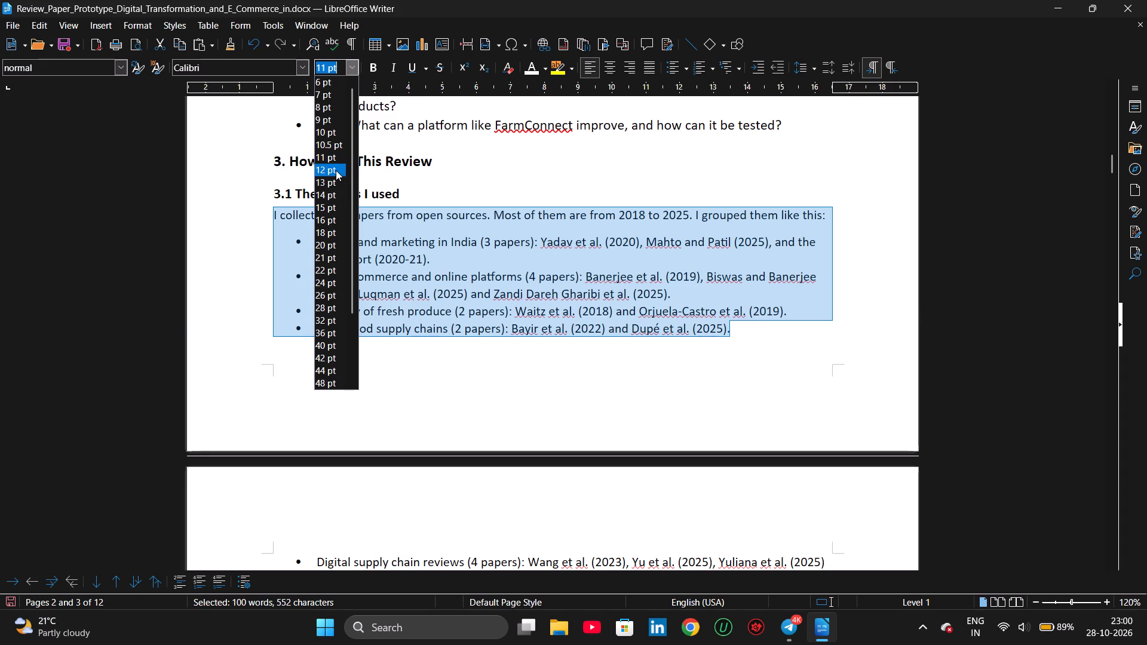
click(336, 170)
Set the body paragraph under heading "3.2 How I read them" to 12 pt.
scroll(382, 254, down, 1)
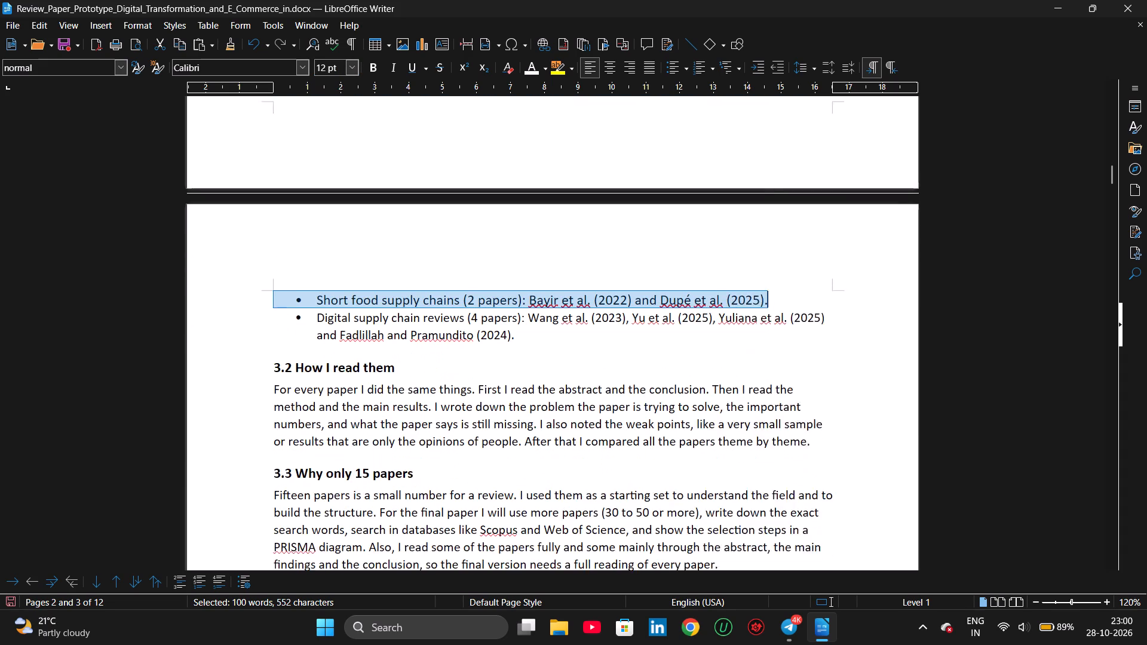
scroll(382, 254, down, 2)
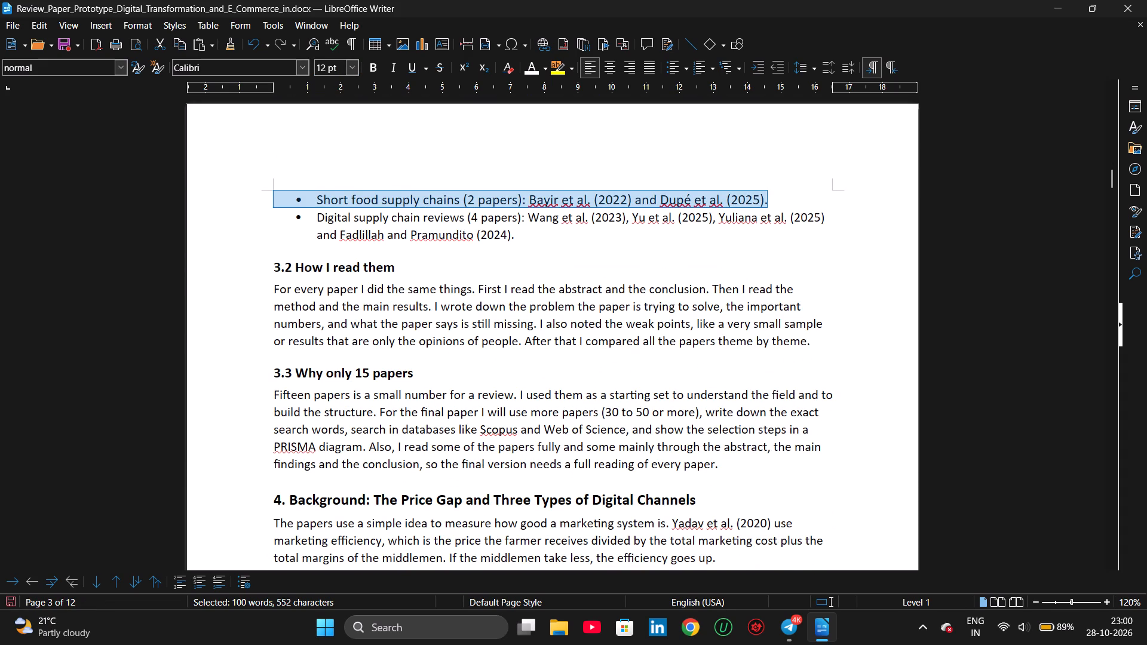
drag(274, 291, 550, 339)
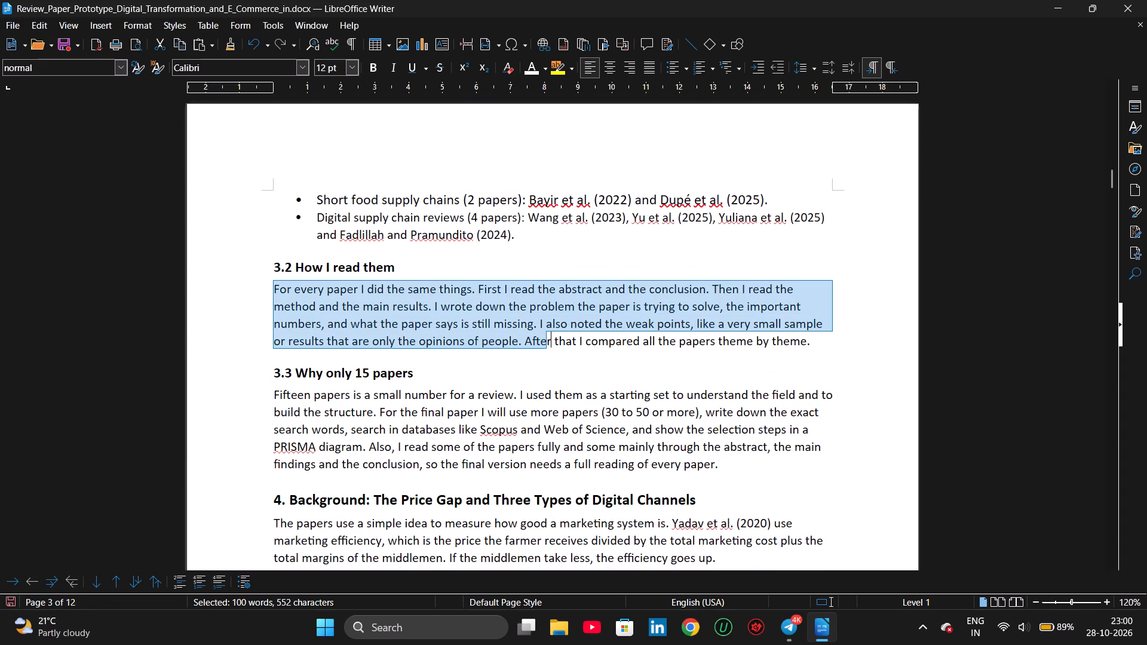
drag(550, 339, 811, 337)
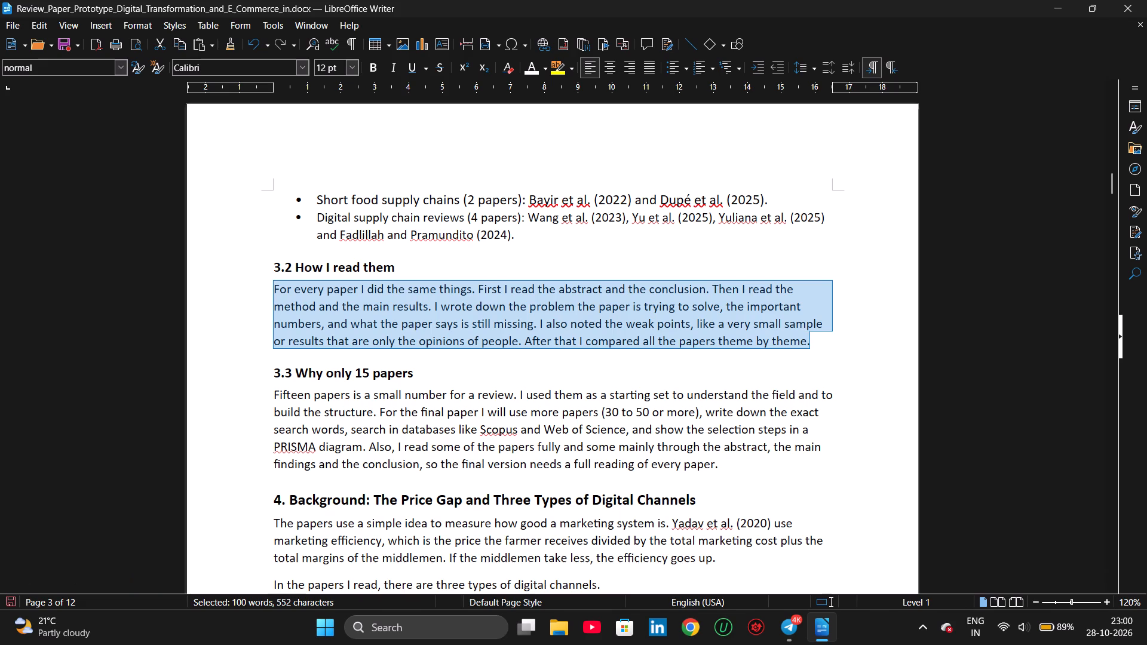
click(348, 66)
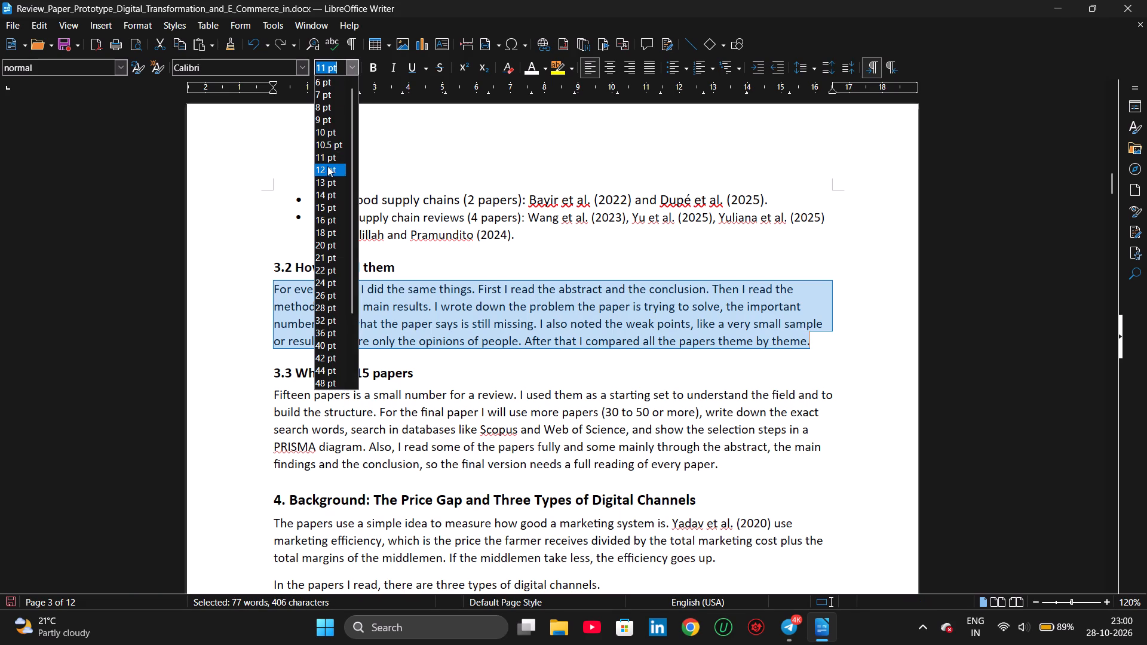
click(325, 174)
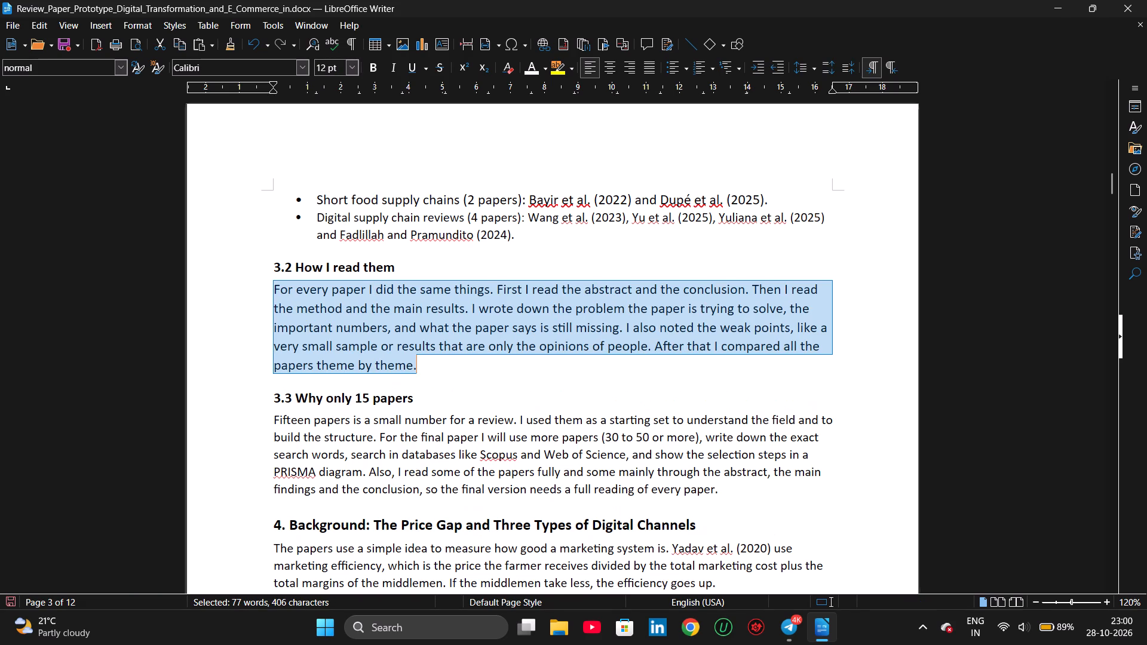
Set the body paragraph under heading "3.3 Why only 15 papers" to 12 pt.
drag(274, 420, 315, 425)
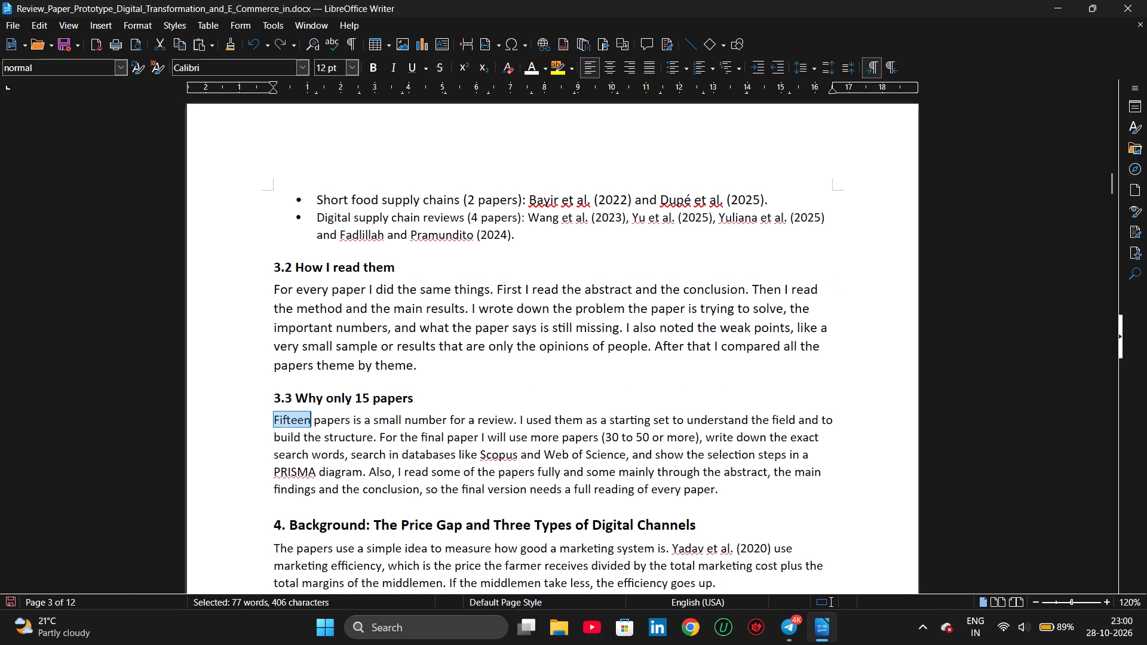
drag(315, 425, 736, 483)
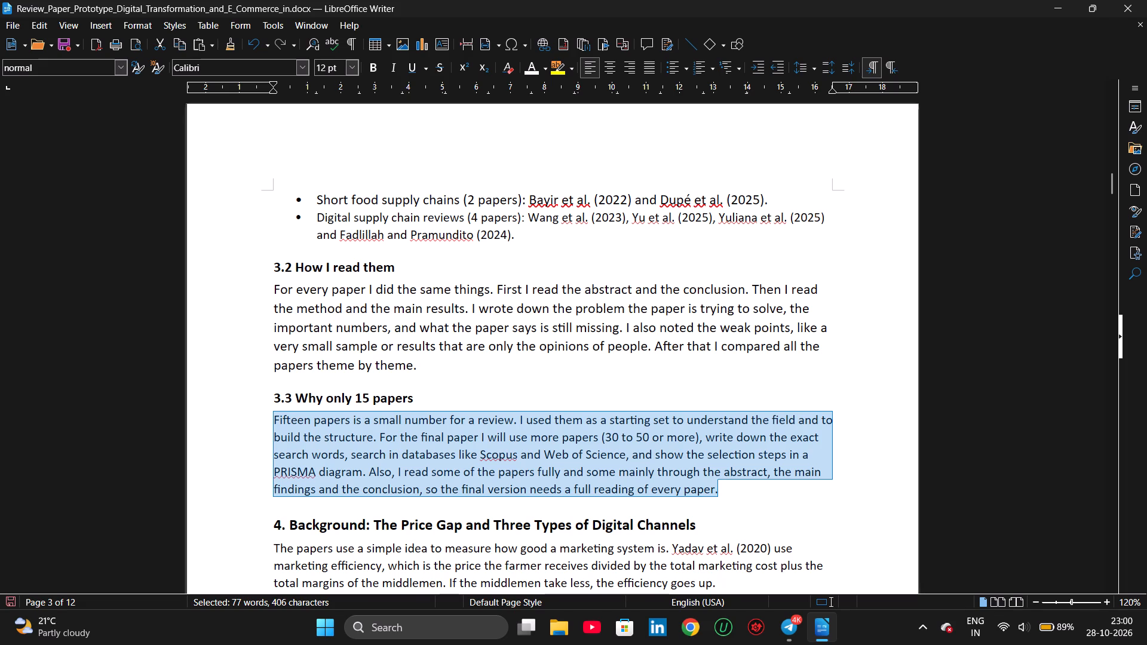
click(350, 66)
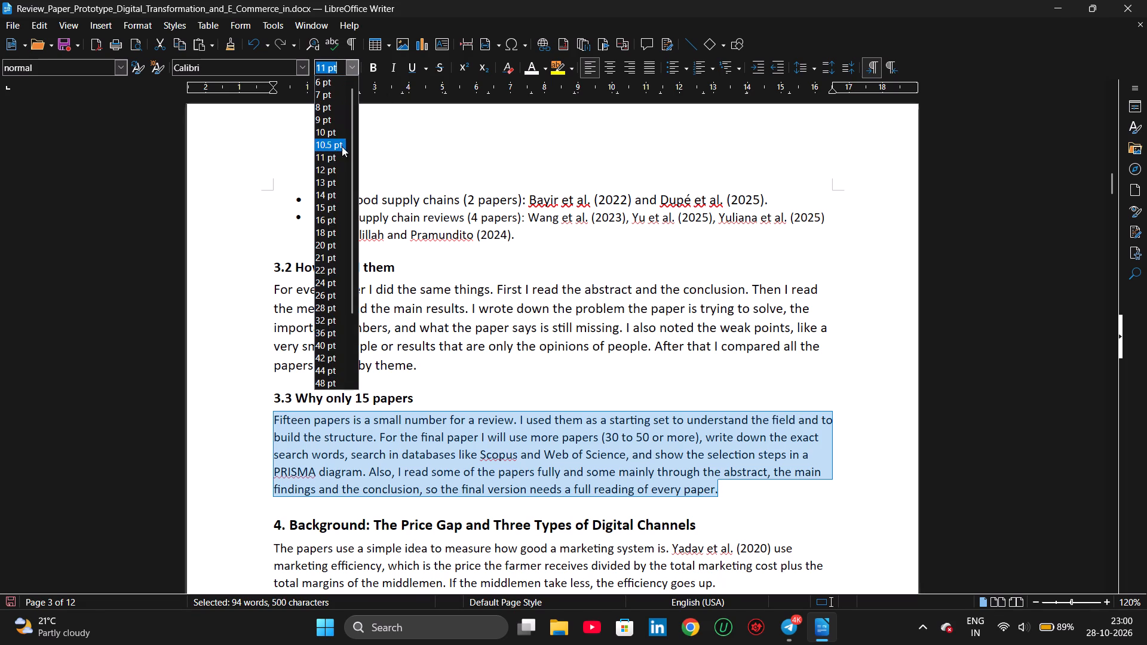
click(333, 167)
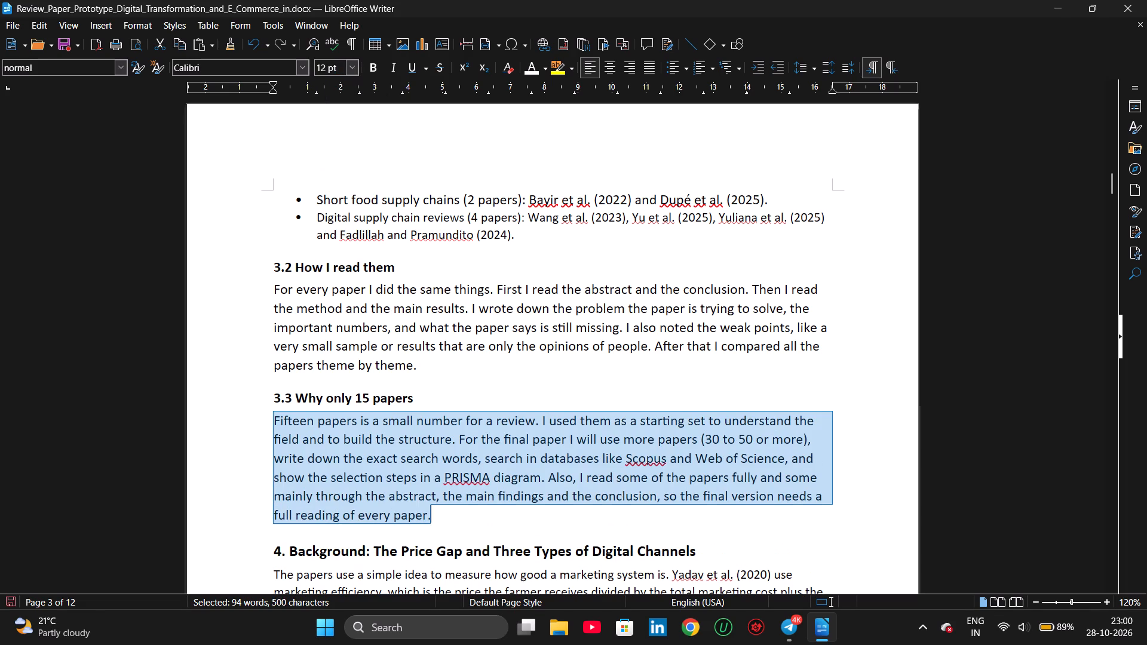
Set the two paragraphs above the numbered list in section 4, "Background: The Price Gap and Three Types of Digital Channels", to 12 pt.
scroll(373, 196, down, 4)
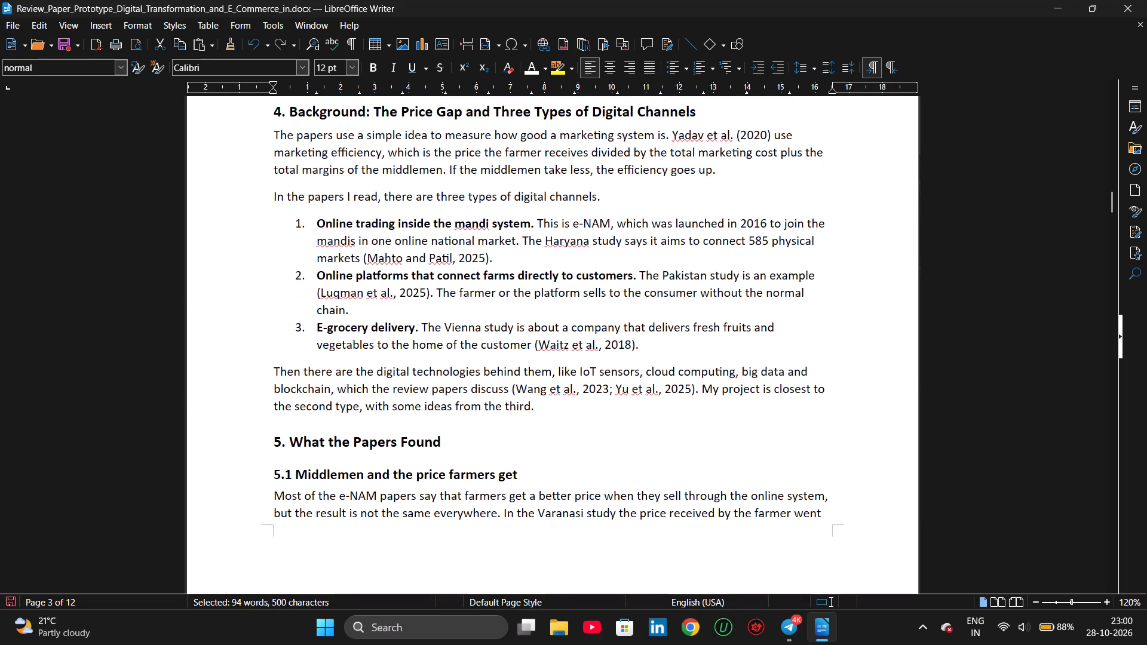
drag(272, 136, 548, 314)
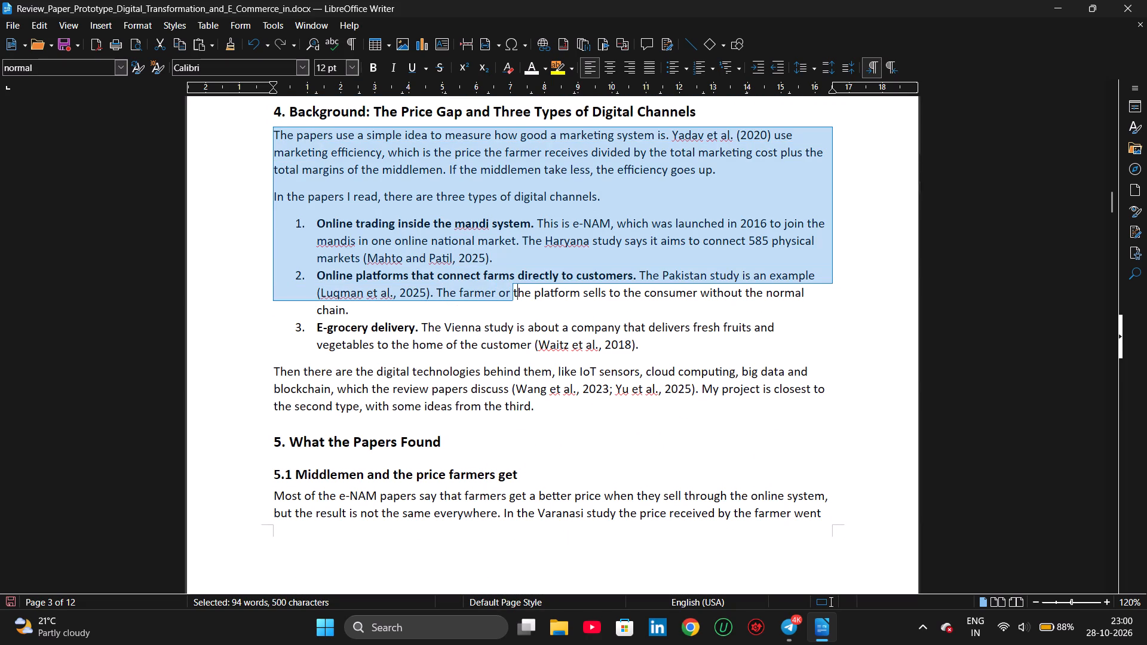
drag(548, 314, 611, 198)
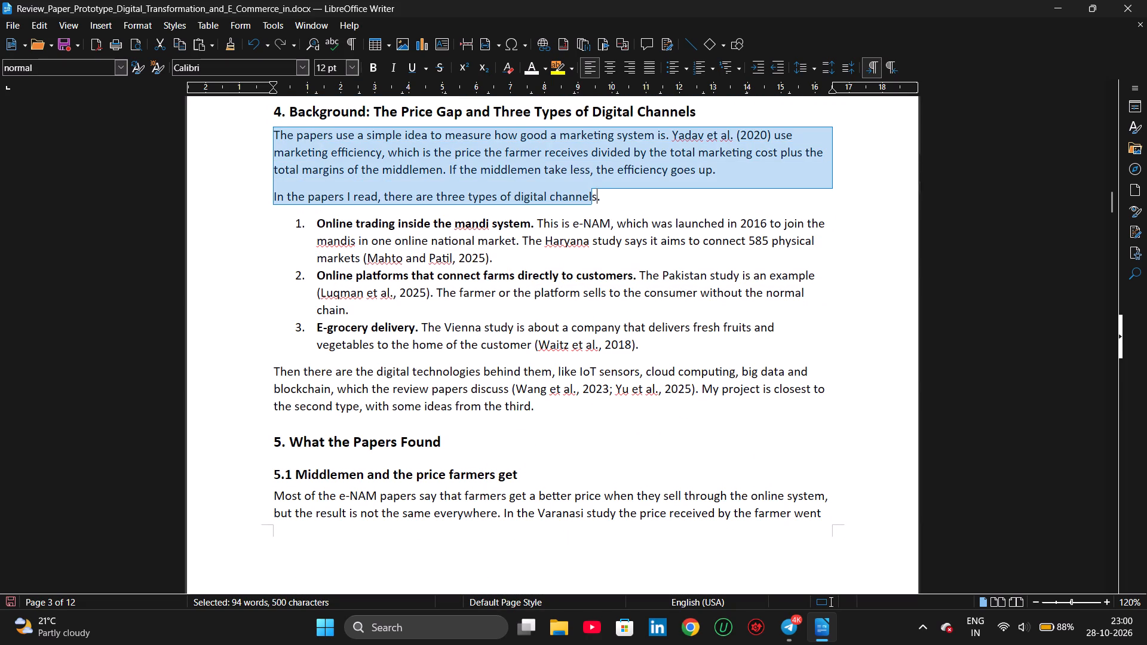
click(350, 62)
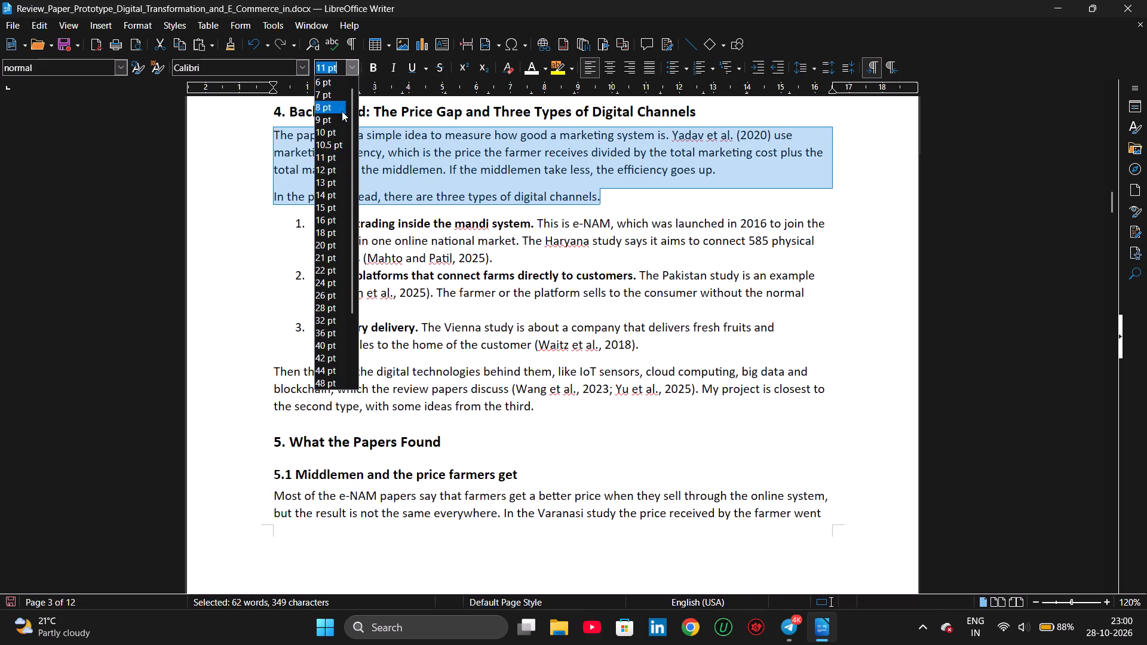
click(333, 166)
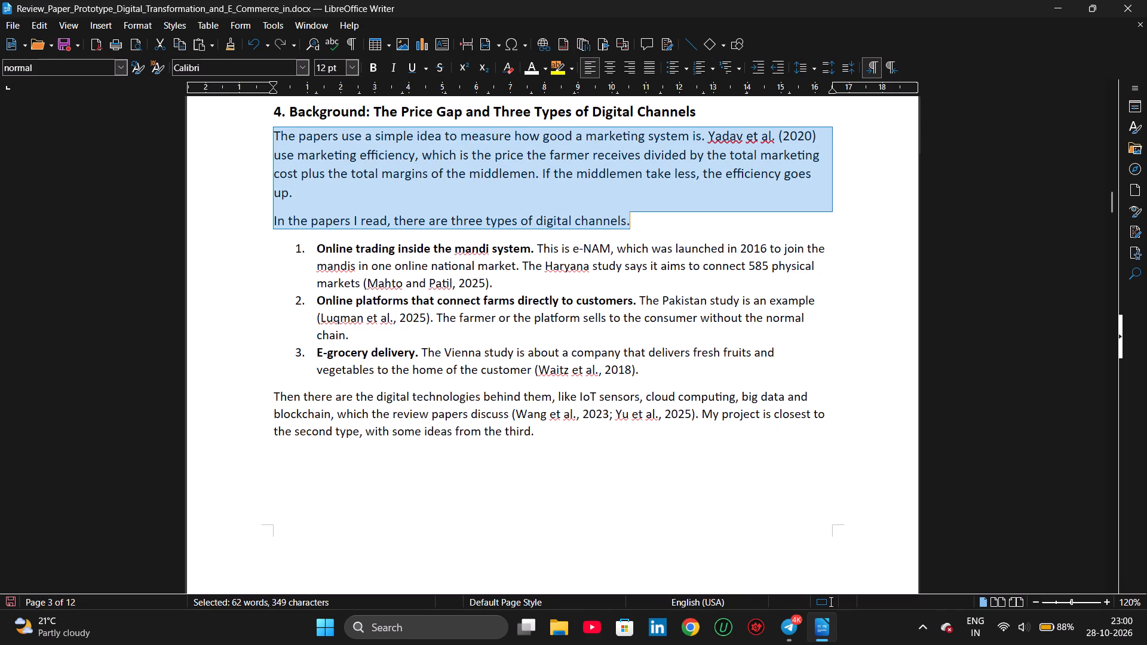
Set the non-bold text of all three numbered items in section 4 to 12 pt, leaving out their bold lead-ins.
drag(536, 248, 538, 290)
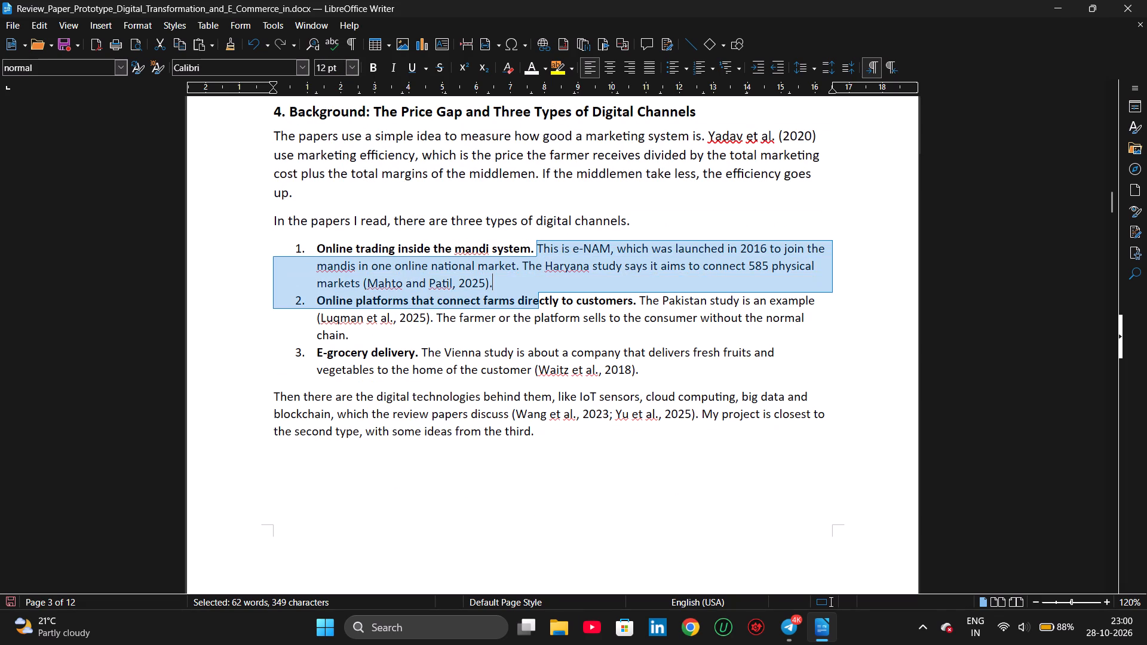
drag(538, 290, 519, 286)
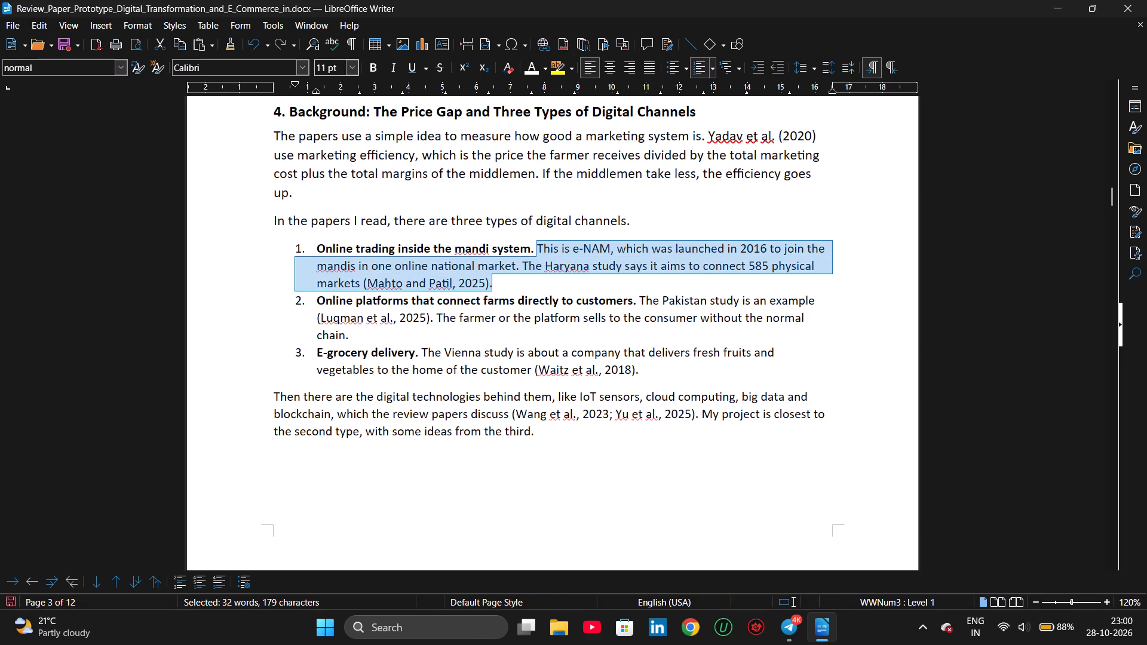
click(350, 70)
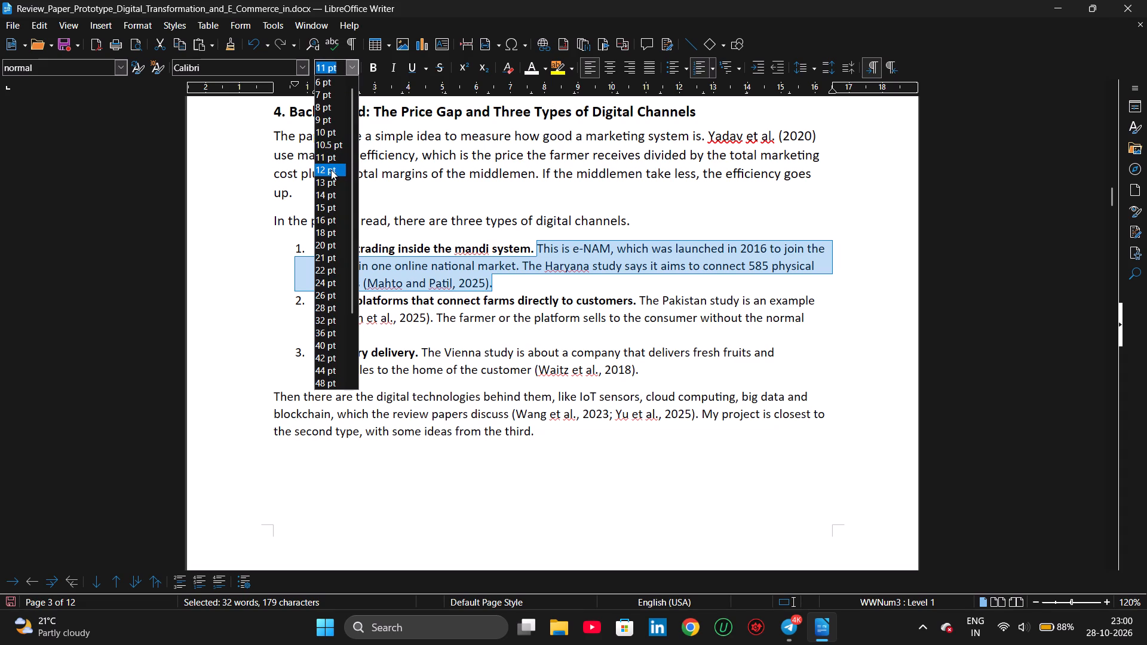
click(331, 170)
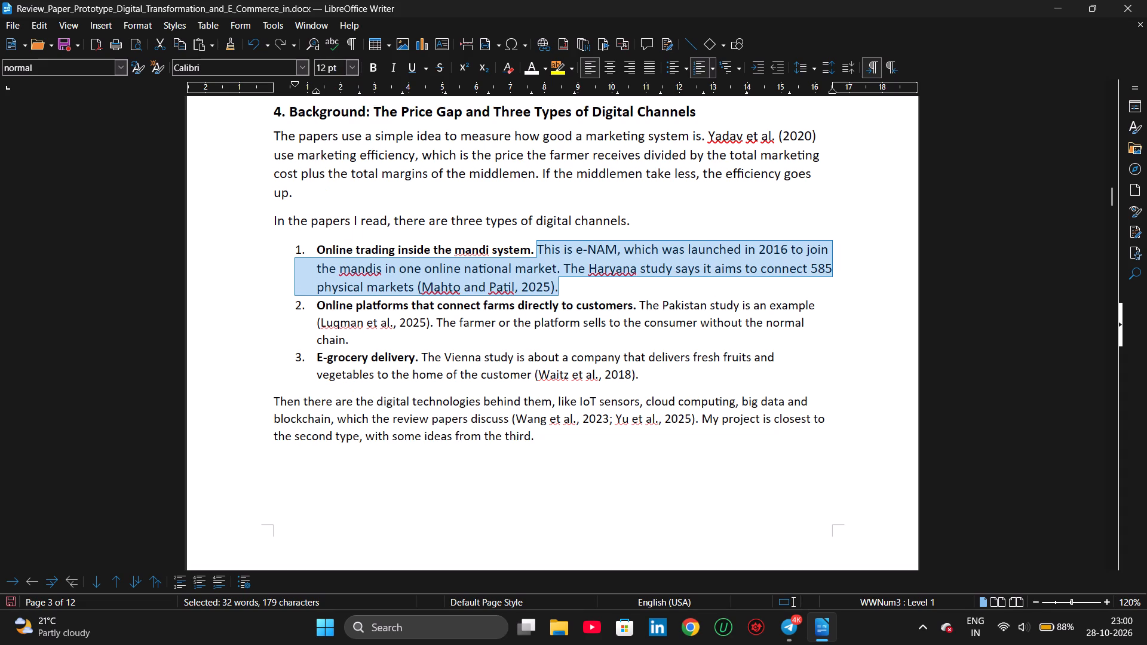
drag(640, 305, 667, 325)
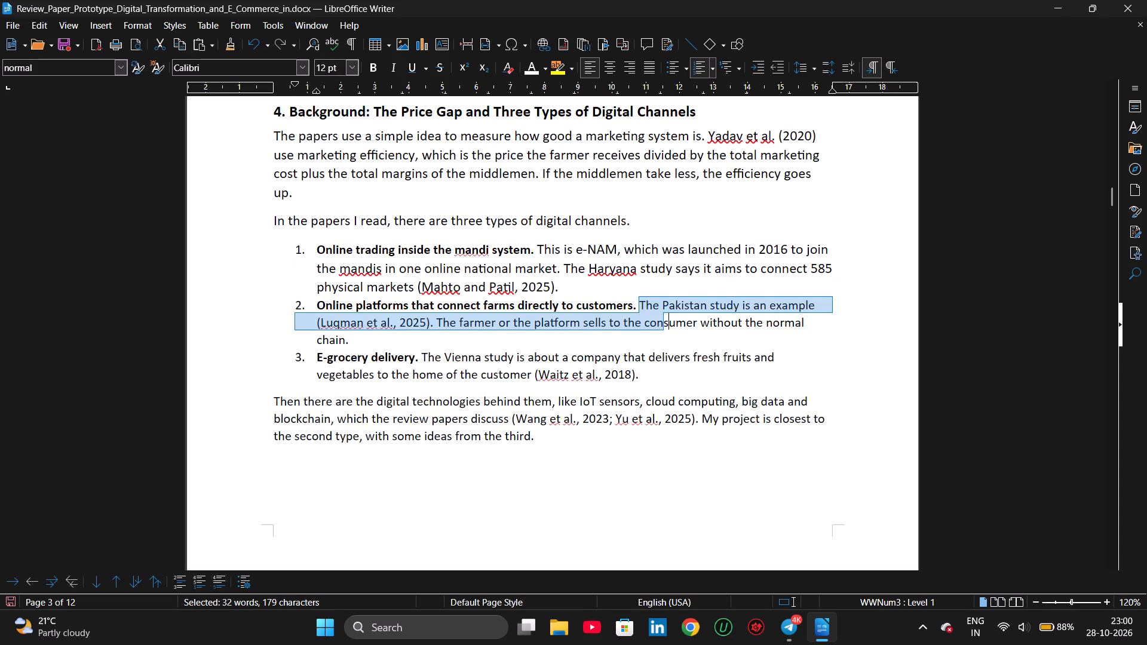
drag(667, 325, 668, 331)
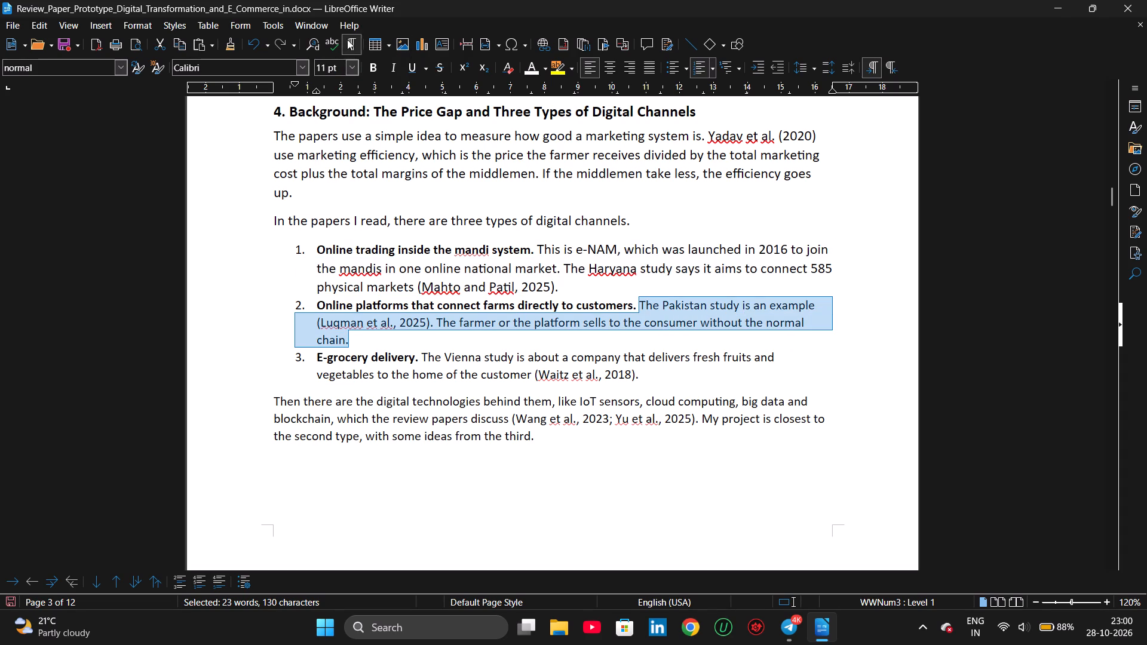
click(352, 71)
drag(352, 71, 338, 139)
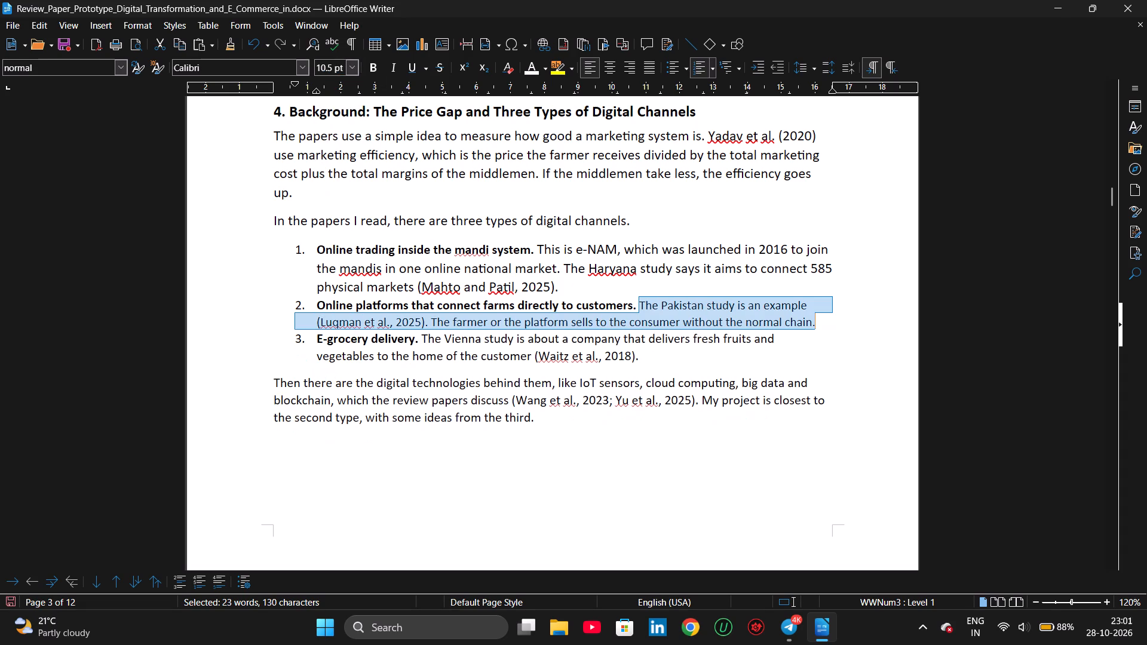
click(351, 69)
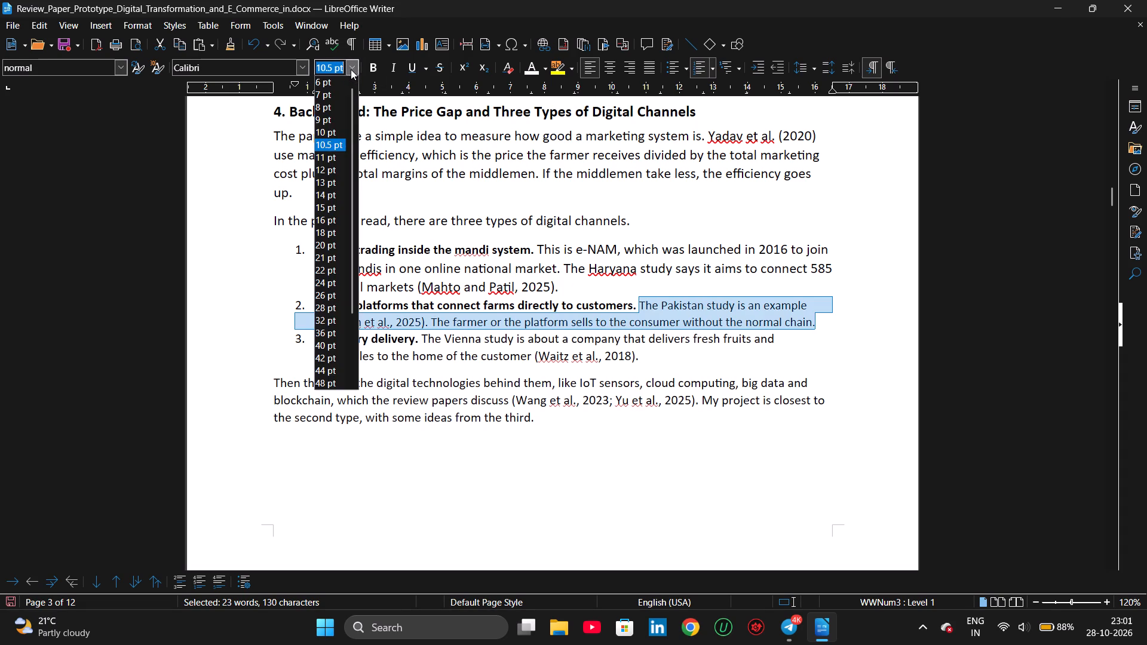
click(336, 173)
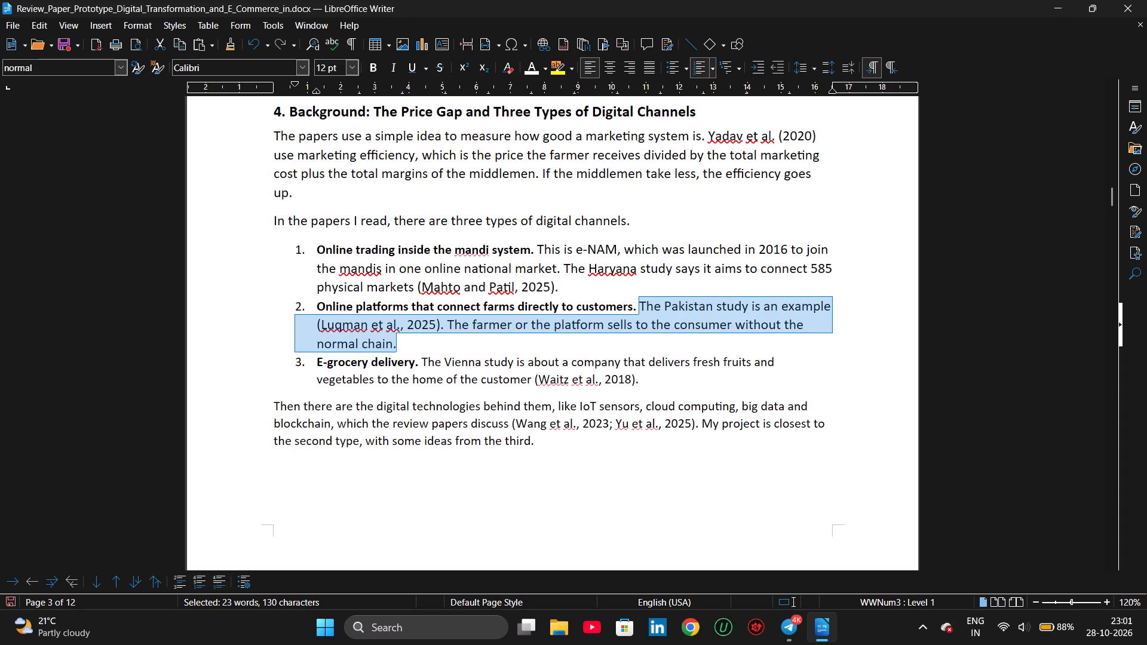
drag(420, 361, 646, 372)
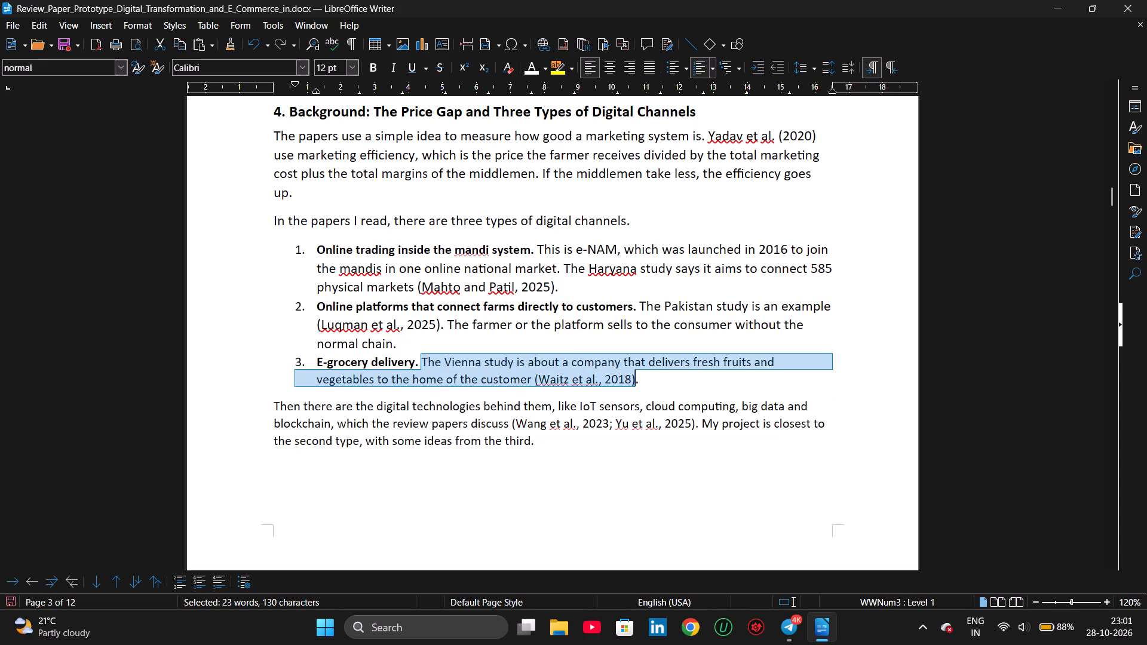
drag(646, 372, 646, 372)
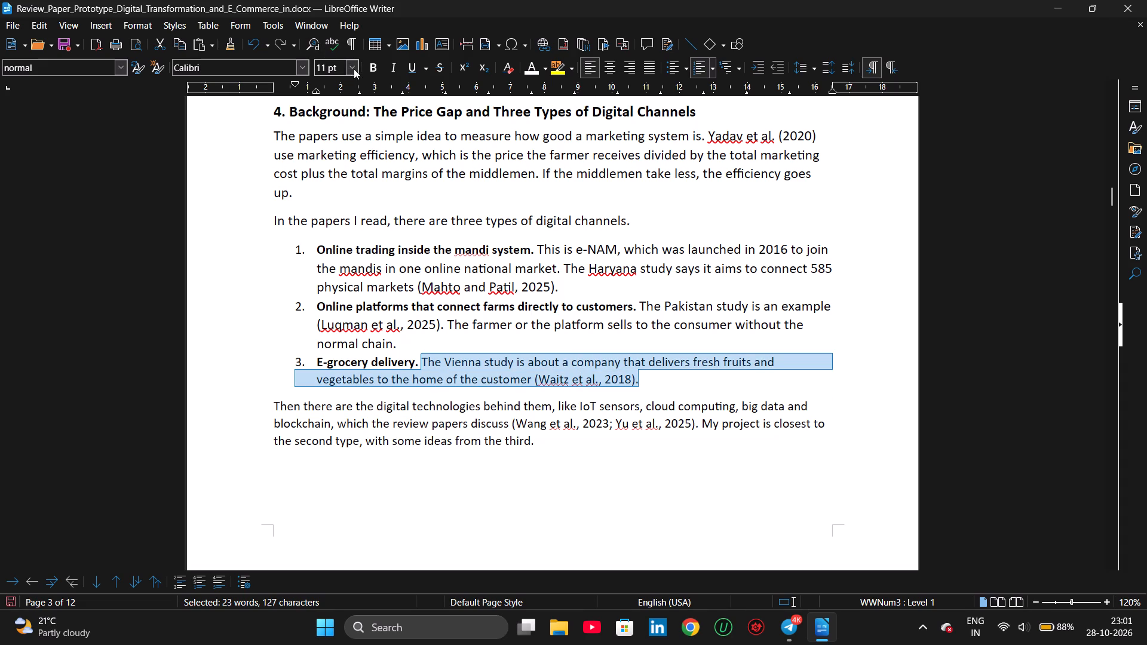
click(354, 69)
click(336, 168)
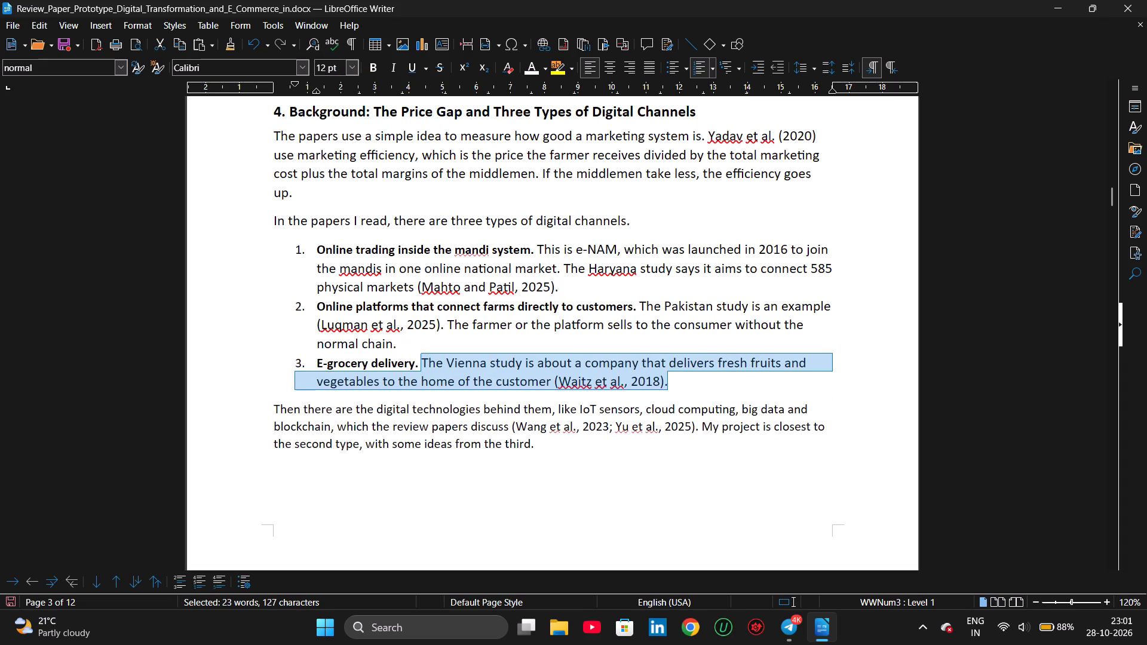
Set the closing paragraph of section 4, starting "Then there are the digital technologies", to 12 pt.
drag(272, 411, 380, 454)
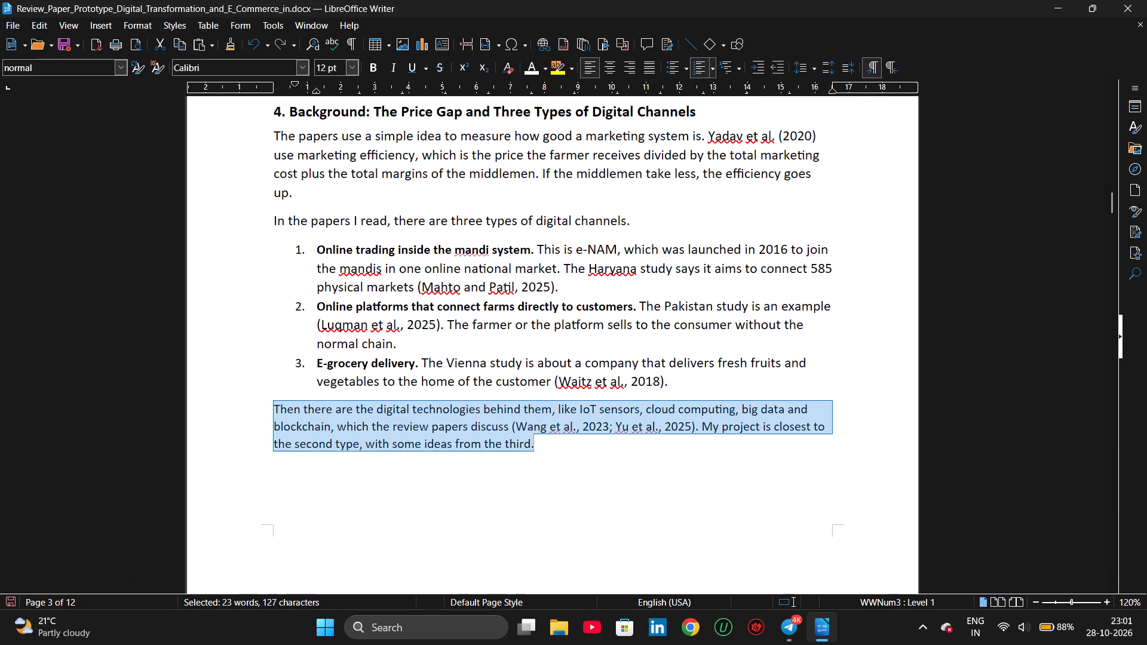
click(351, 66)
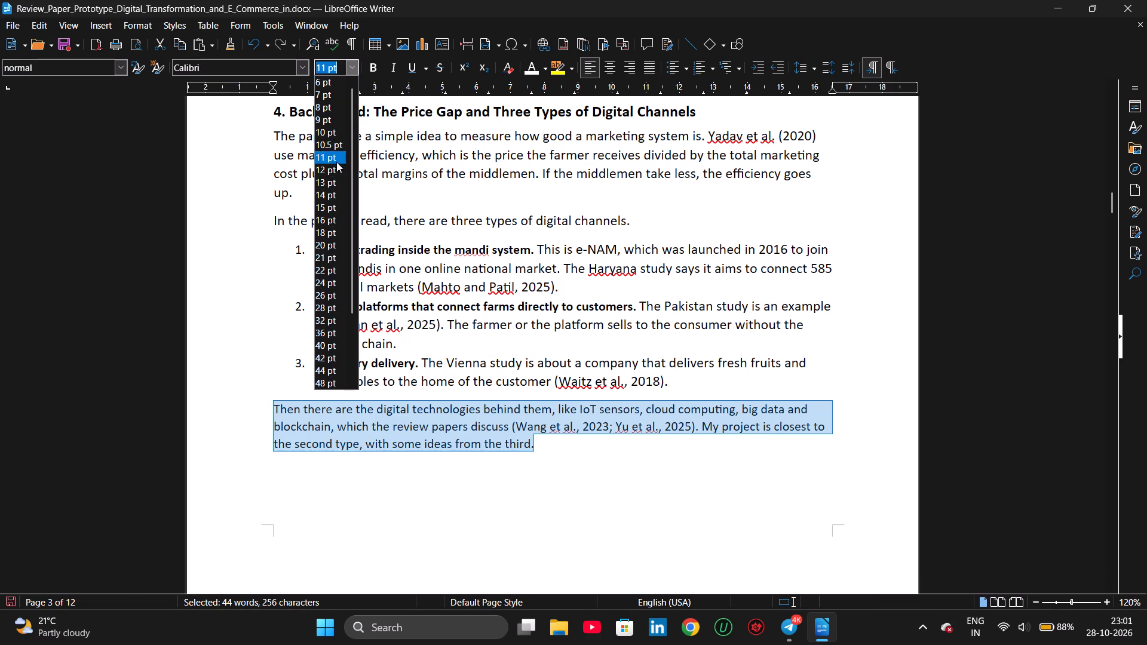
click(335, 165)
Set the body paragraph under heading "5.1 Middlemen and the price farmers get" to 12 pt.
scroll(373, 250, down, 1)
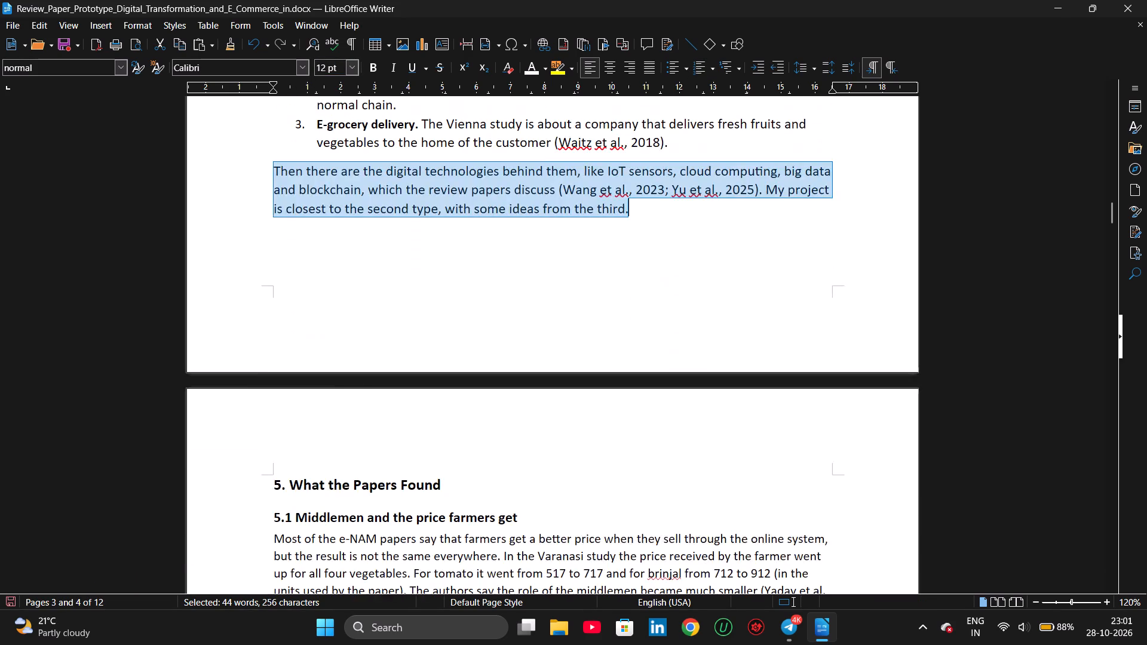
scroll(373, 250, down, 1)
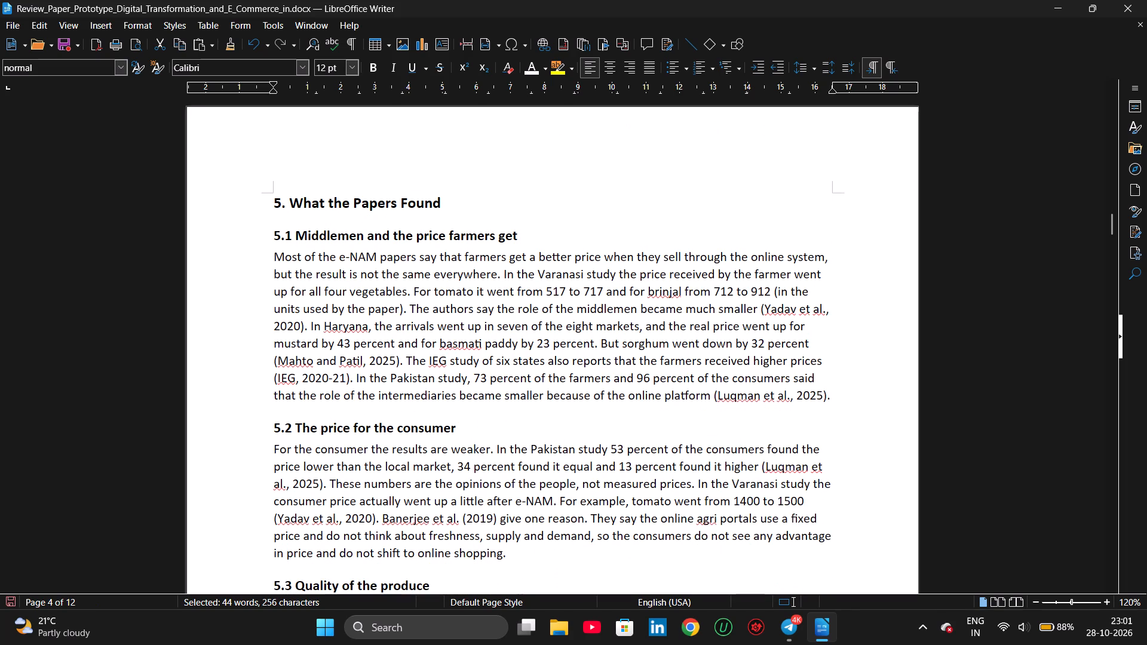
drag(273, 257, 670, 390)
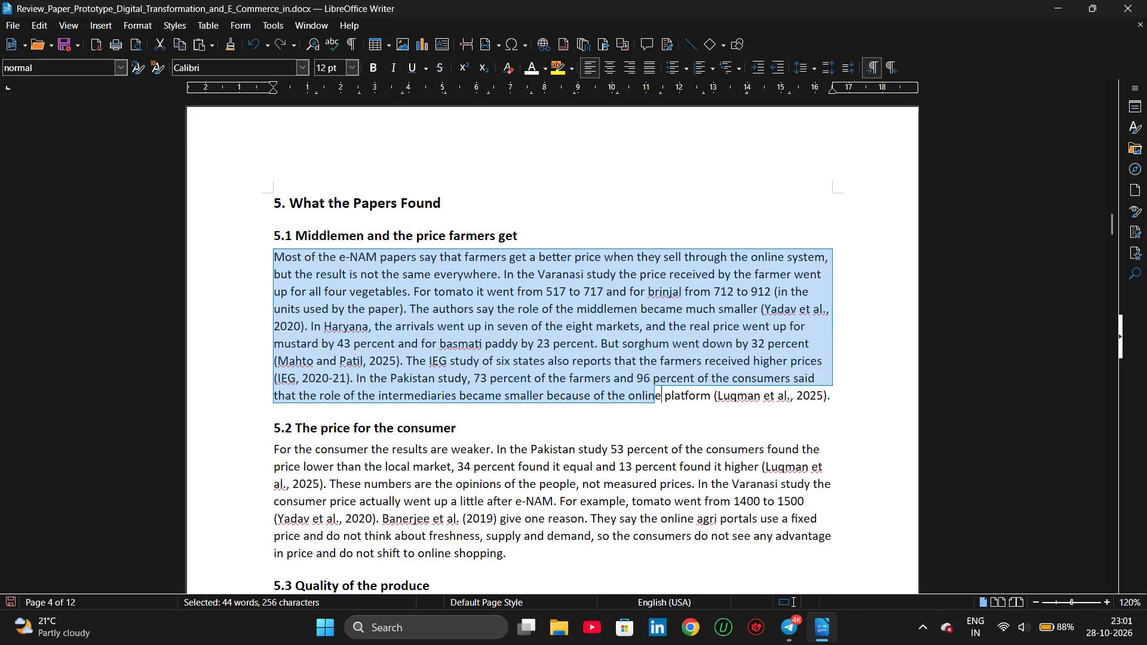
drag(670, 390, 838, 396)
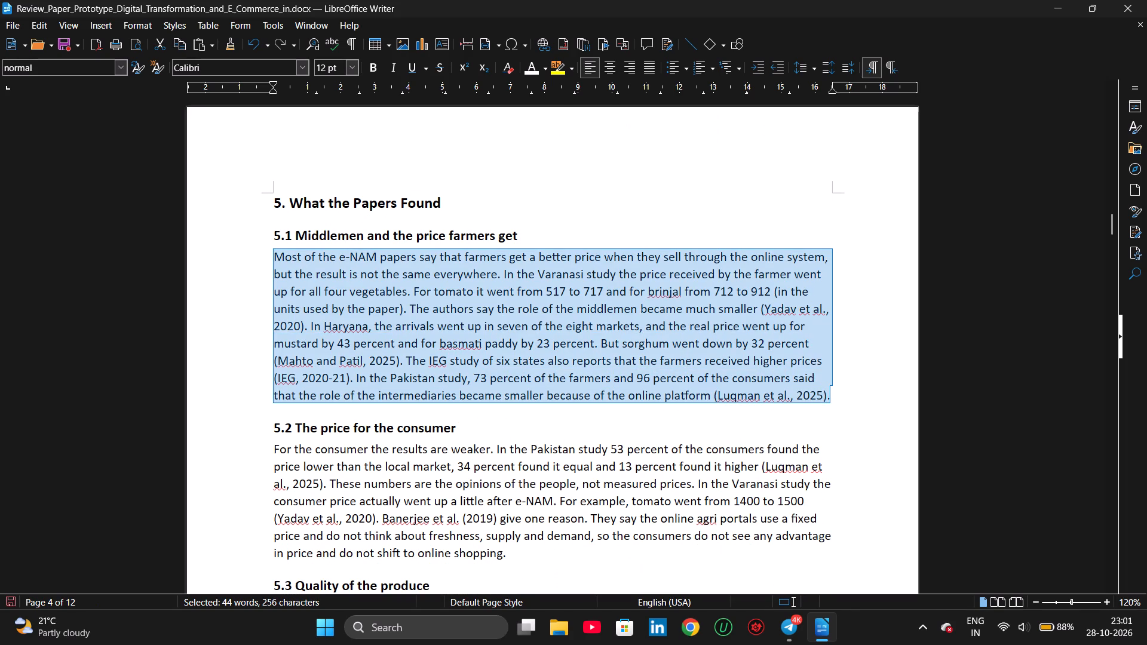
click(357, 65)
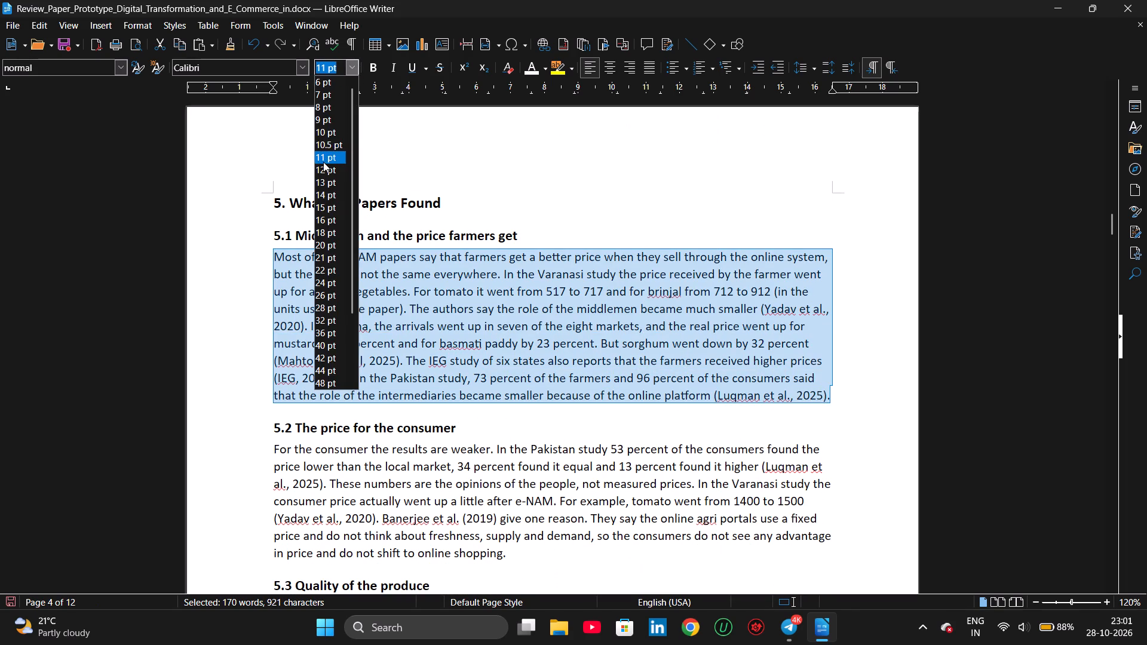
click(323, 166)
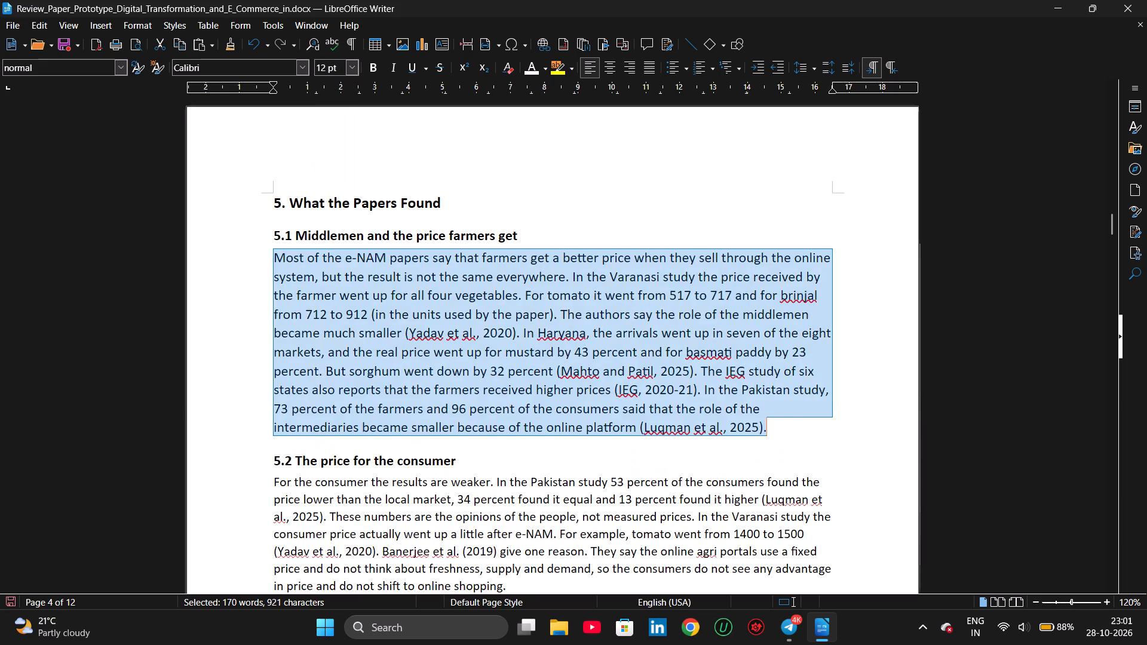
Set the body paragraph under heading "5.2 The price for the consumer" to 12 pt.
scroll(343, 221, down, 1)
drag(271, 286, 507, 393)
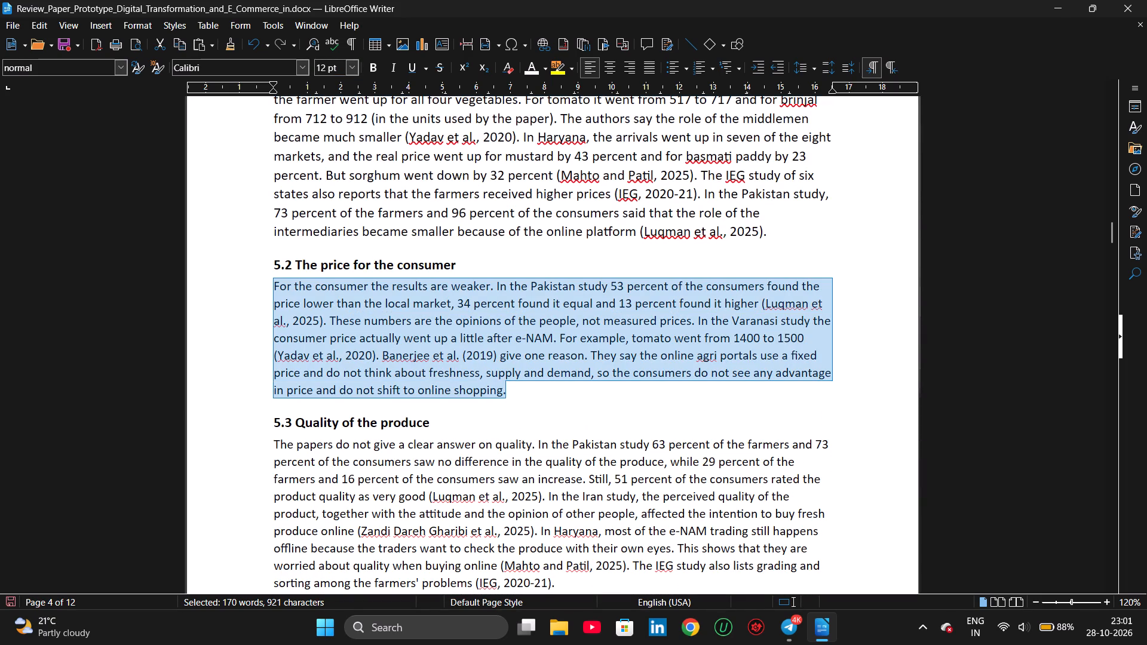
click(352, 70)
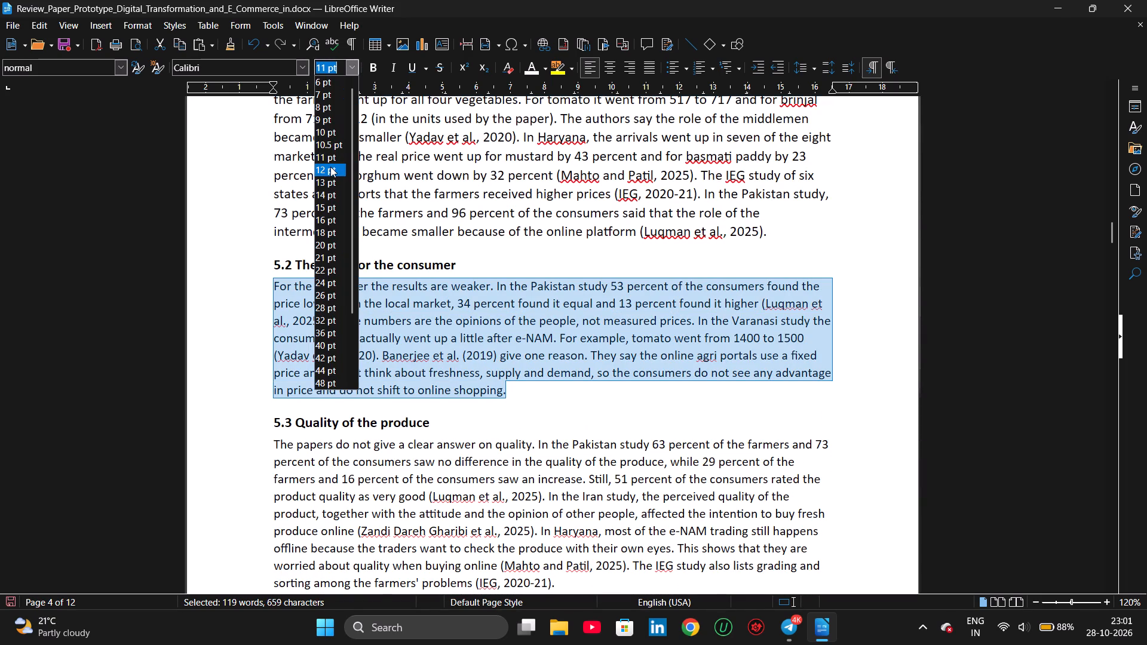
click(330, 167)
Set the body paragraph under heading "5.3 Quality of the produce" to 12 pt.
scroll(336, 202, down, 1)
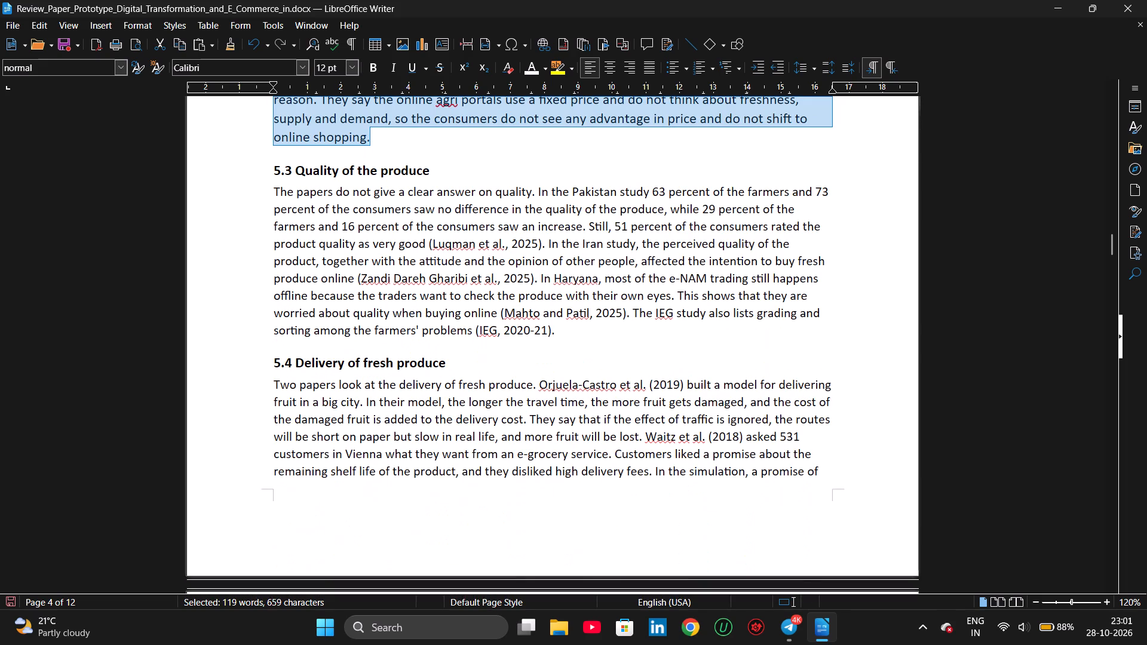
drag(270, 192, 570, 335)
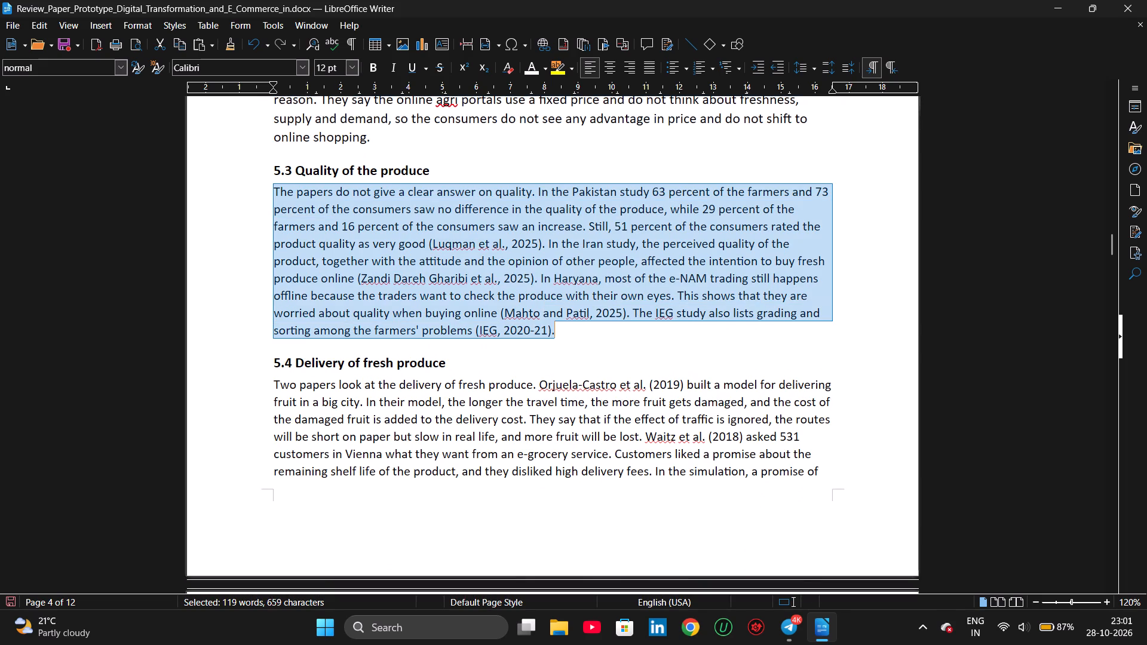
click(352, 68)
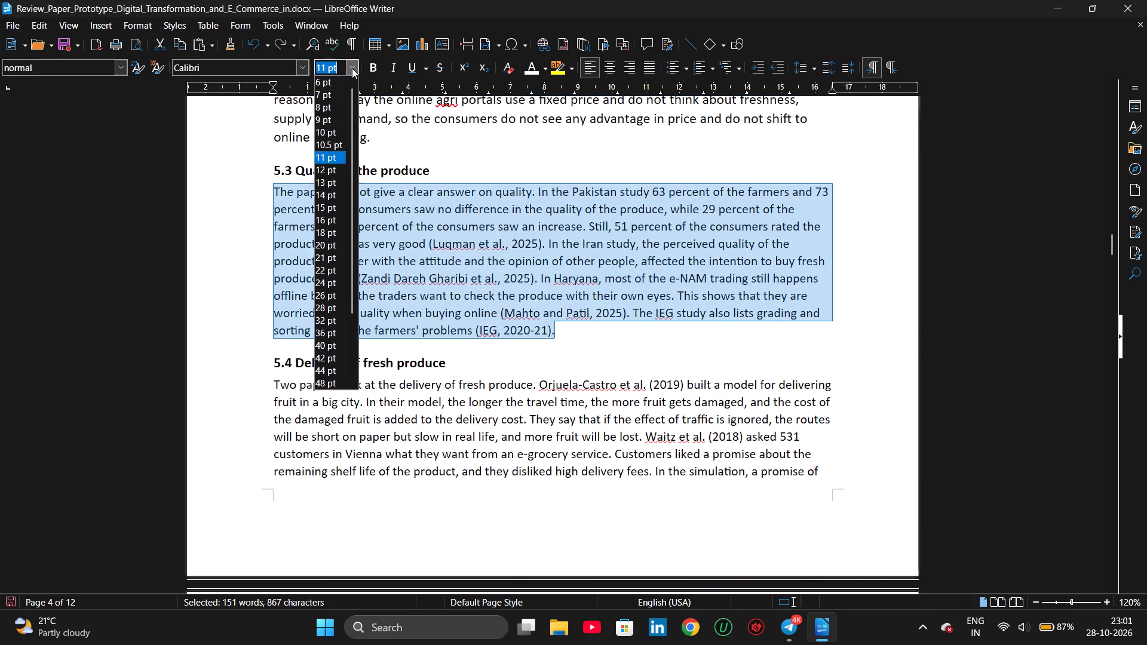
click(327, 173)
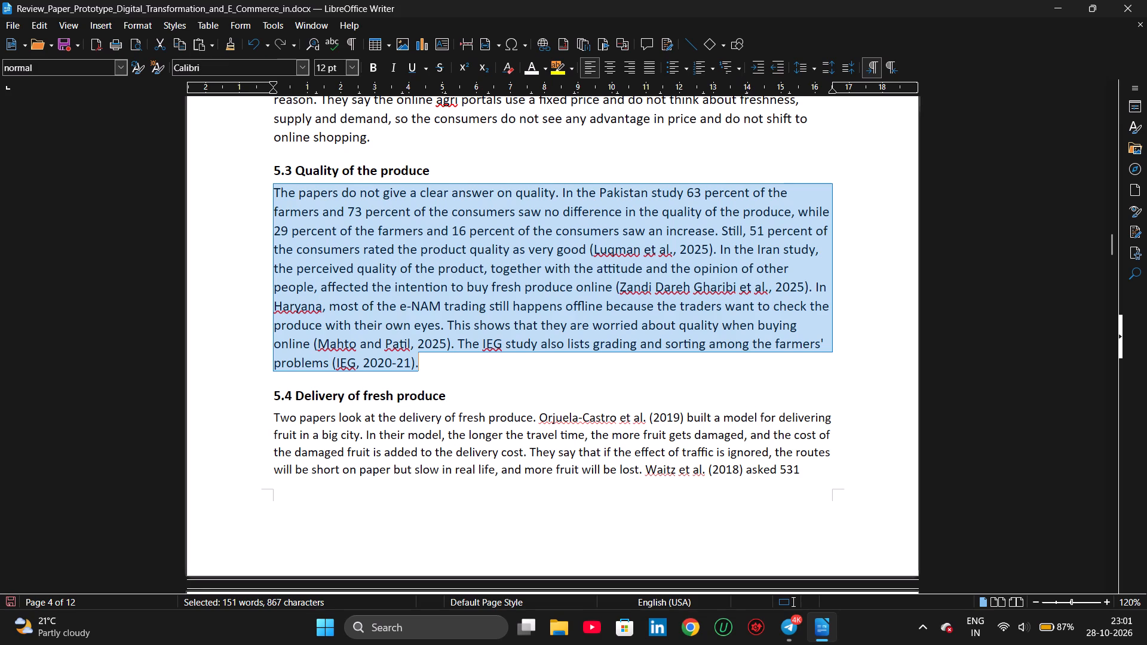
Set the first part of the "5.4 Delivery of fresh produce" paragraph, through "asked 531", to 12 pt.
drag(273, 420, 529, 515)
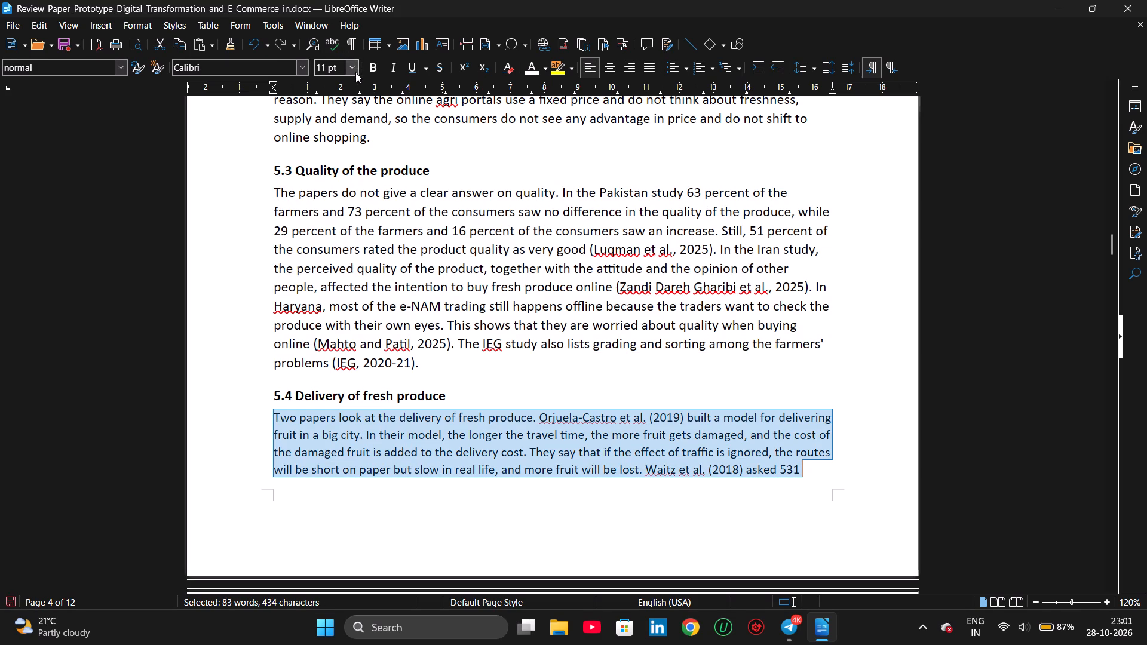
click(355, 72)
click(336, 174)
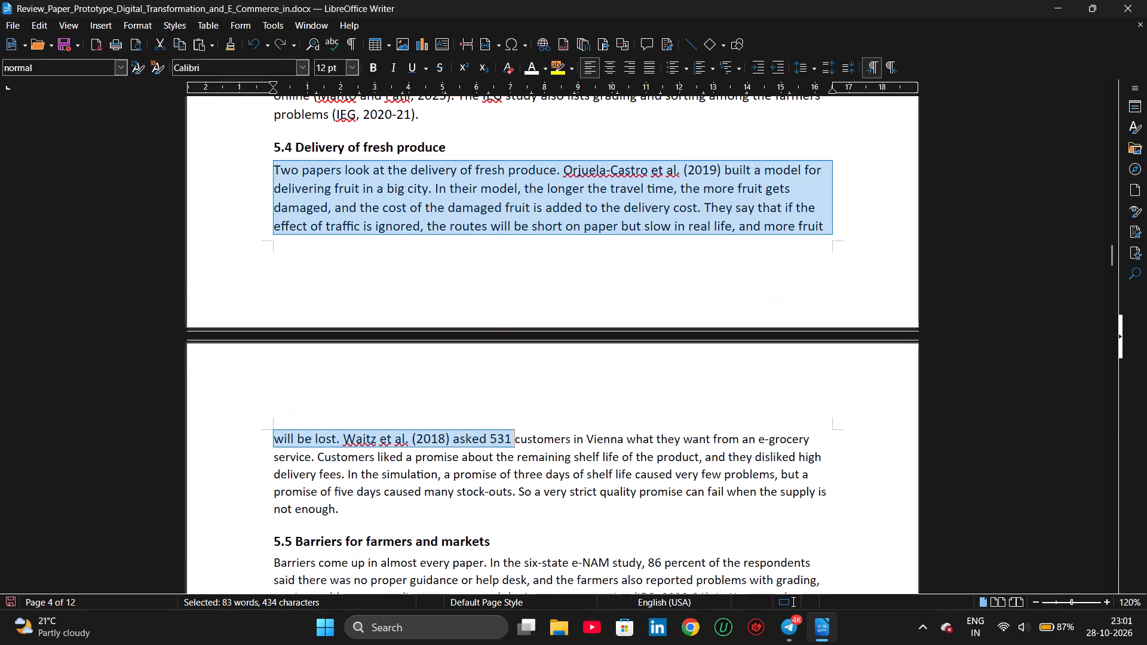
Set the rest of the section 5.4 paragraph, from "customers in Vienna" to "is not enough.", to 13 pt.
scroll(375, 242, down, 3)
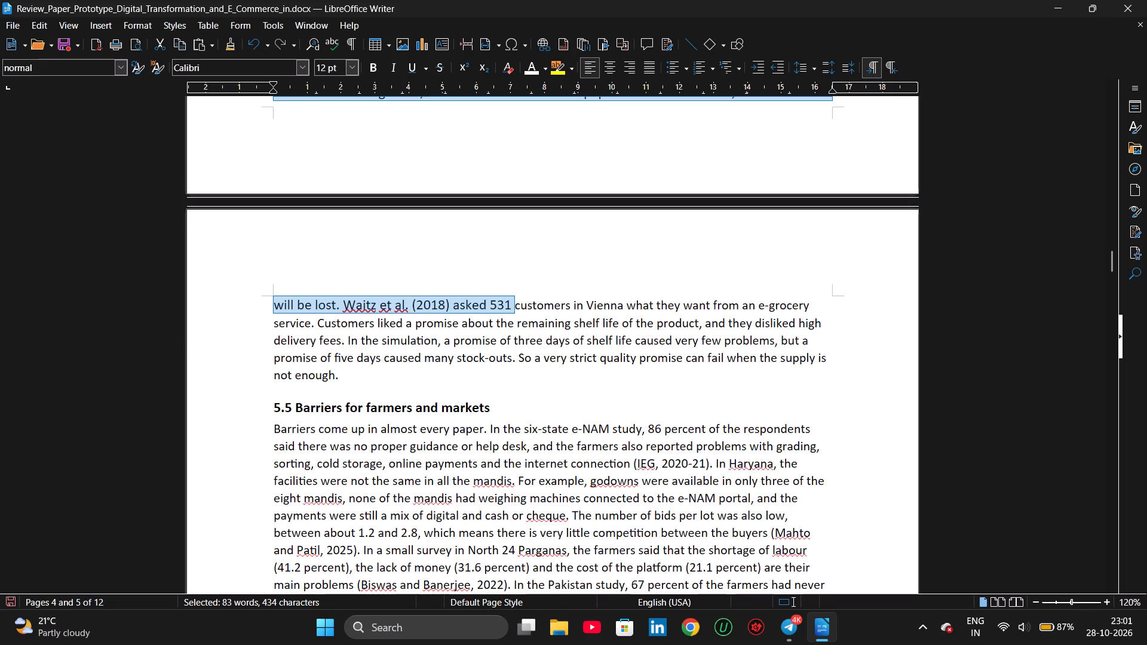
drag(515, 303, 550, 331)
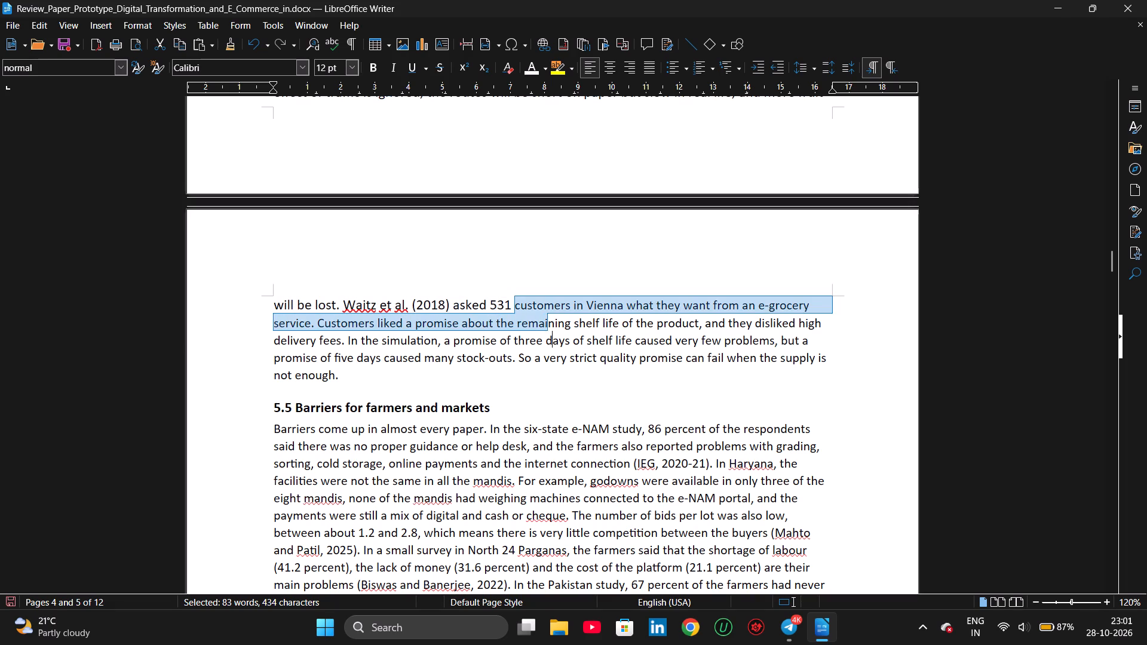
drag(550, 331, 548, 362)
click(548, 362)
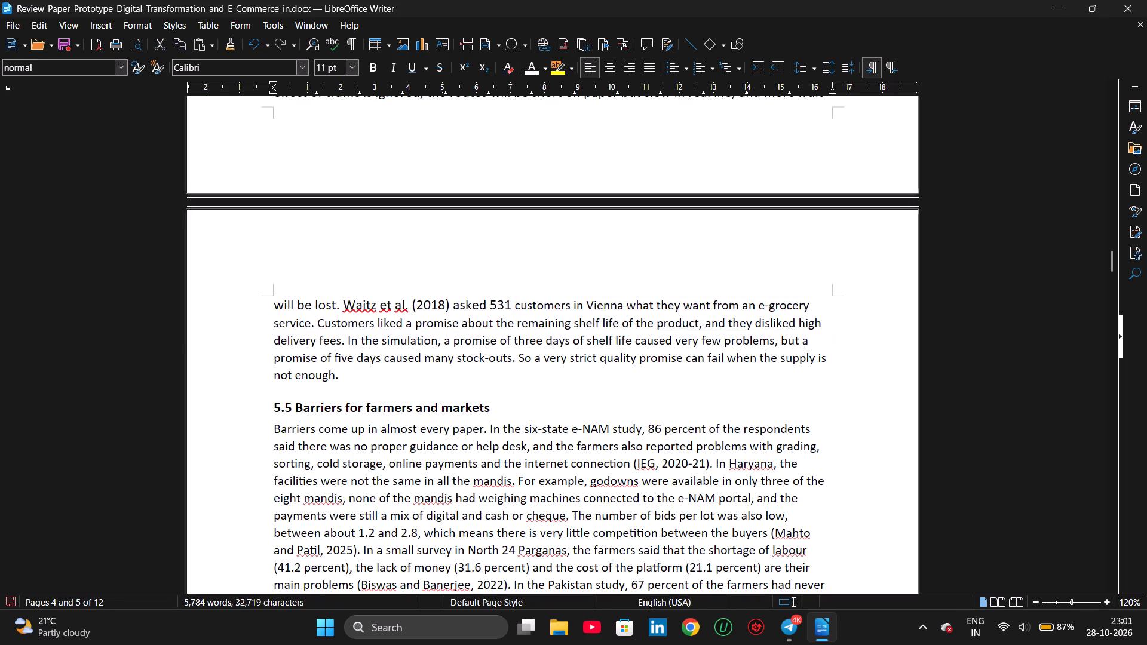
click(517, 306)
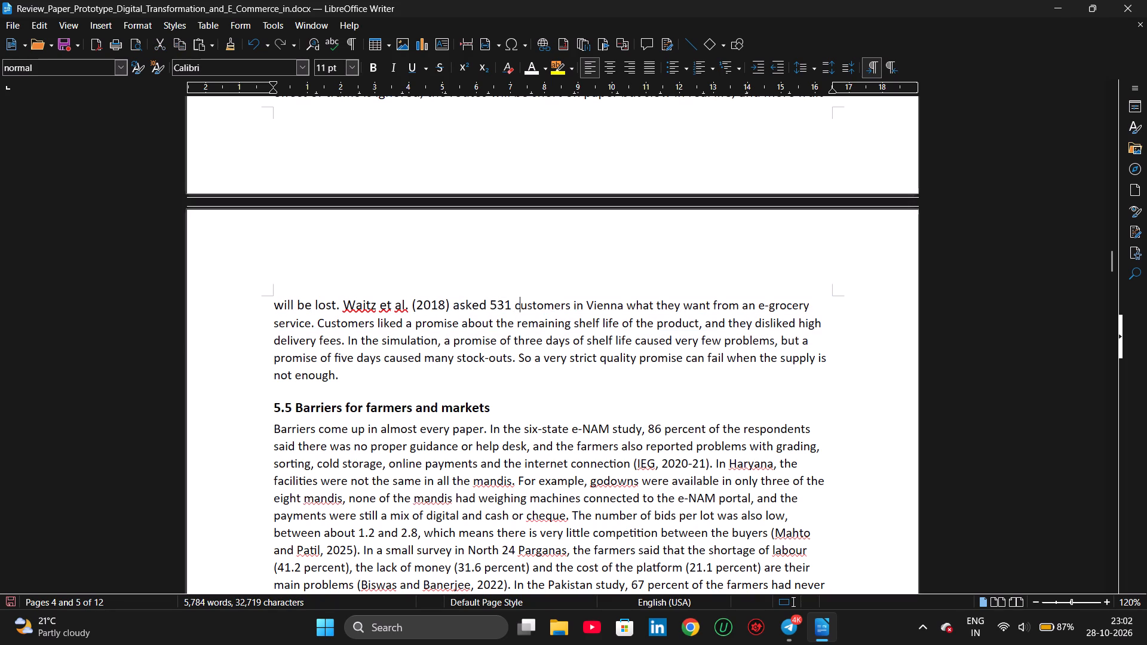
click(514, 306)
drag(514, 306, 545, 375)
click(355, 67)
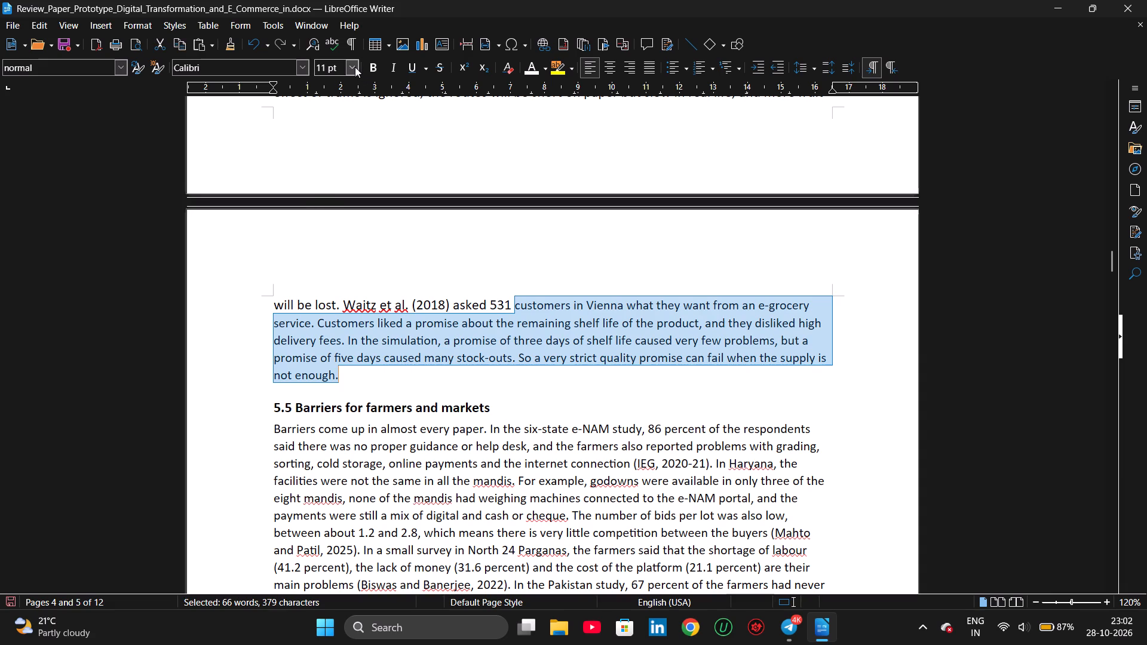
click(335, 176)
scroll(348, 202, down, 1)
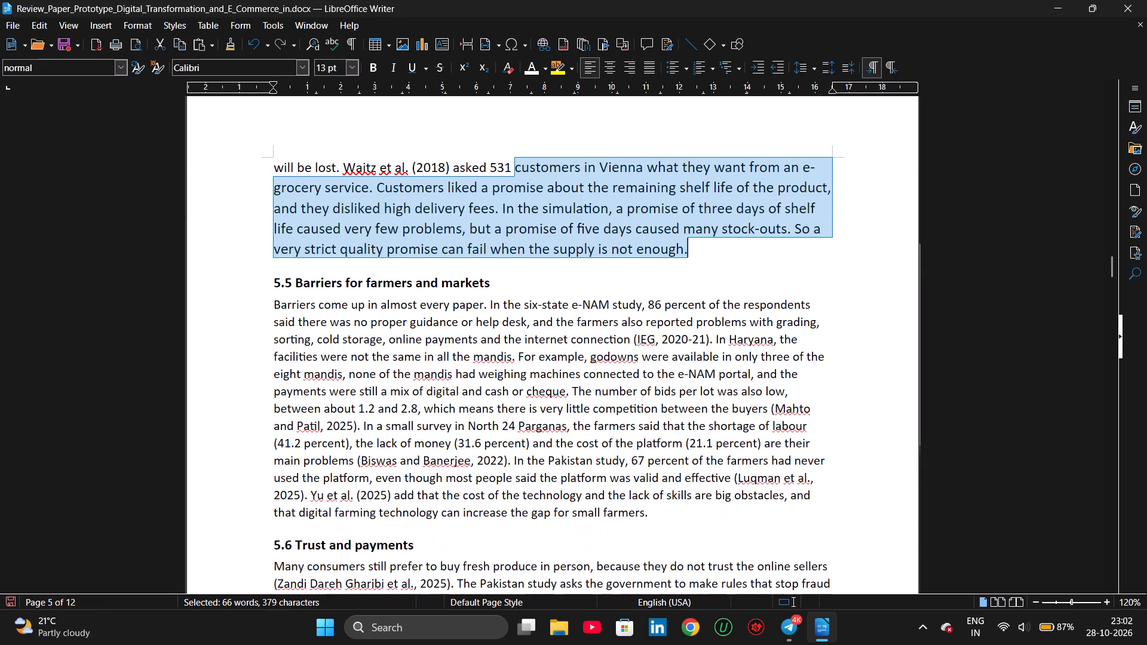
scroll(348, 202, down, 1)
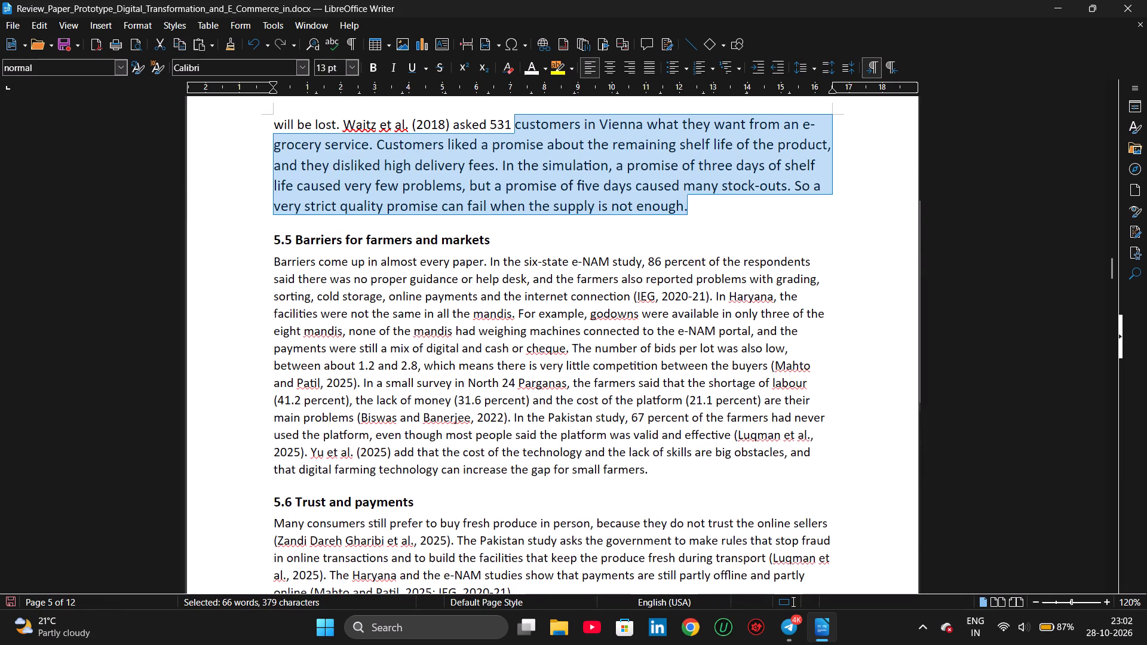
Set the body paragraph under heading "5.5 Barriers for farmers and markets" to 12 pt.
drag(276, 263, 408, 453)
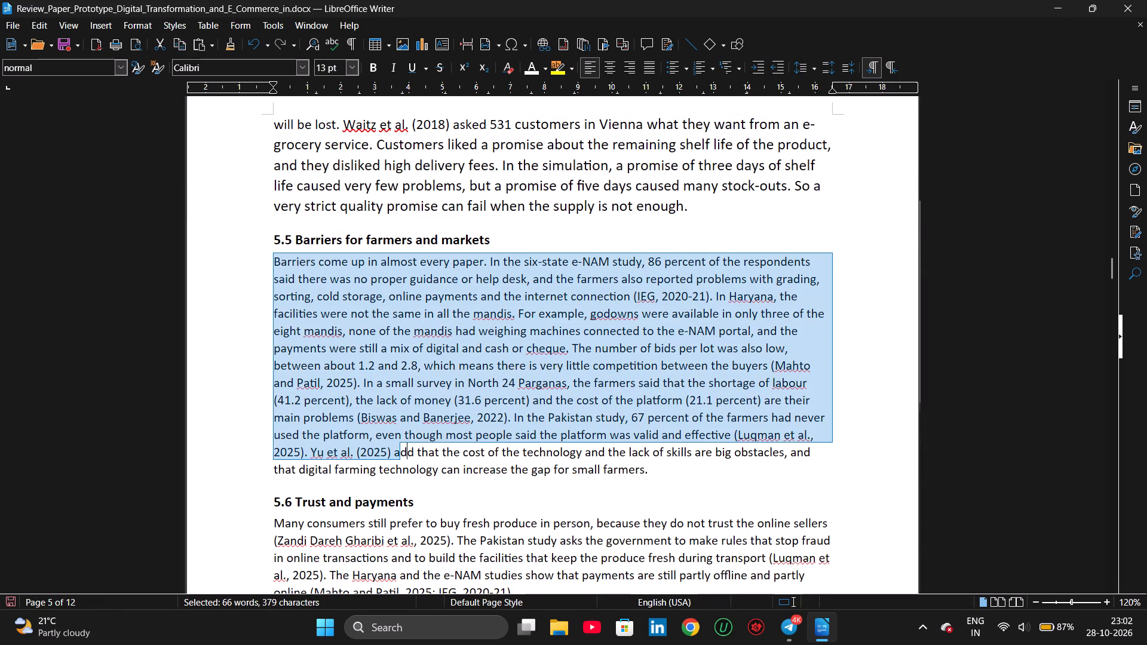
drag(408, 453, 657, 468)
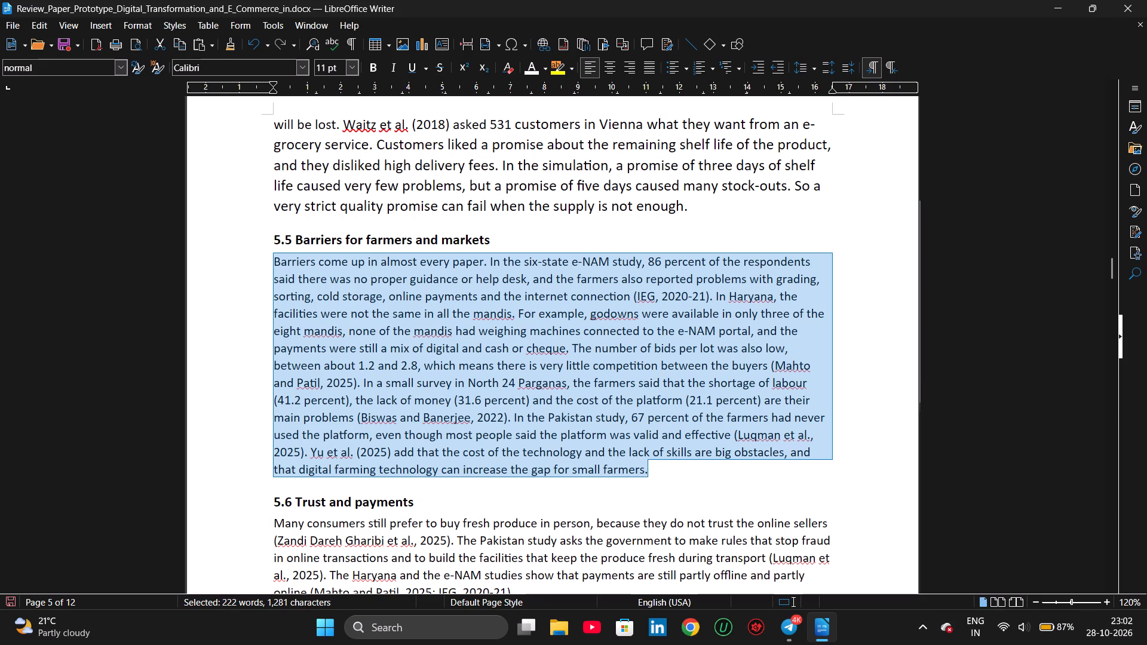
click(352, 68)
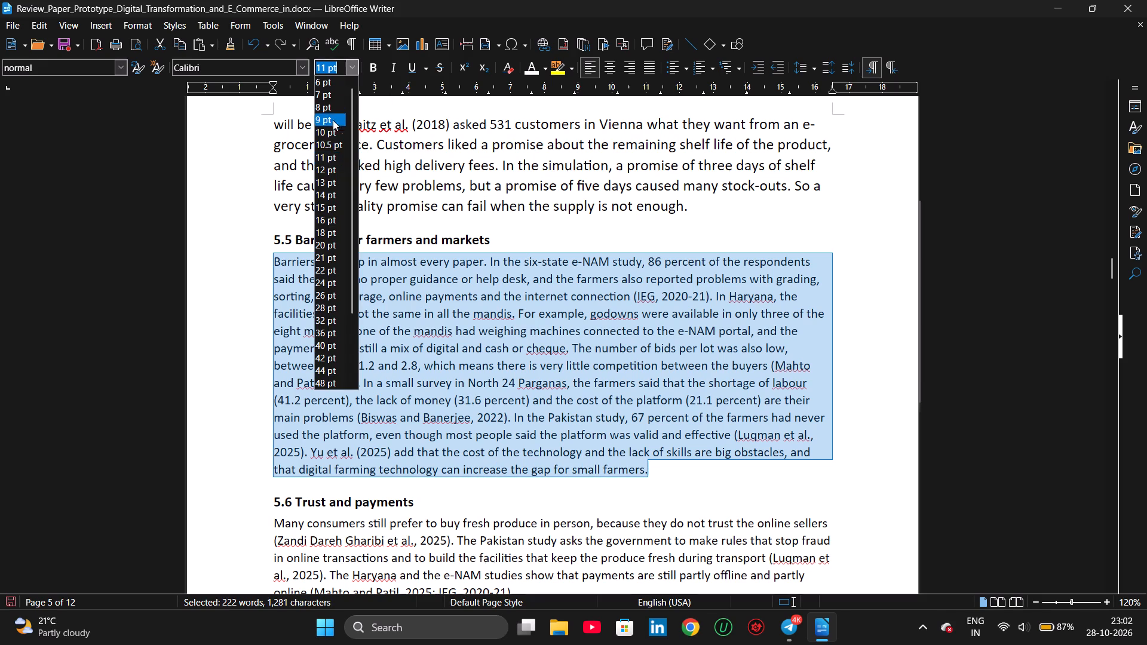
click(329, 170)
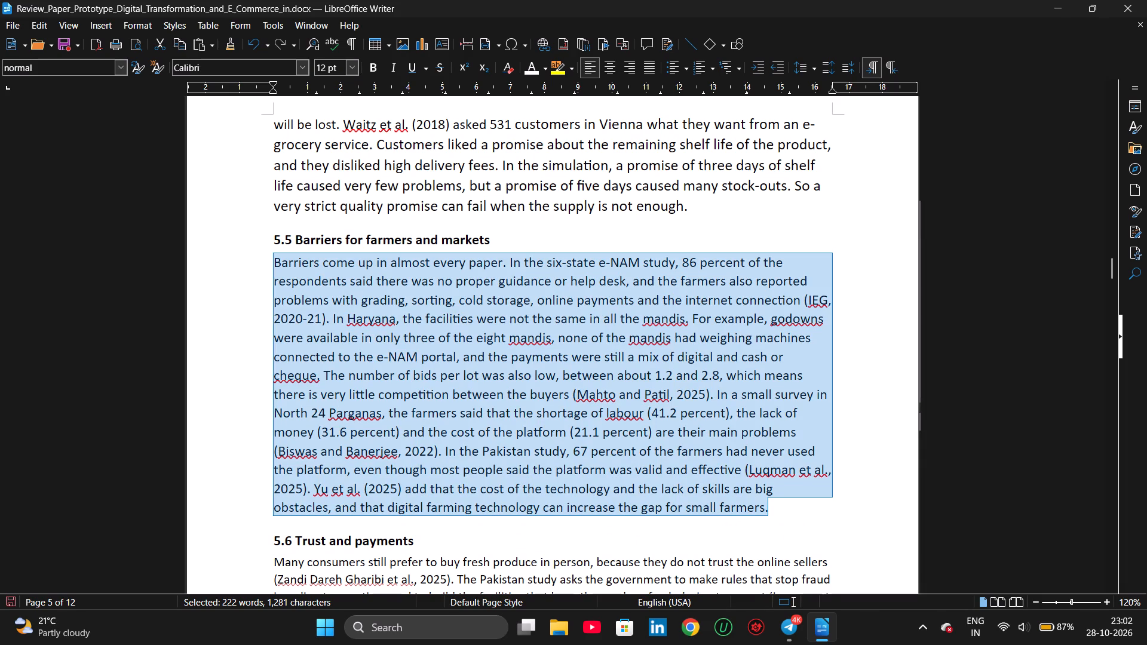
click(585, 244)
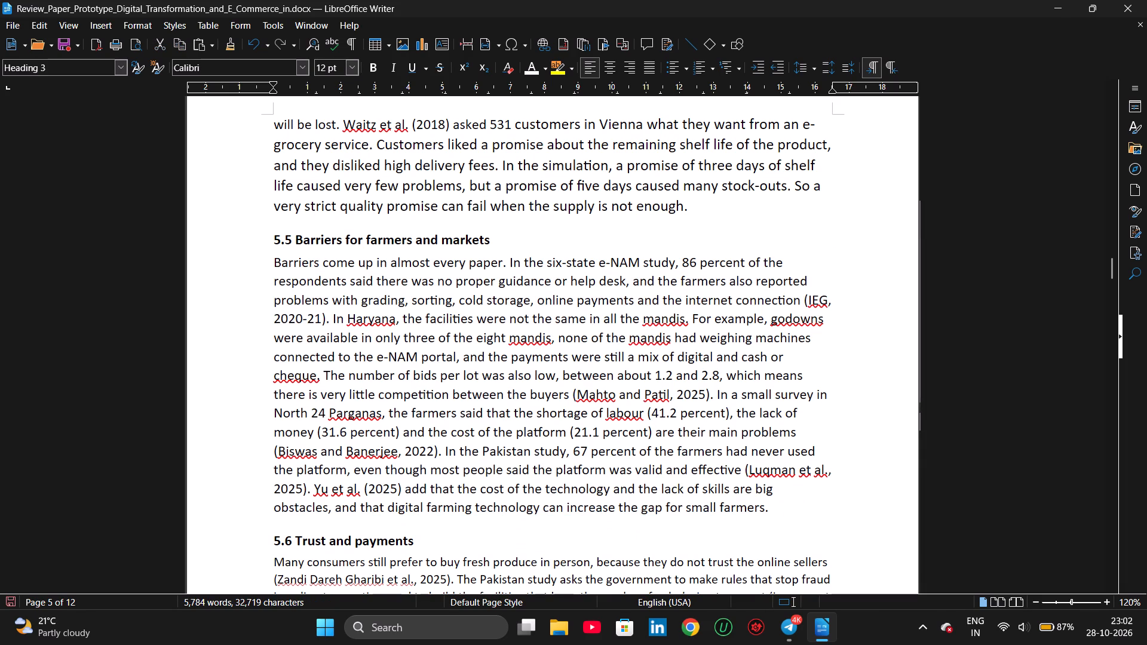
Set the body paragraph under heading "5.6 Trust and payments" to 12 pt.
scroll(572, 331, down, 2)
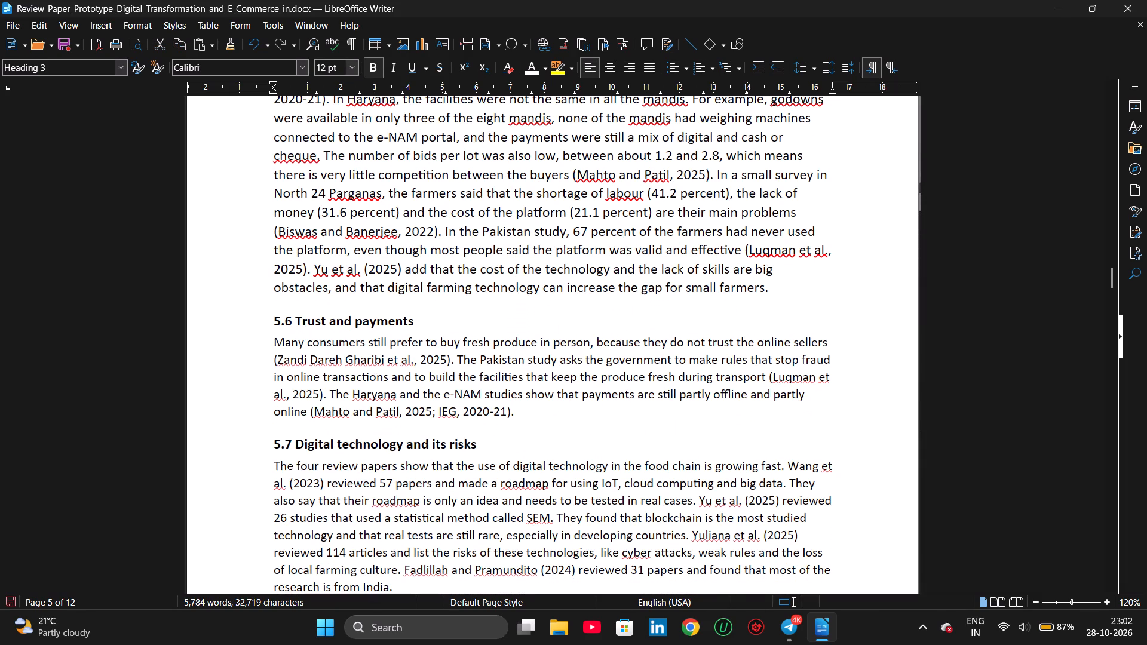
drag(273, 343, 387, 398)
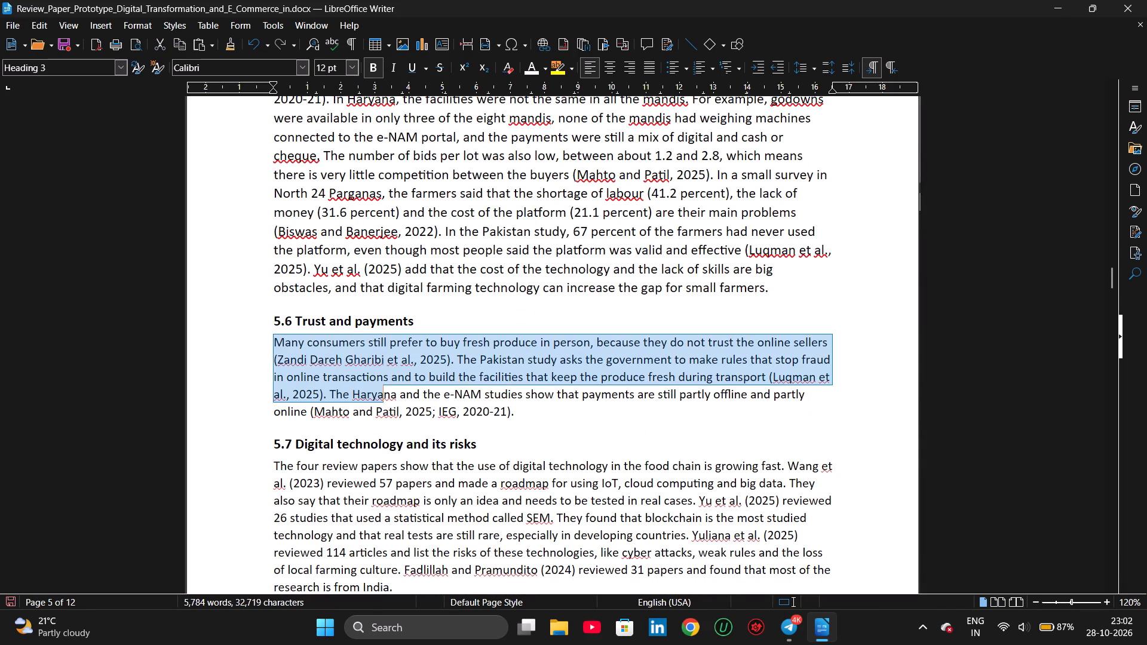
drag(387, 398, 517, 422)
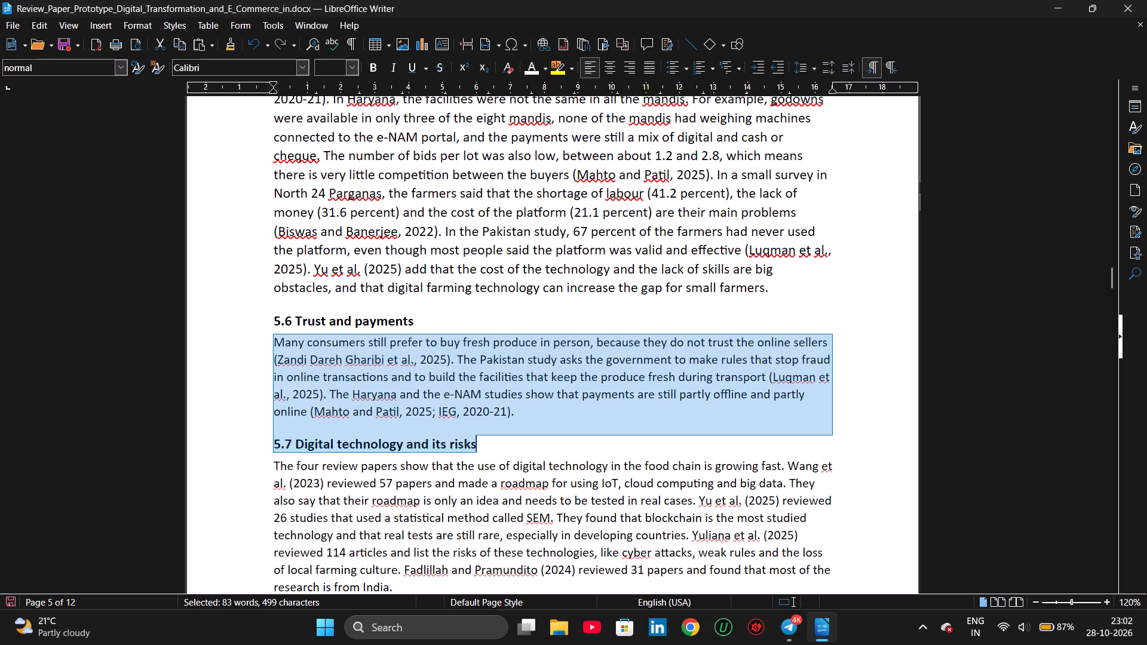
click(268, 341)
drag(274, 342, 542, 408)
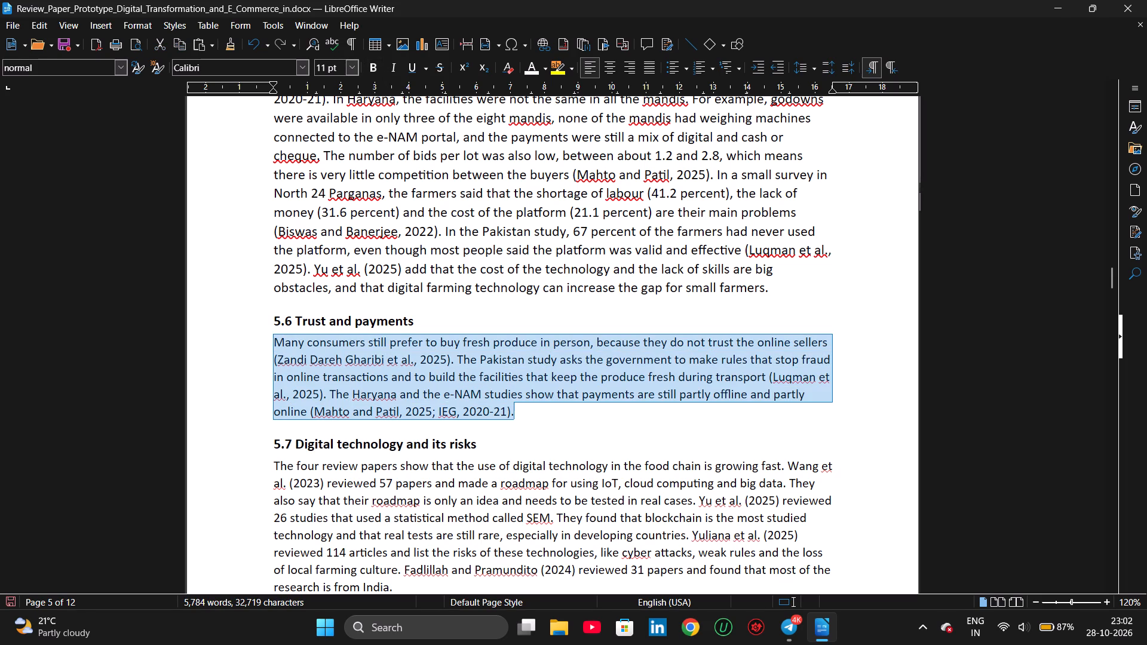
click(355, 67)
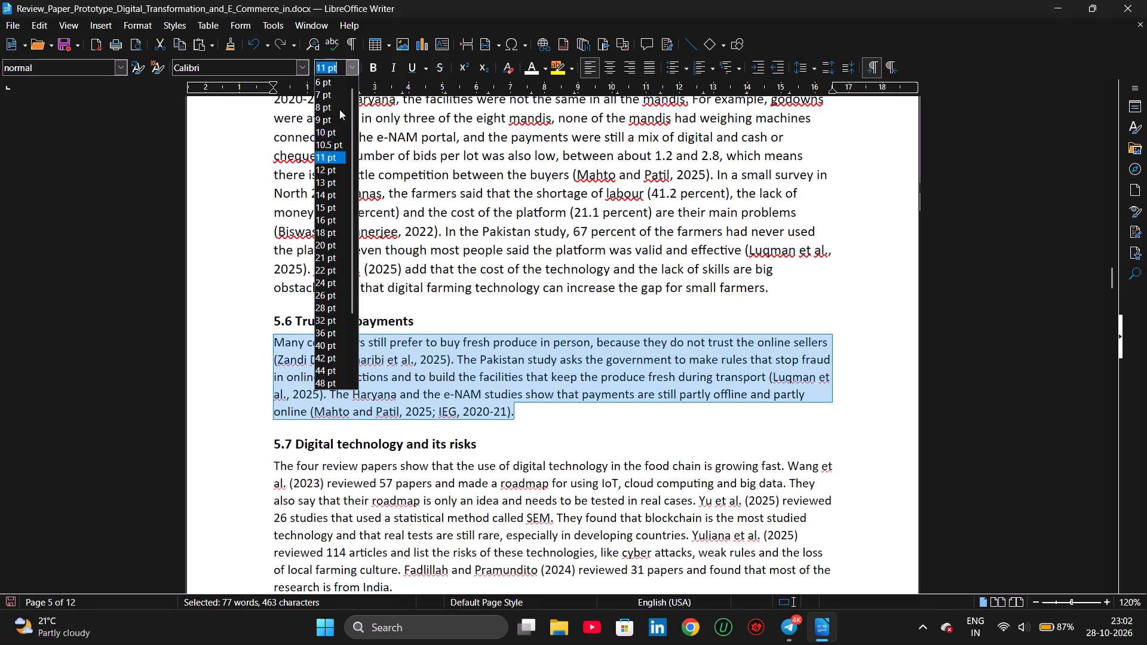
click(329, 167)
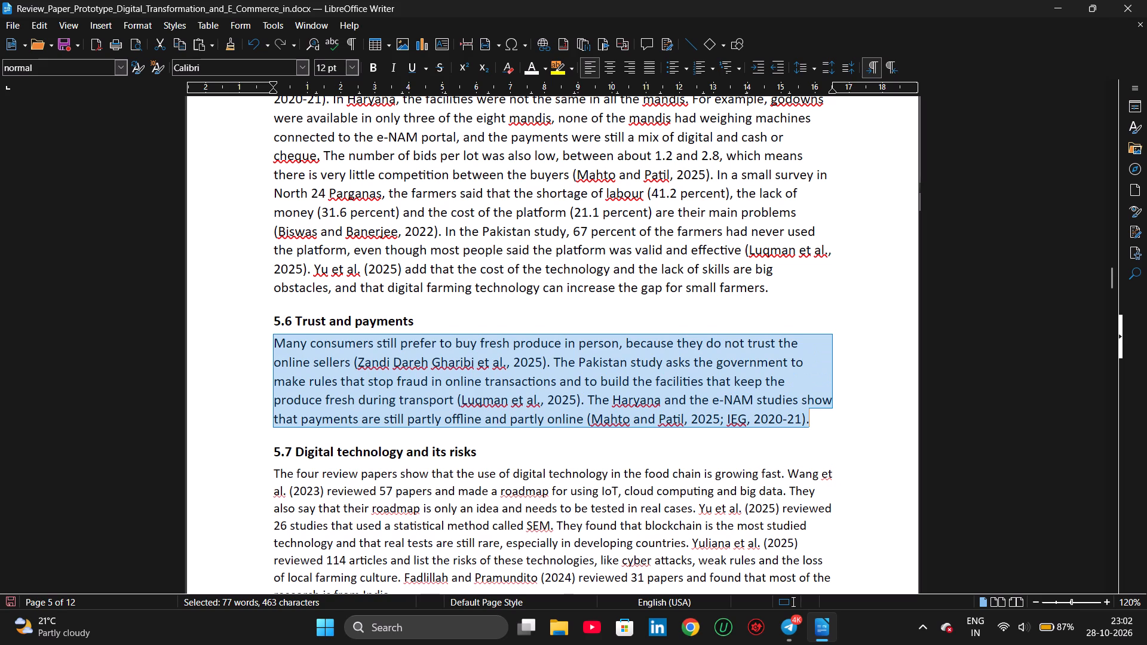
Set the body paragraph under heading "5.7 Digital technology and its risks" to 12 pt.
scroll(358, 274, down, 1)
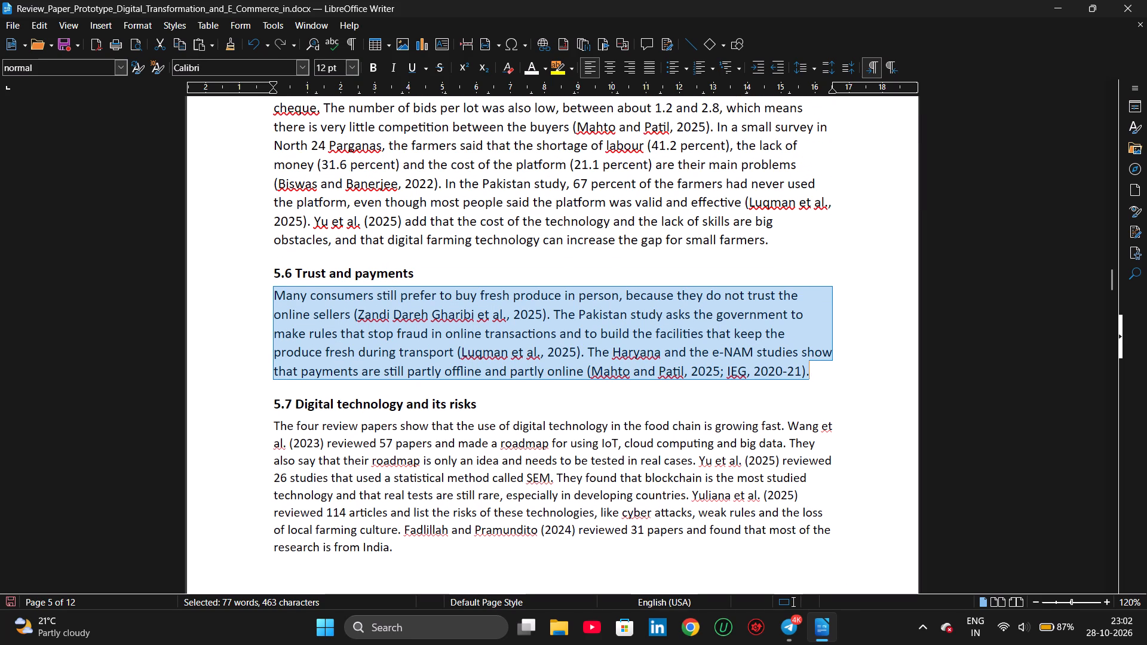
scroll(358, 274, down, 1)
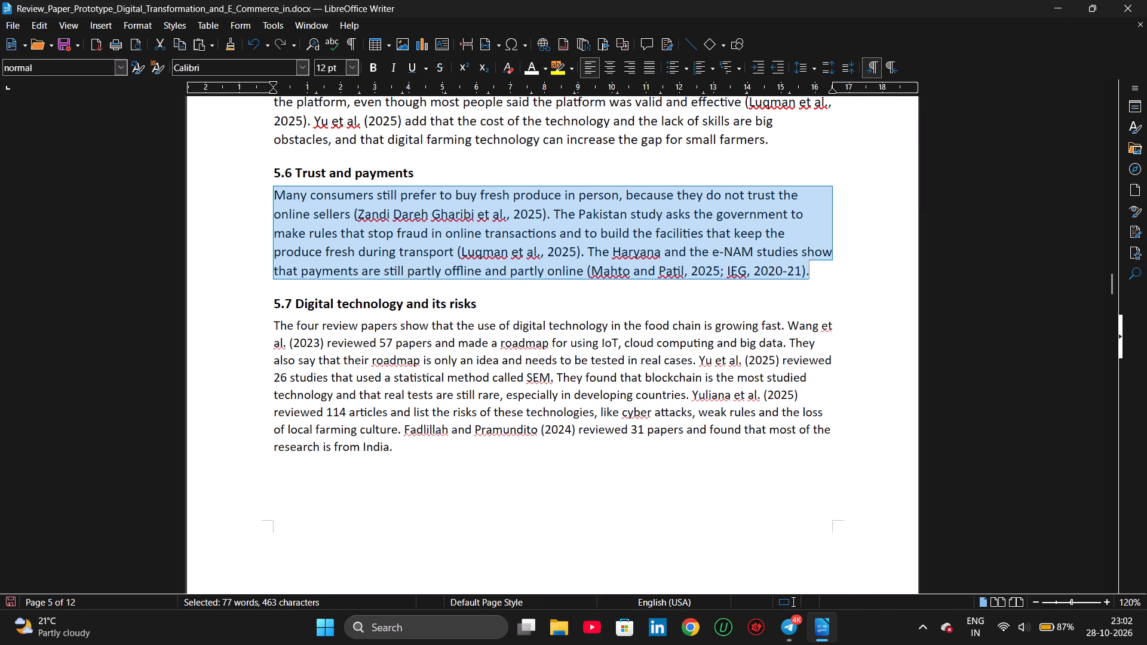
click(269, 327)
drag(269, 327, 345, 413)
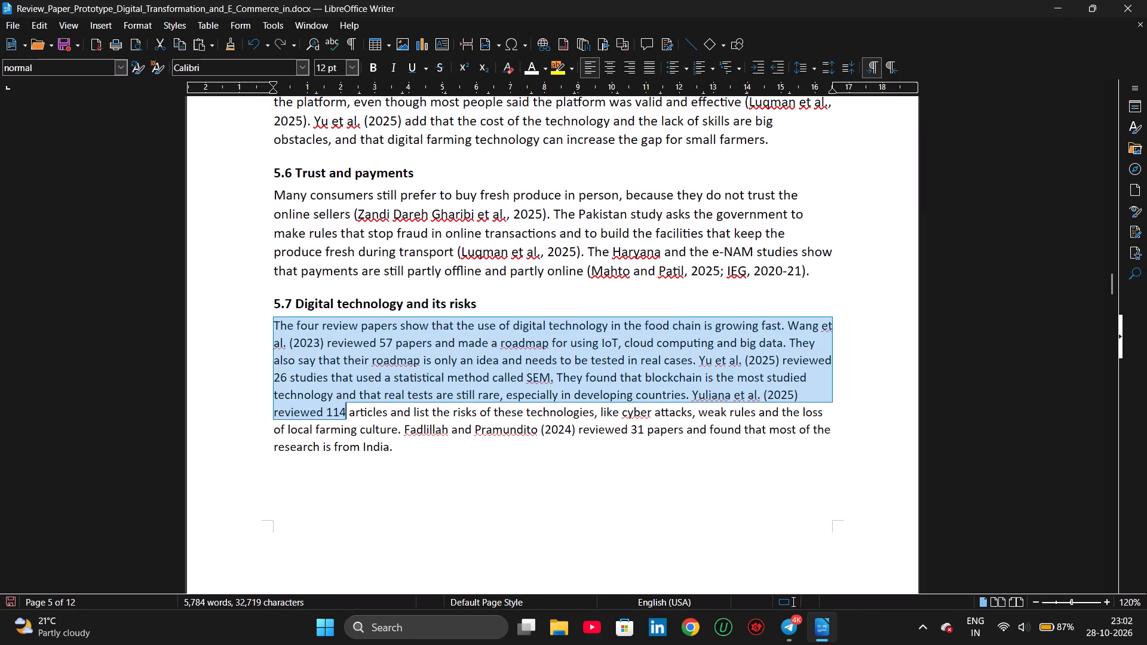
drag(345, 413, 400, 469)
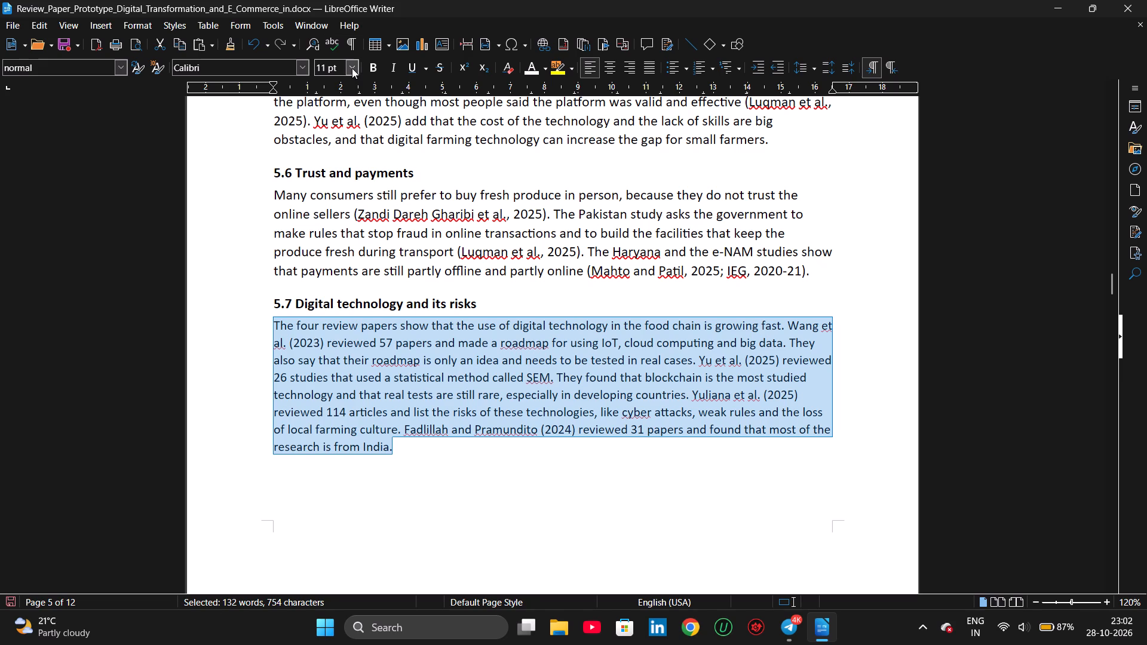
click(352, 68)
click(327, 167)
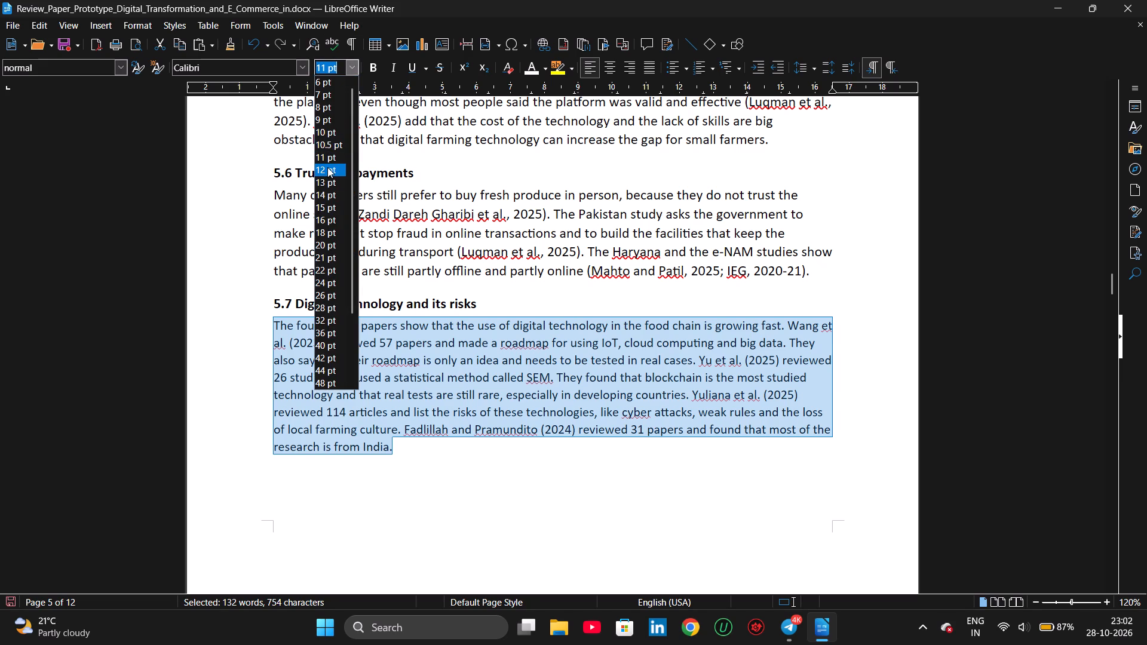
Set the body paragraph under heading "5.8 Short supply chains and the work of farmers" to 12 pt.
scroll(349, 248, down, 1)
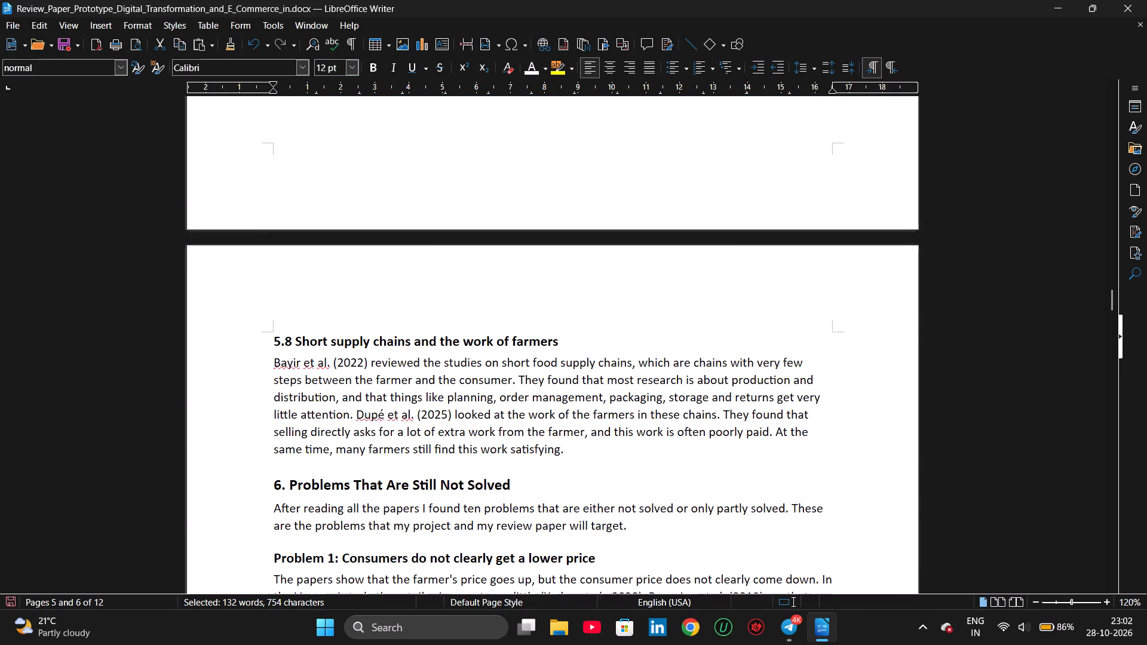
scroll(349, 248, down, 1)
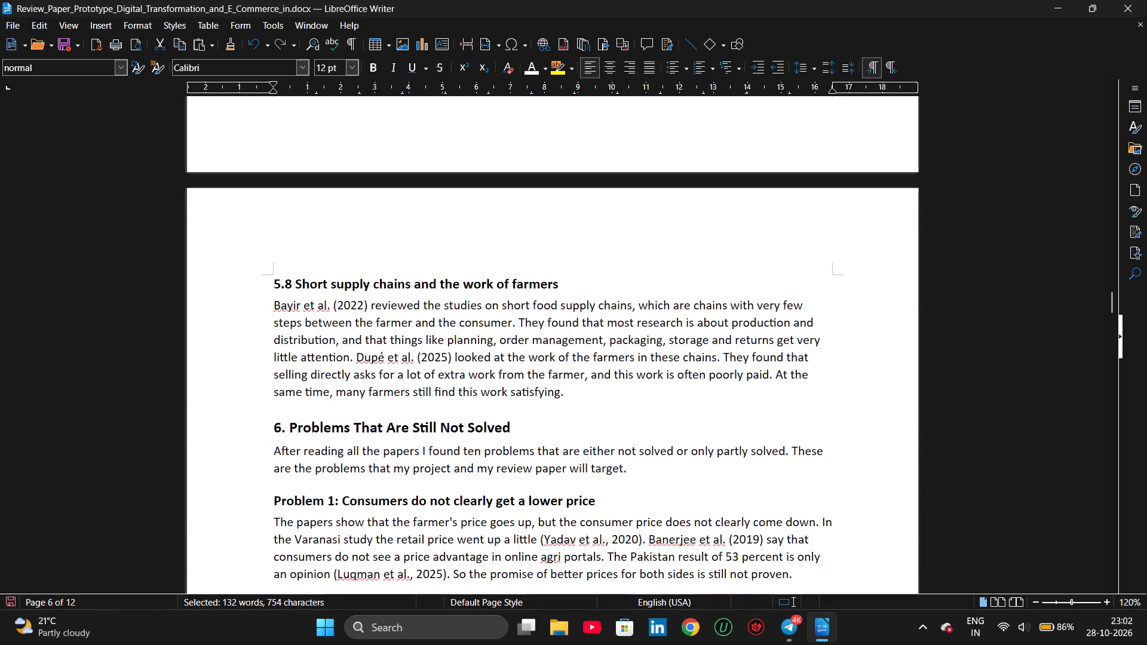
click(274, 307)
drag(274, 307, 406, 371)
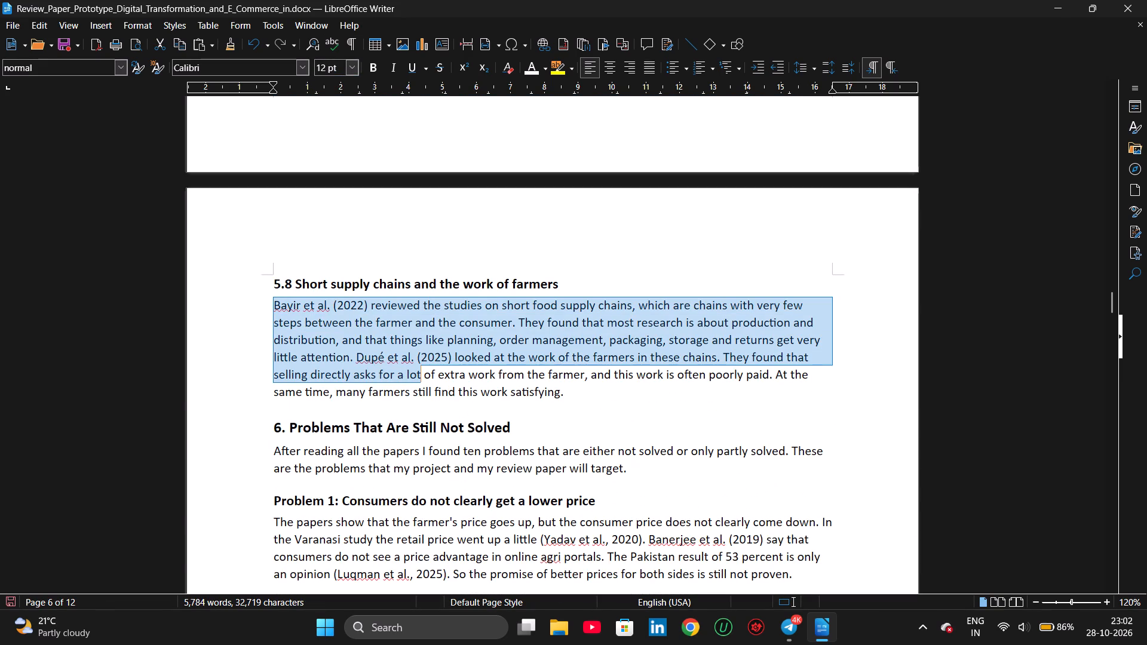
drag(406, 371, 566, 385)
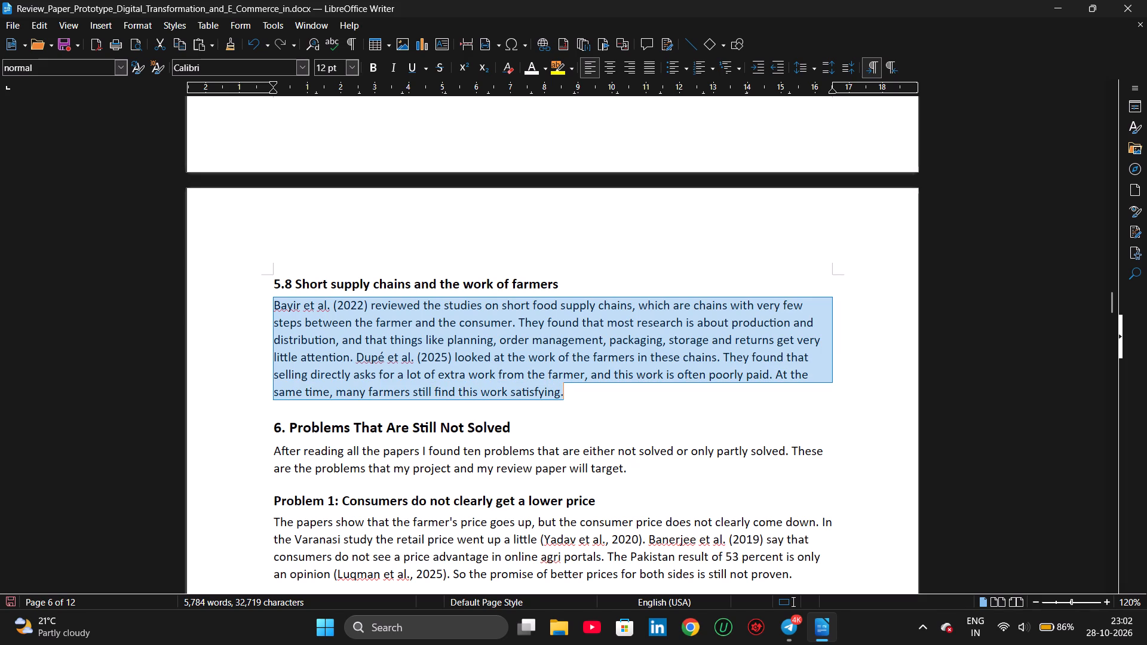
drag(566, 385, 567, 385)
click(346, 68)
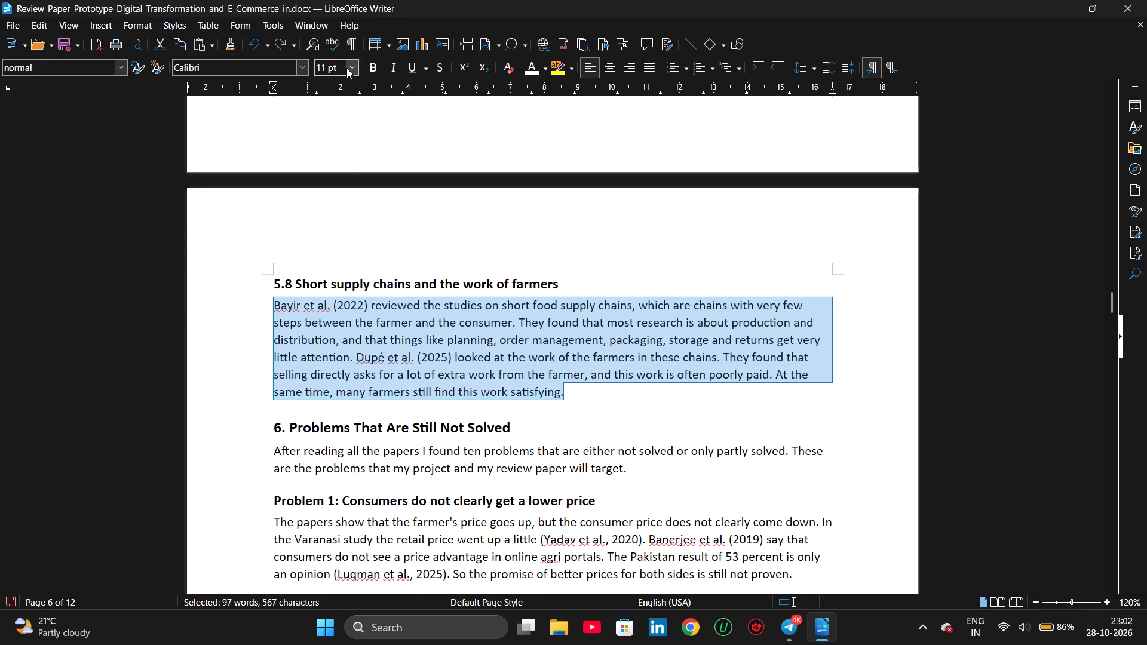
click(332, 168)
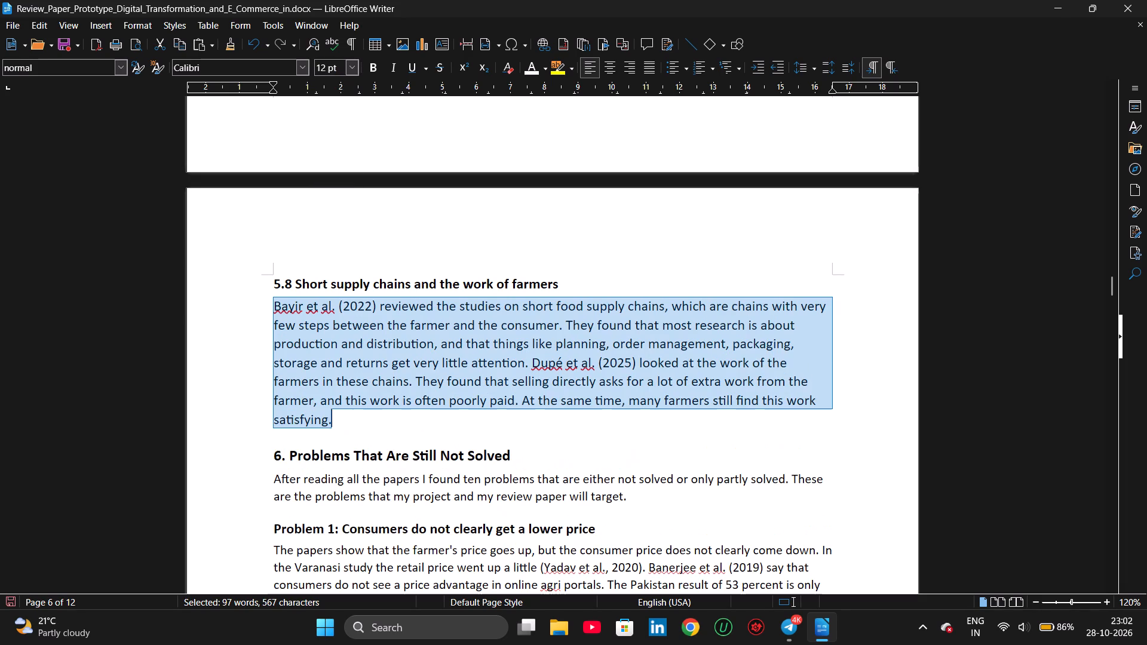
Set the introductory paragraph under heading "6. Problems That Are Still Not Solved" to 12 pt.
scroll(349, 191, down, 4)
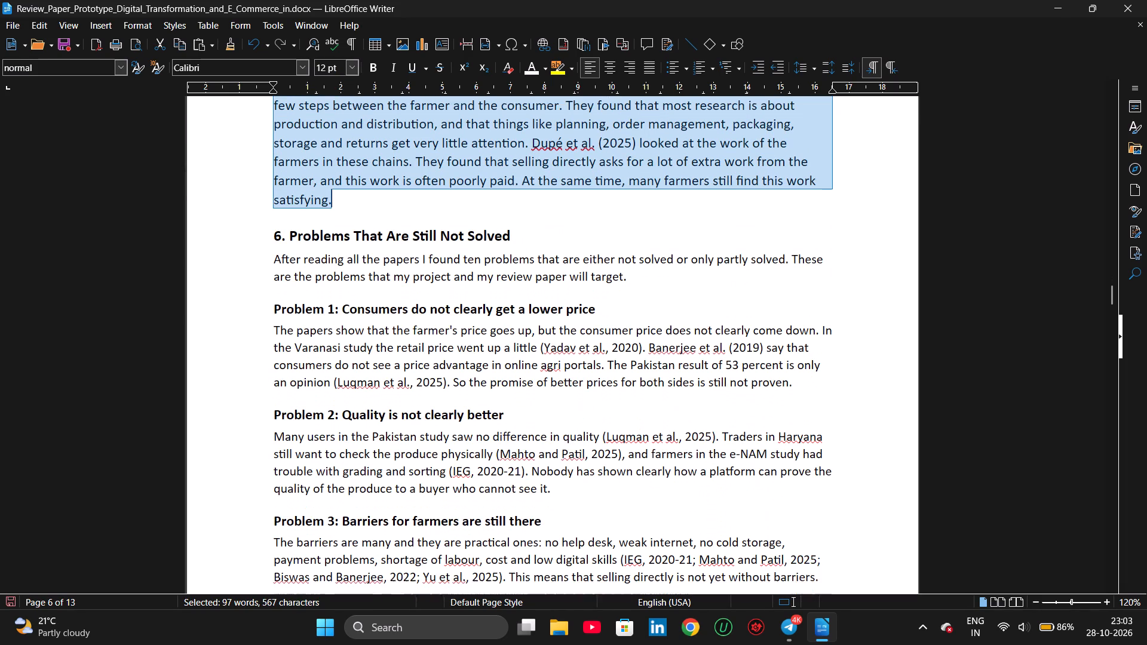
scroll(349, 191, down, 1)
click(271, 250)
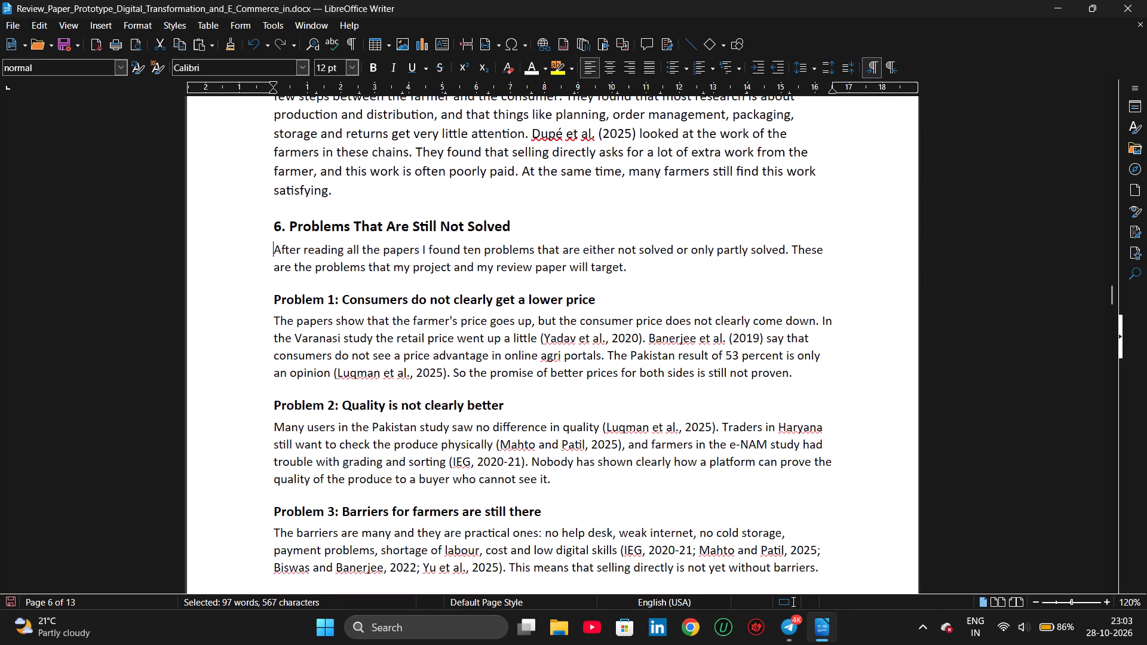
drag(271, 250, 627, 266)
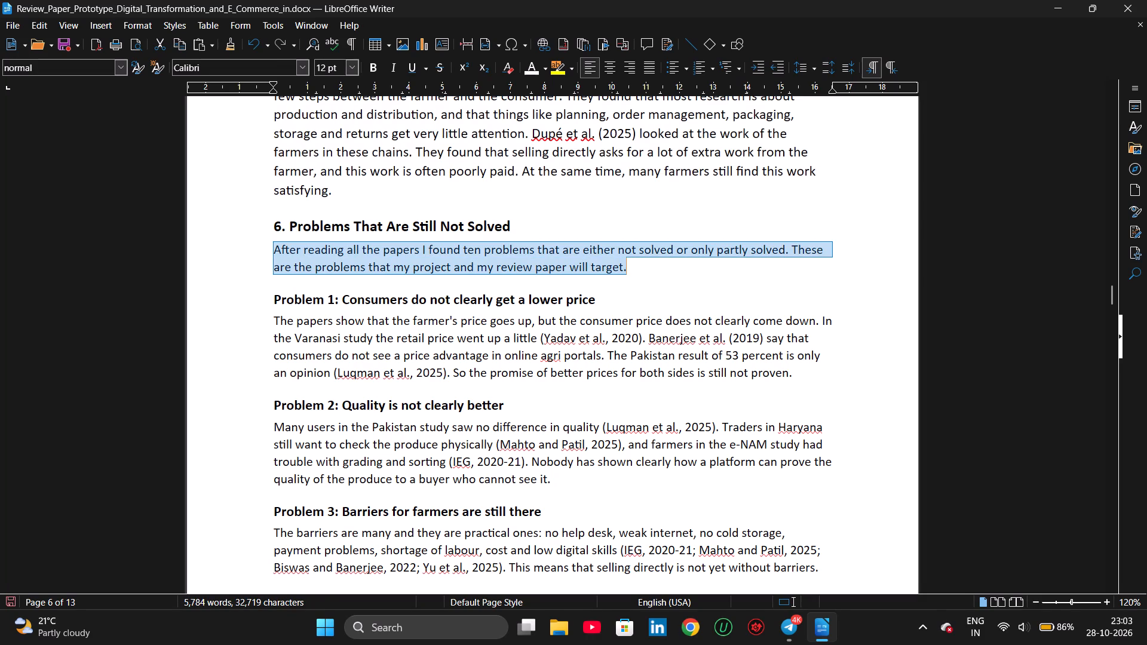
drag(627, 266, 643, 269)
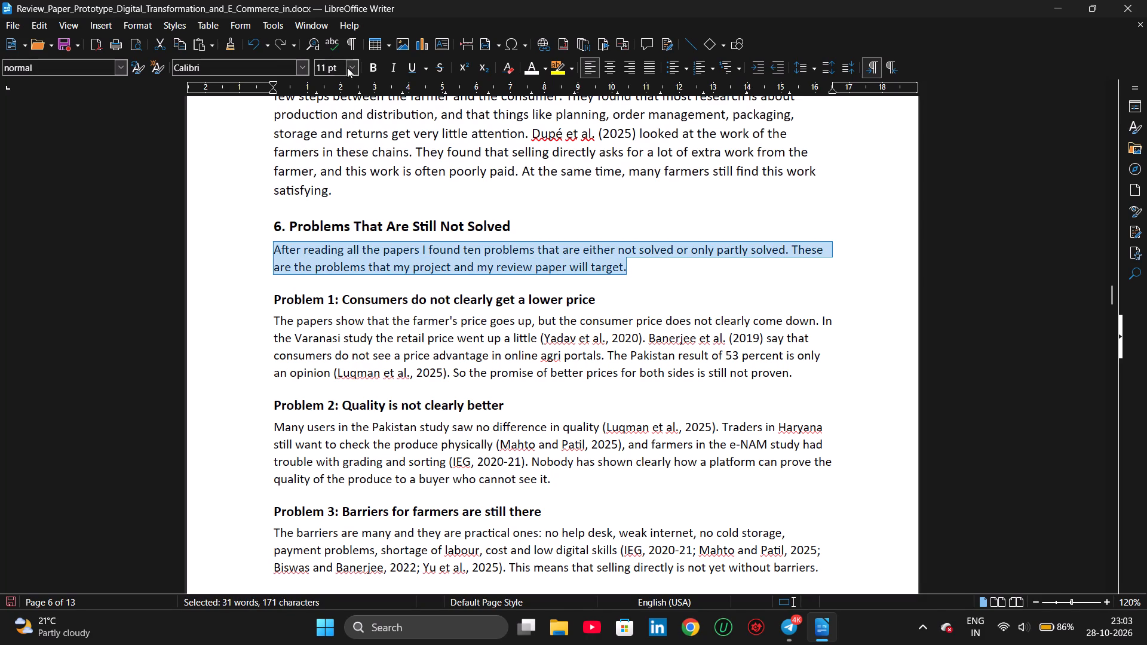
click(352, 69)
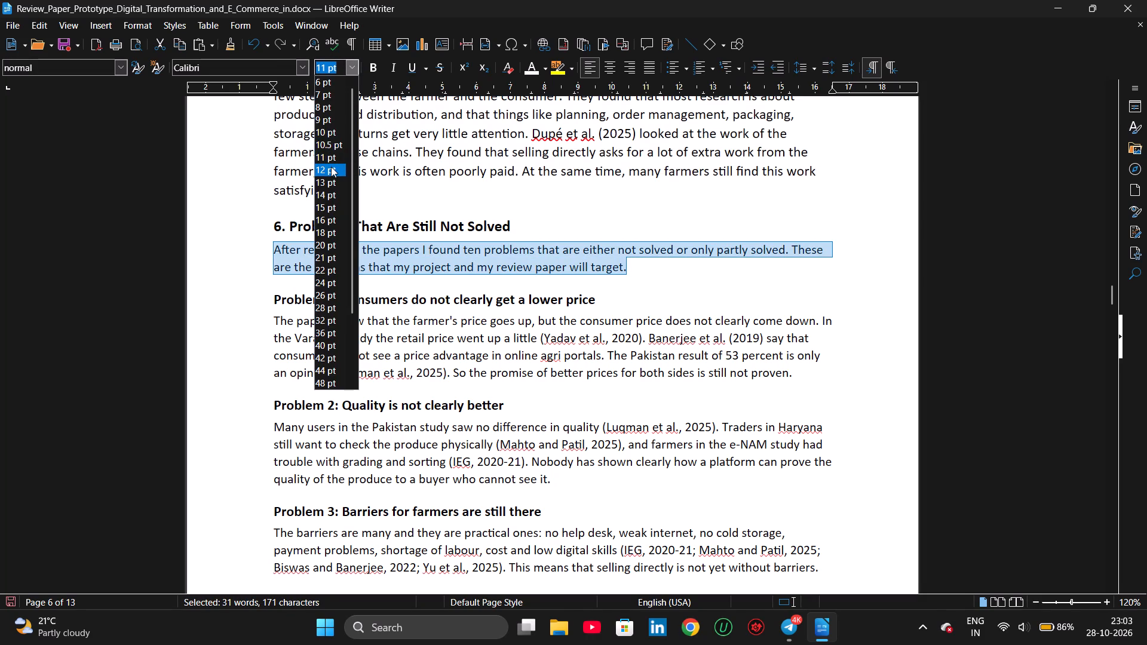
click(331, 167)
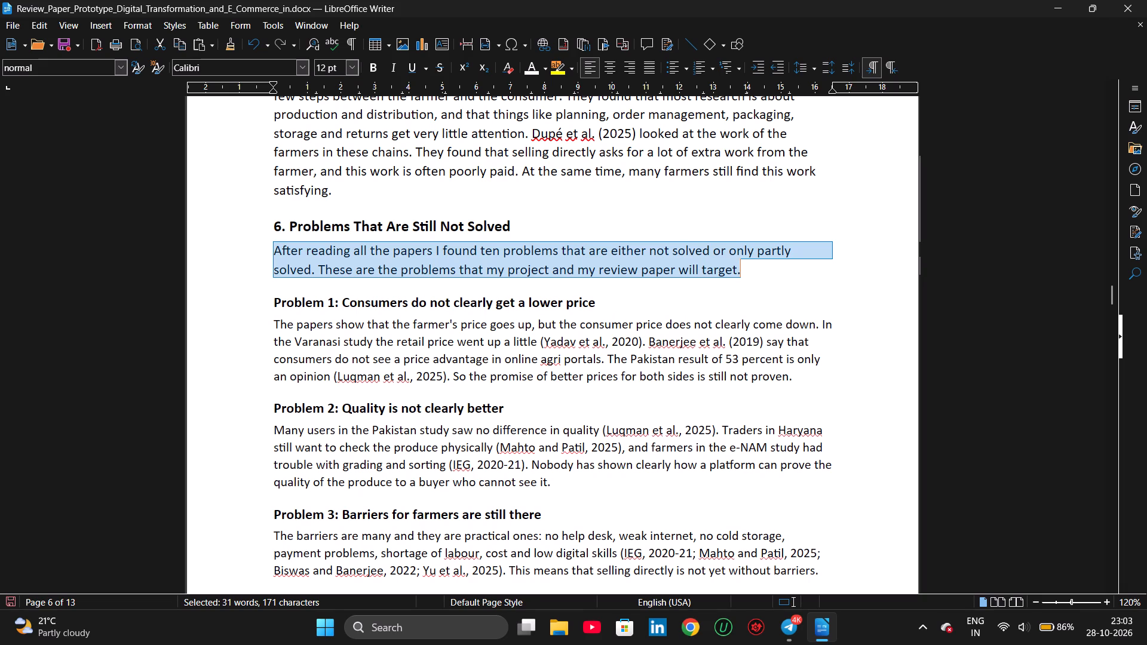
Set the body paragraph under heading "Problem 1: Consumers do not clearly get a lower price" to 12 pt.
drag(275, 326, 544, 387)
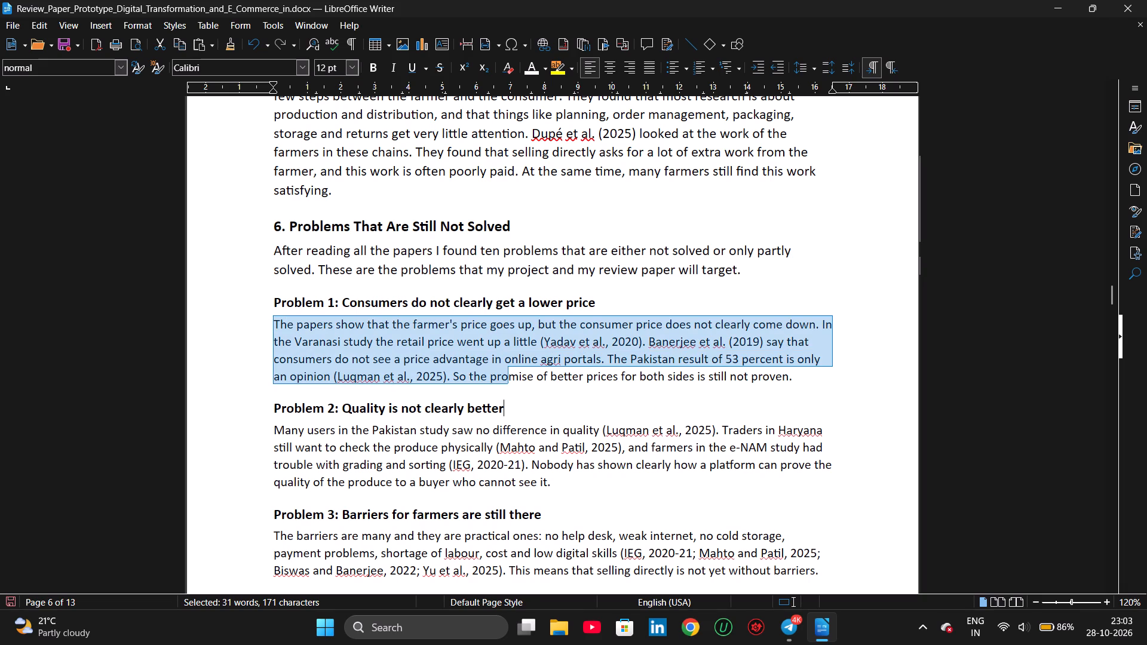
drag(544, 387, 820, 373)
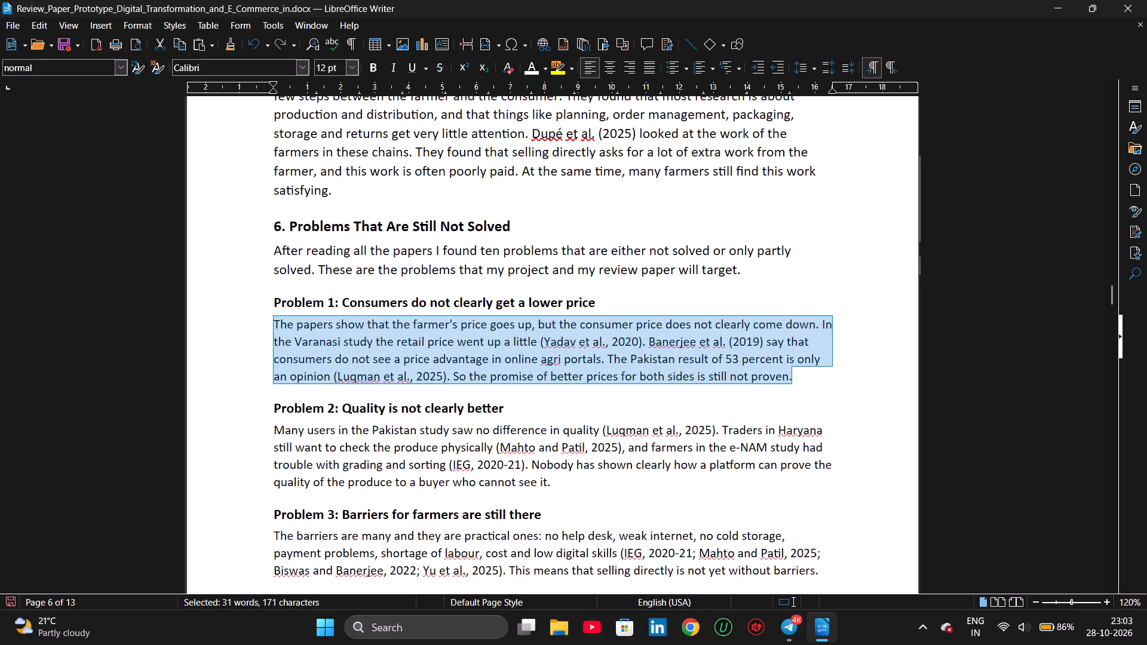
click(348, 65)
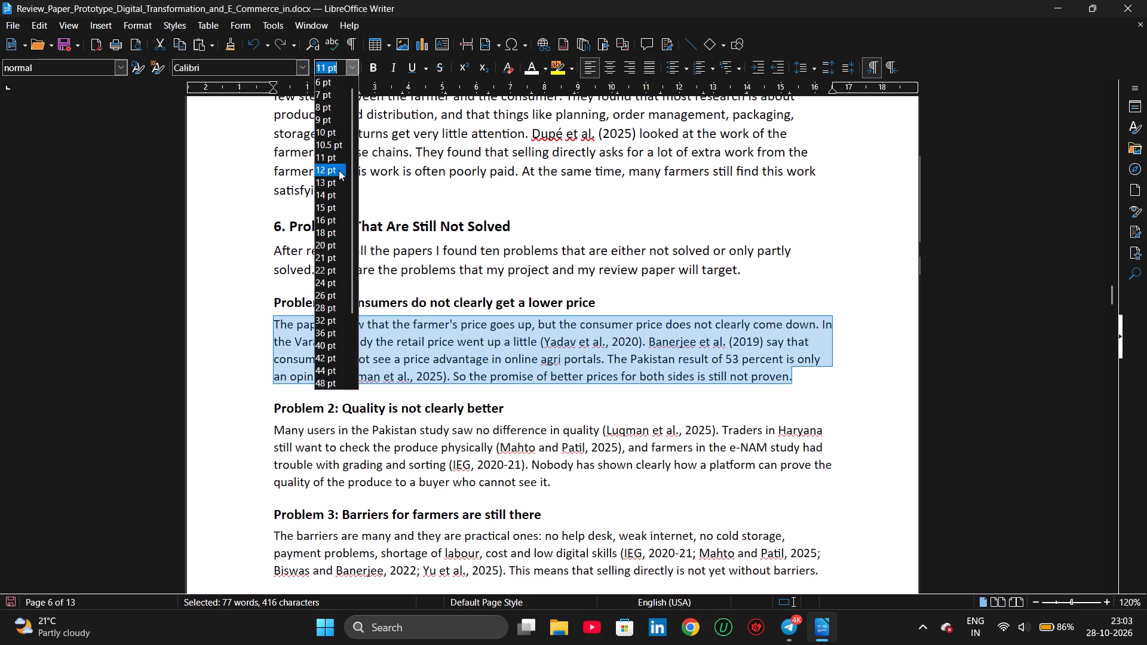
click(339, 170)
Set the body paragraph under heading "Problem 2: Quality is not clearly better" to 12 pt.
scroll(349, 222, down, 2)
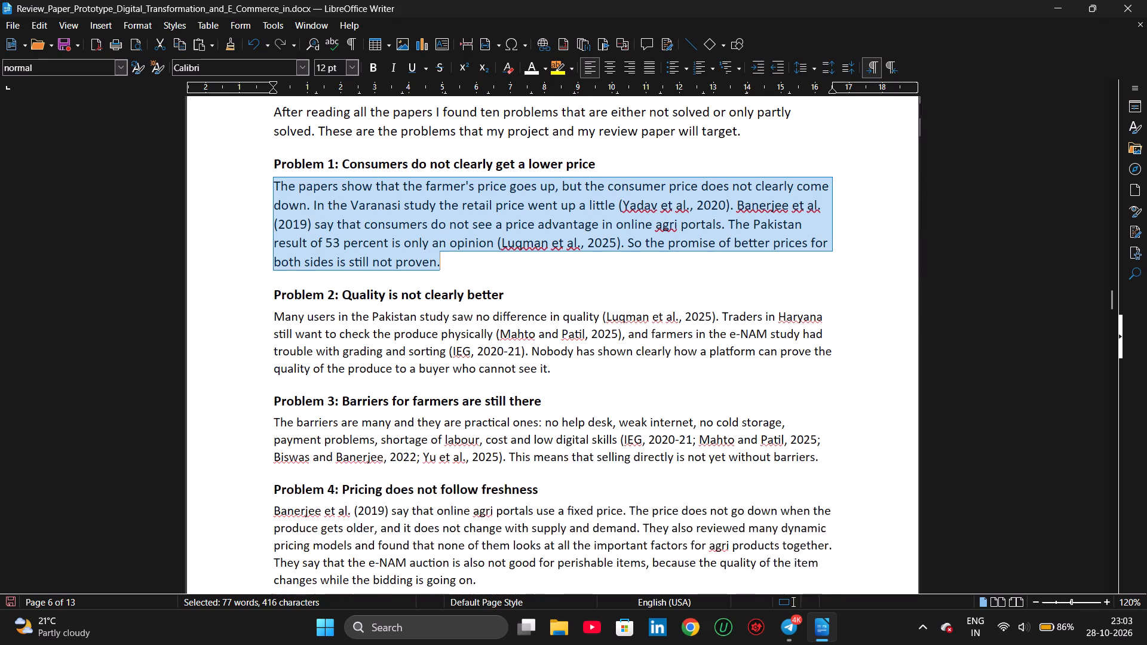
scroll(349, 222, down, 1)
click(274, 278)
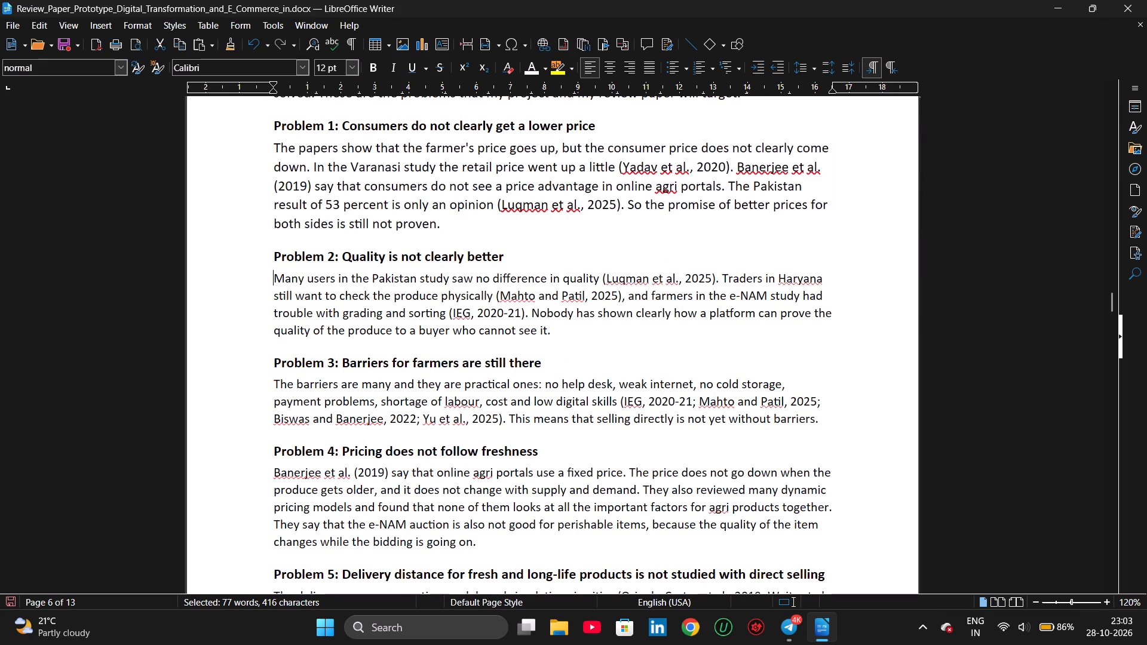
drag(274, 278, 554, 326)
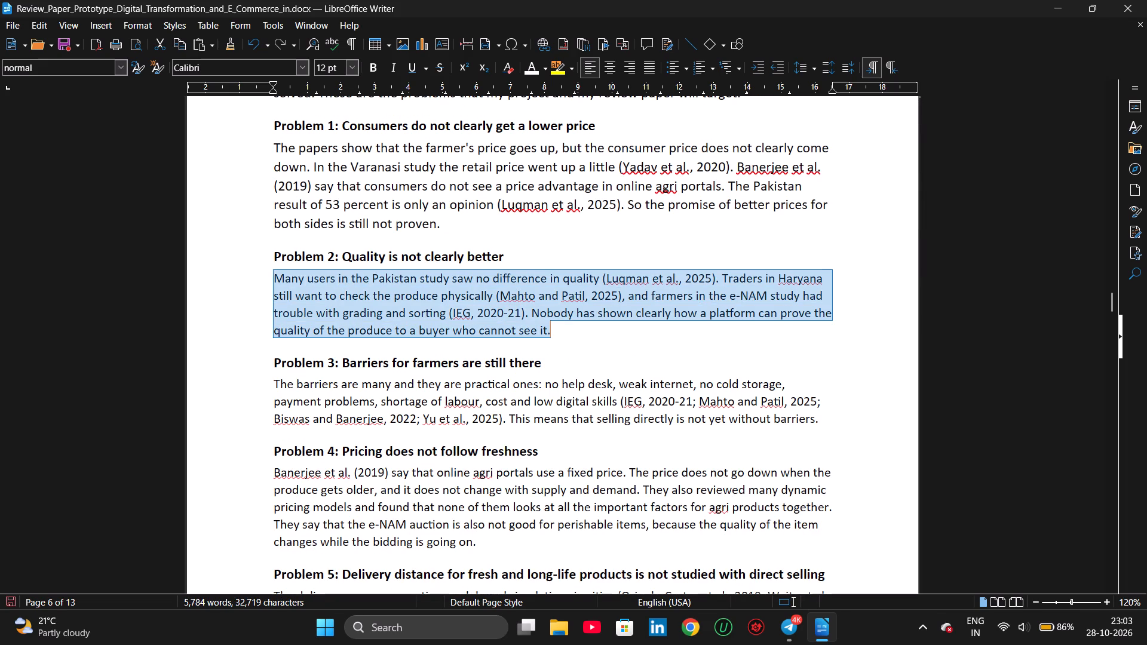
click(354, 71)
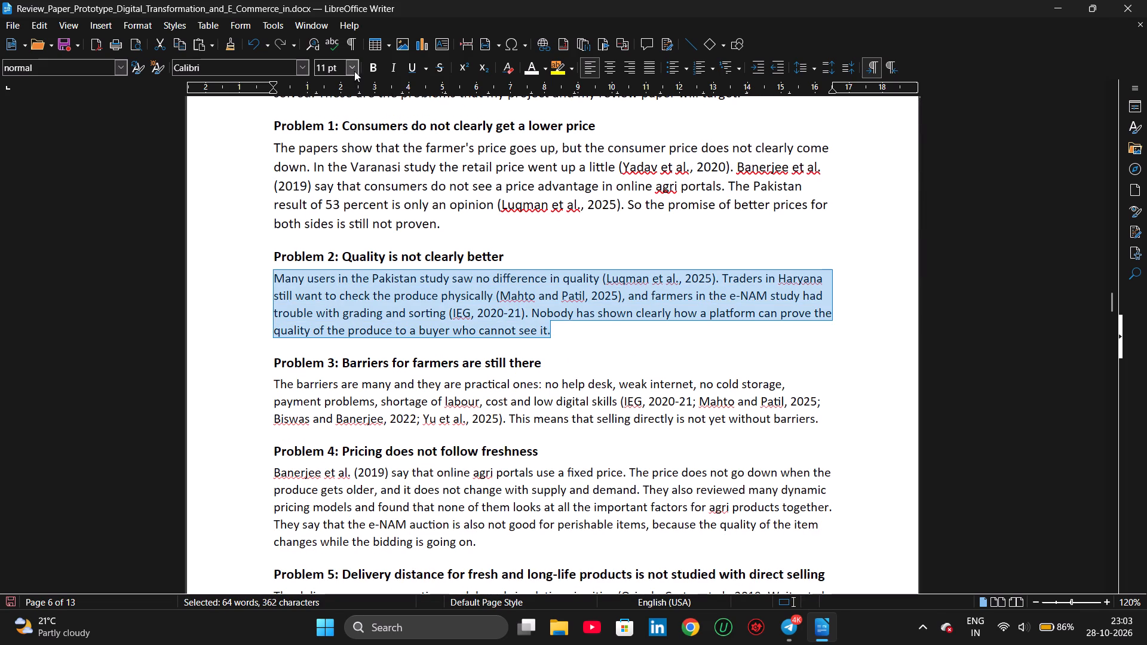
click(325, 172)
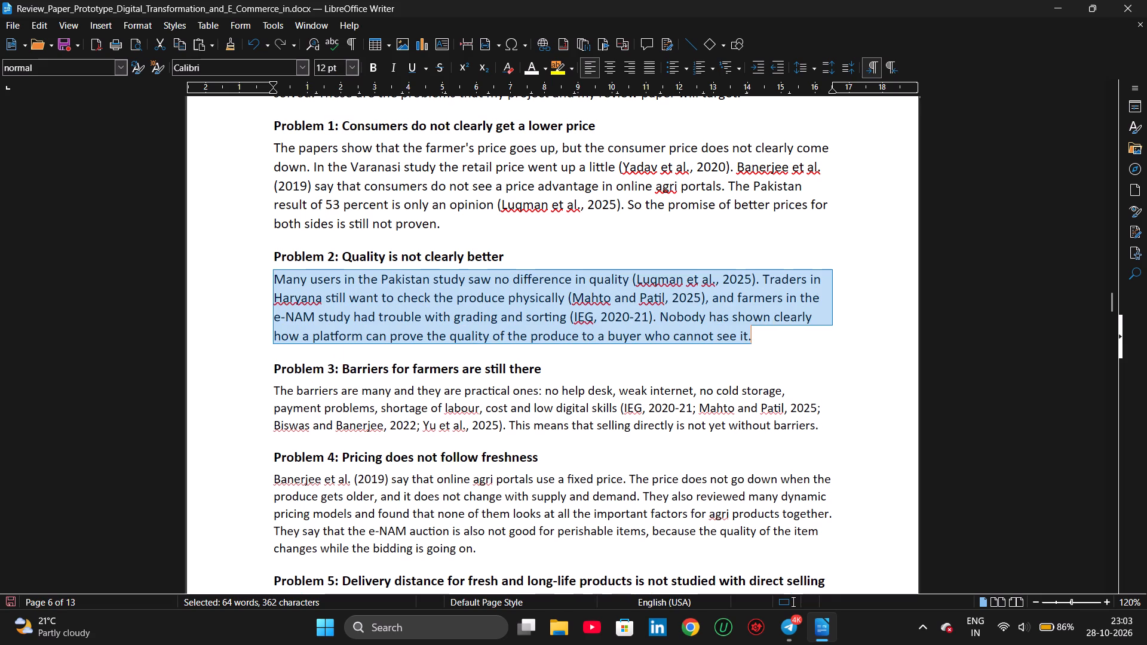
Set the body paragraph under heading "Problem 3: Barriers for farmers are still there" to 12 pt.
click(272, 389)
drag(272, 389, 637, 414)
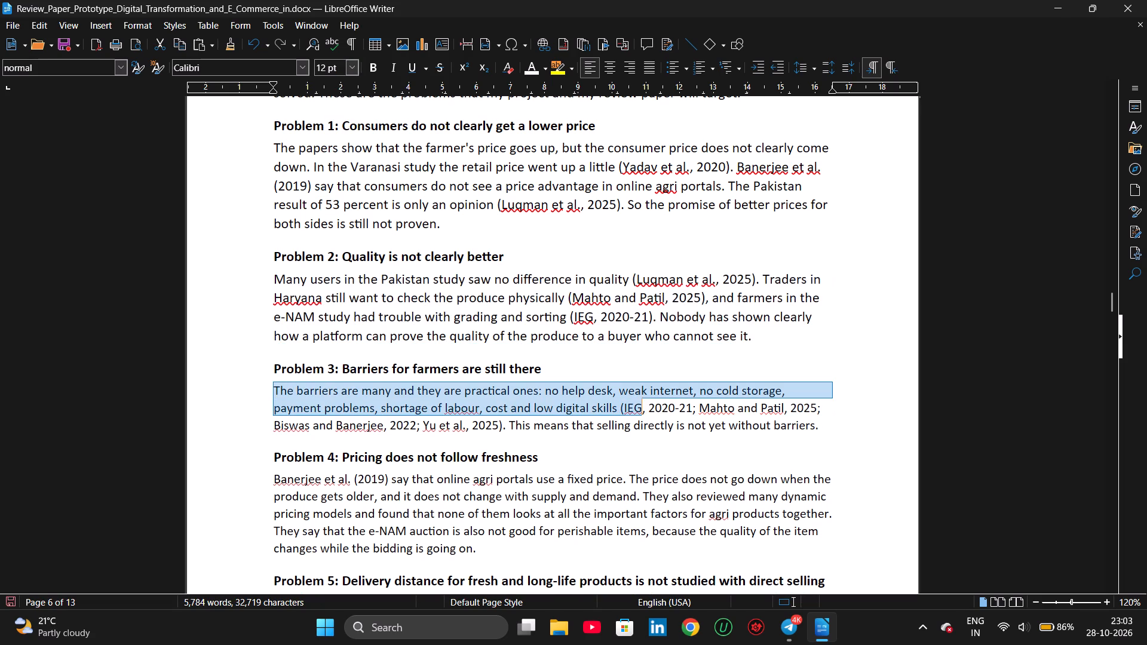
drag(637, 414, 799, 432)
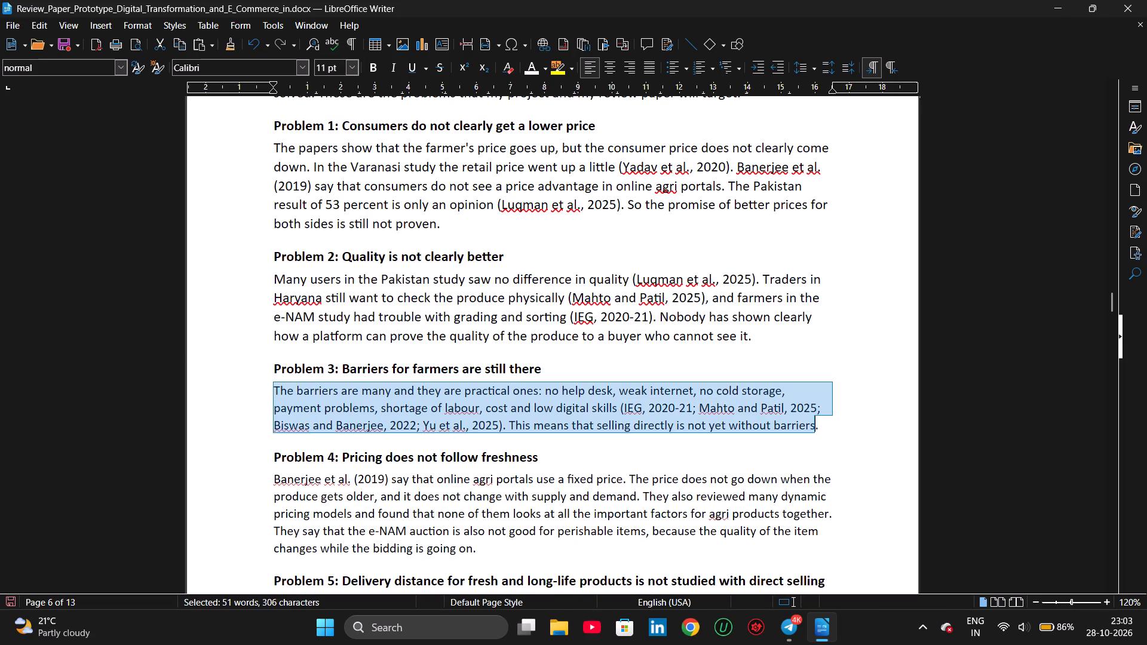
click(352, 63)
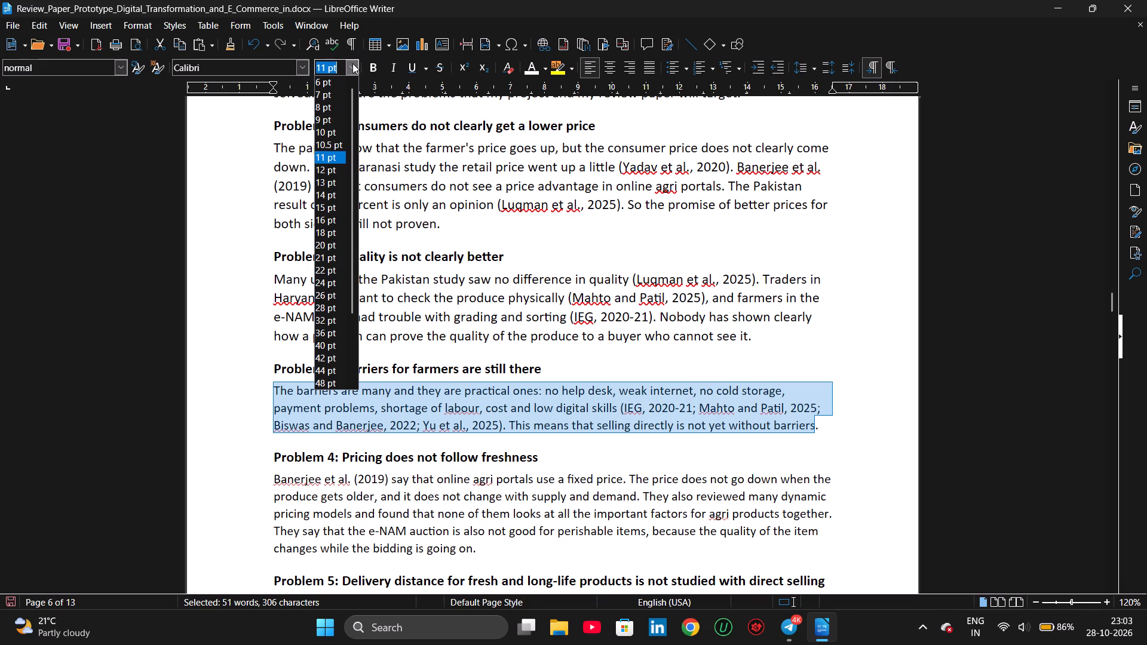
click(338, 165)
Set the body paragraph under heading "Problem 4: Pricing does not follow freshness" to 12 pt.
scroll(344, 191, down, 1)
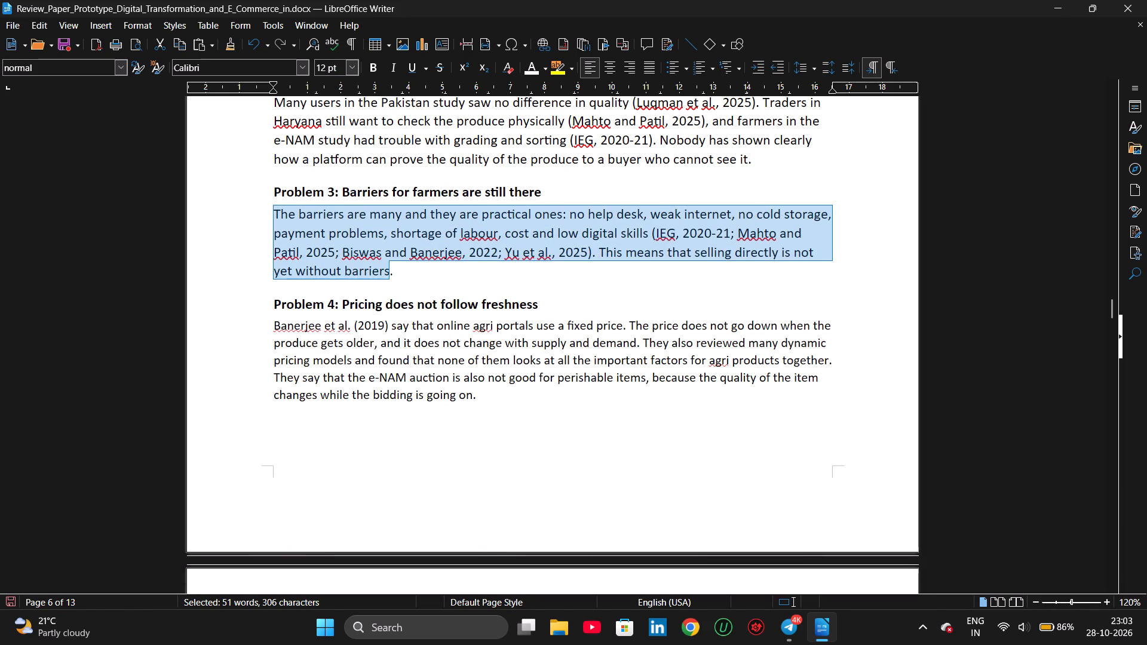
click(271, 329)
drag(271, 329, 447, 403)
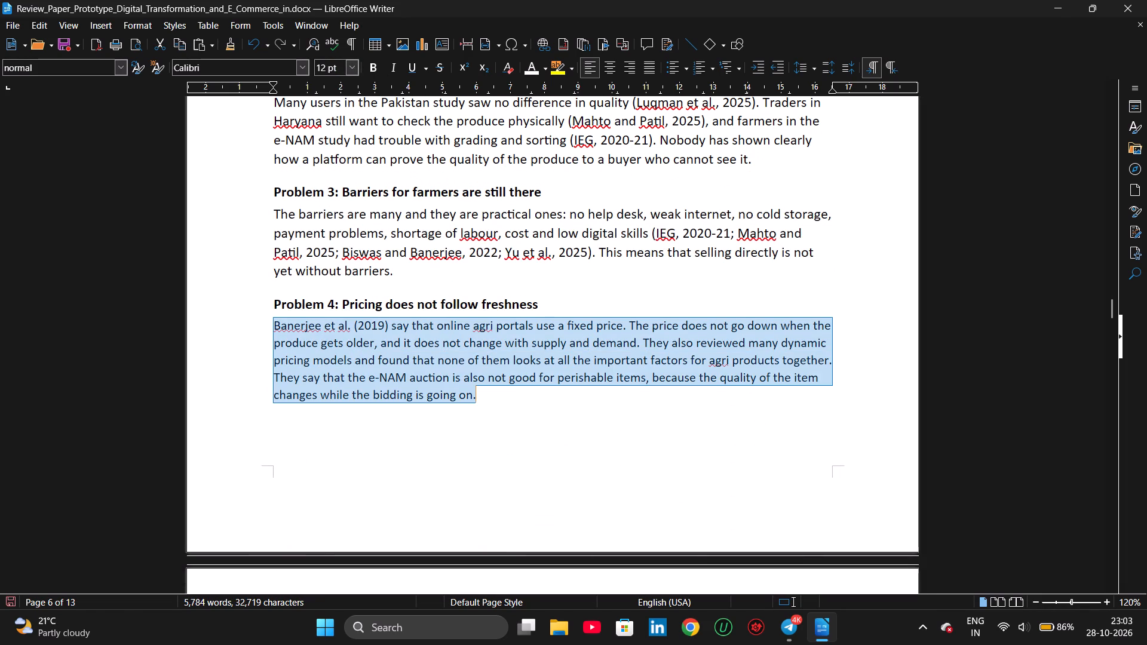
drag(447, 403, 448, 403)
click(356, 72)
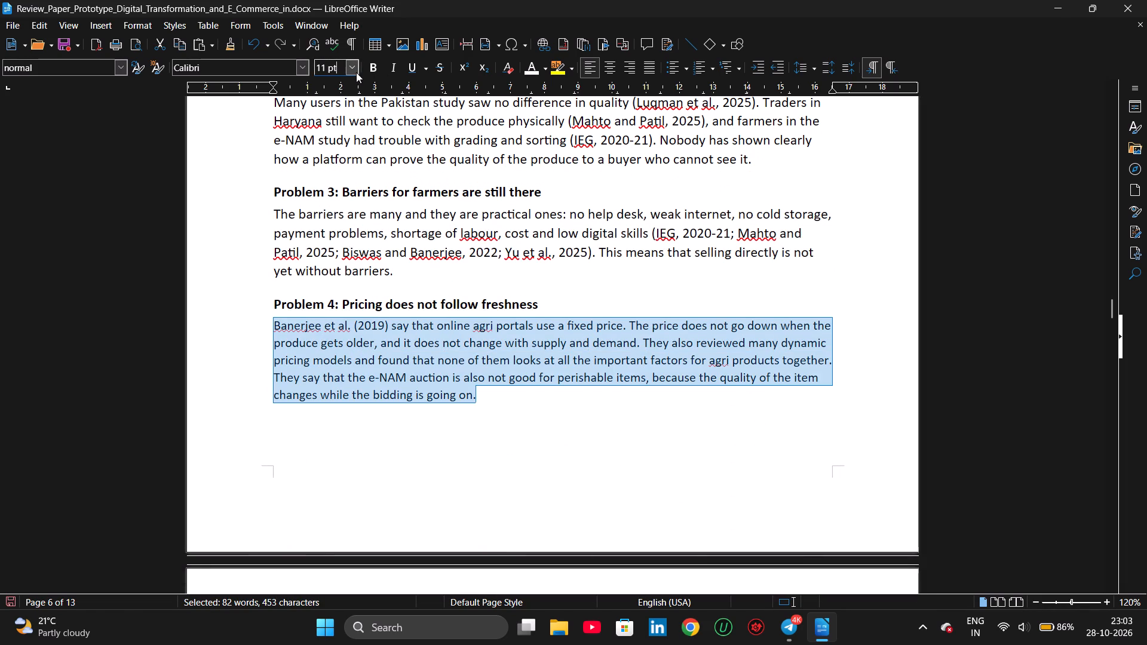
click(338, 171)
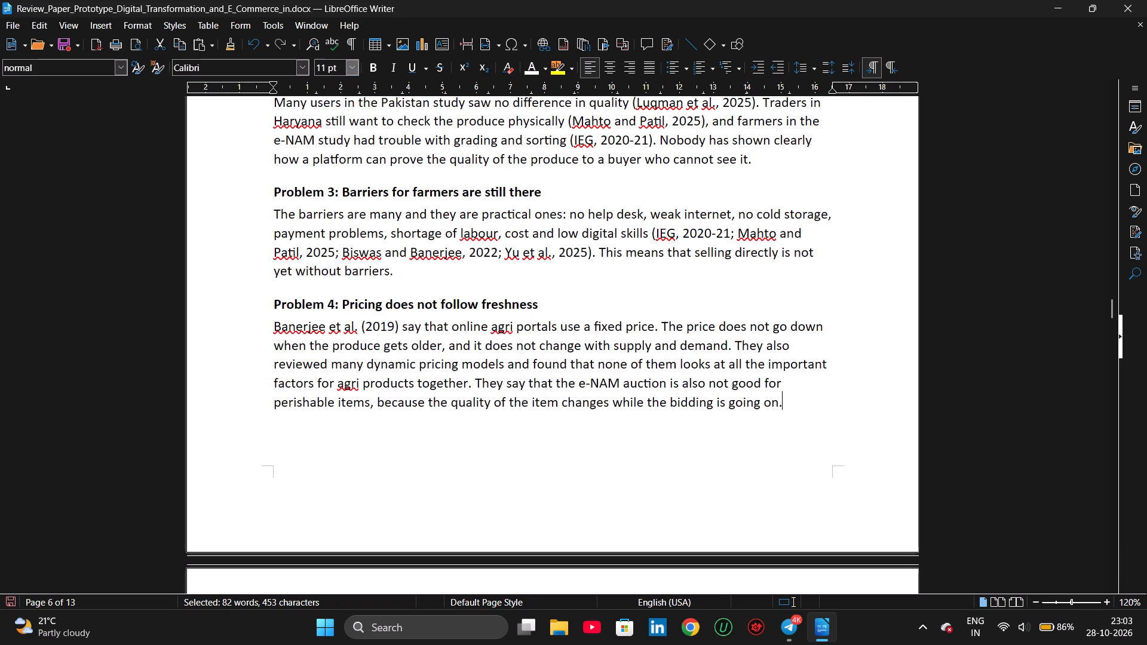
Set the body paragraph under heading "Problem 5: Delivery distance for fresh and long-life products is not studied with direct selling" to 12 pt.
scroll(383, 277, down, 2)
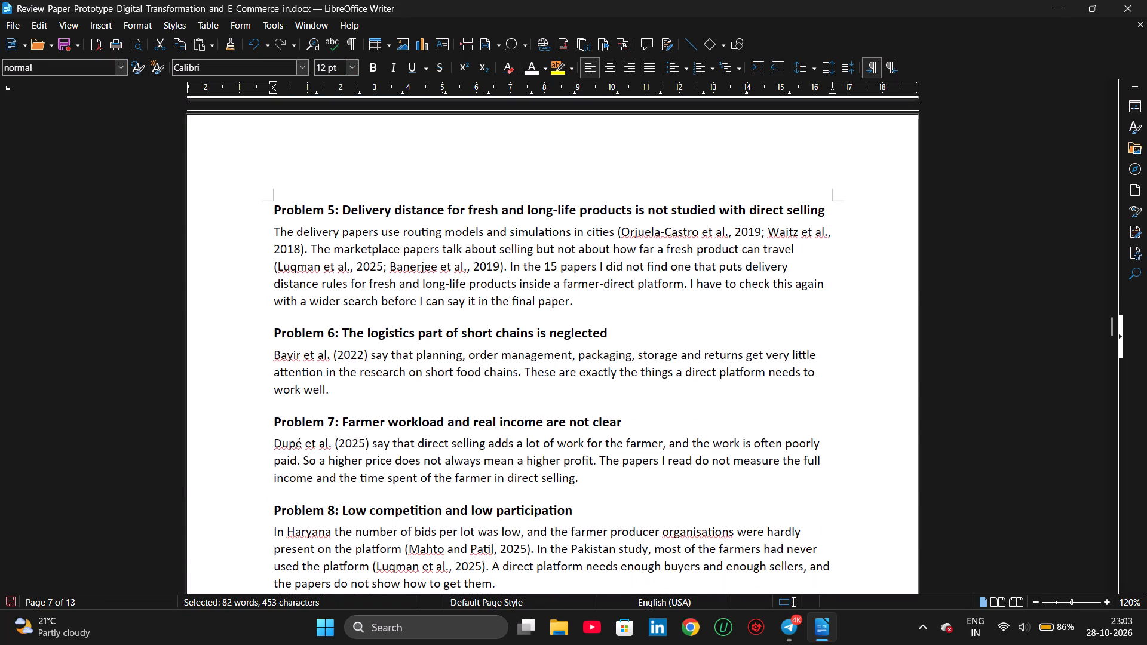
click(273, 229)
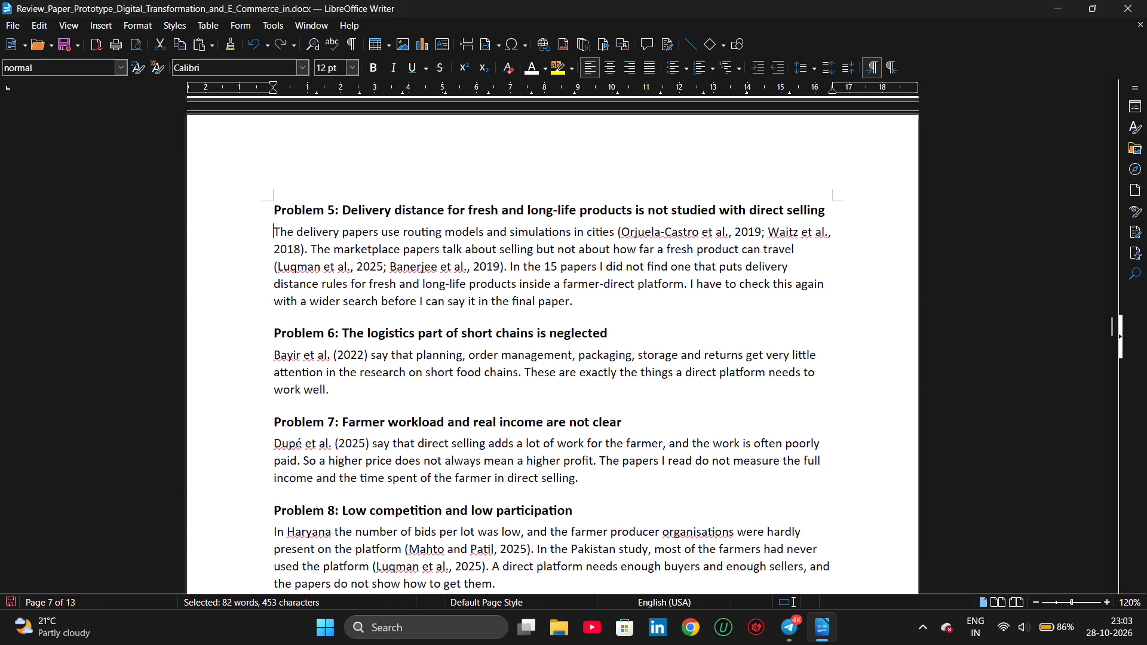
click(273, 229)
drag(273, 229, 569, 296)
click(353, 66)
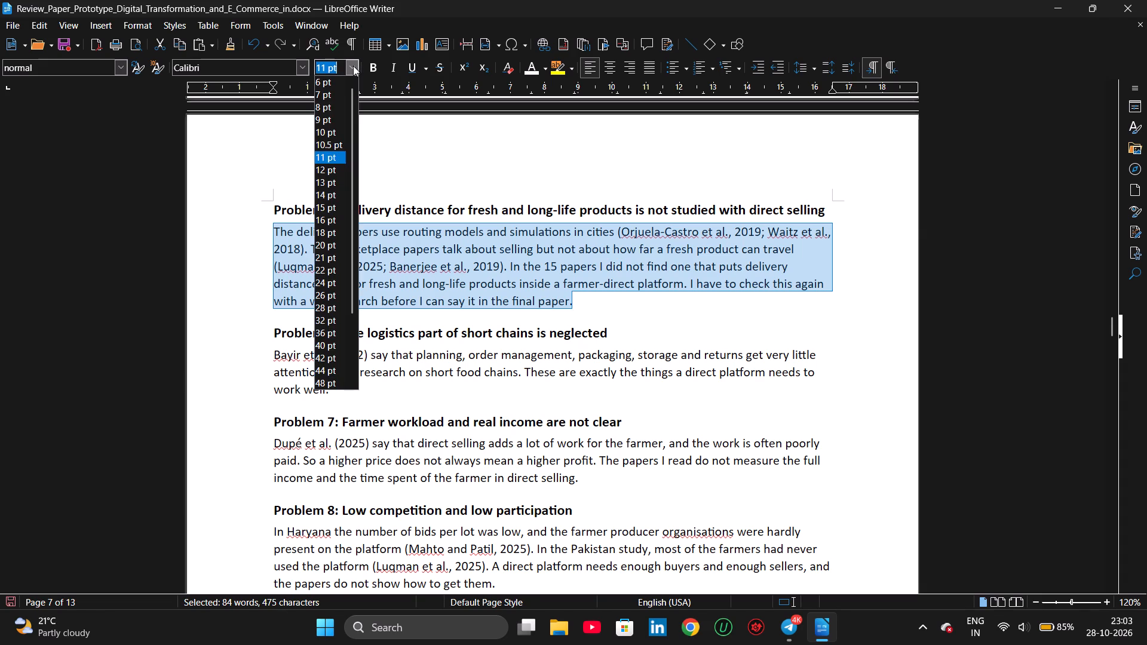
click(336, 167)
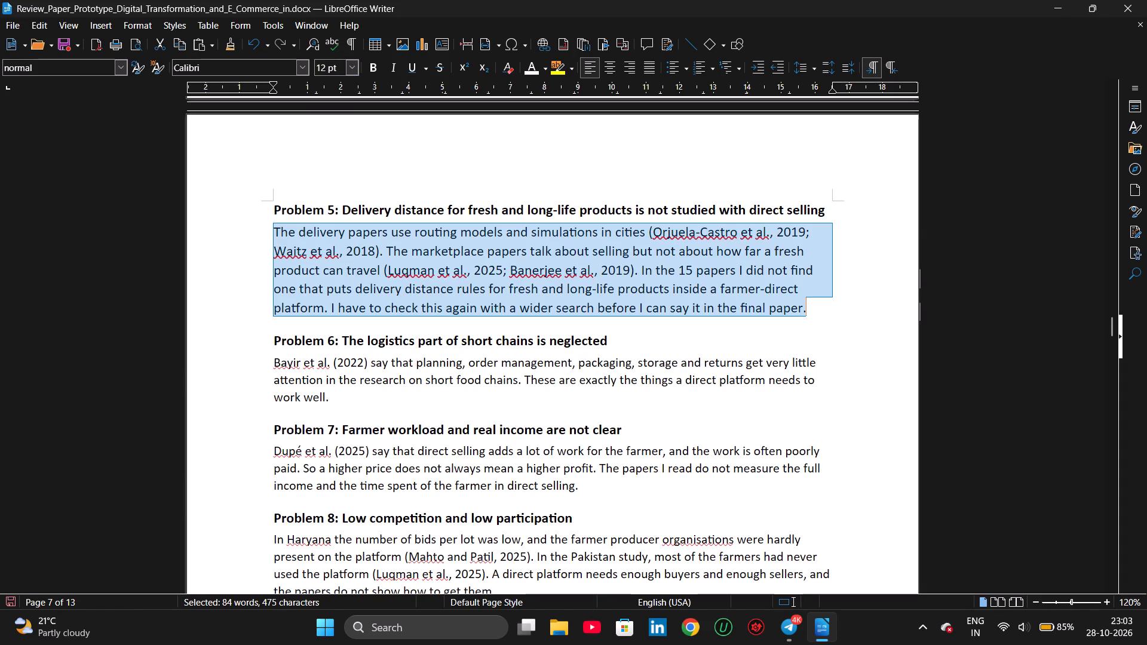
Set the body paragraph under heading "Problem 6: The logistics part of short chains is neglected" to 12 pt.
drag(272, 365, 335, 399)
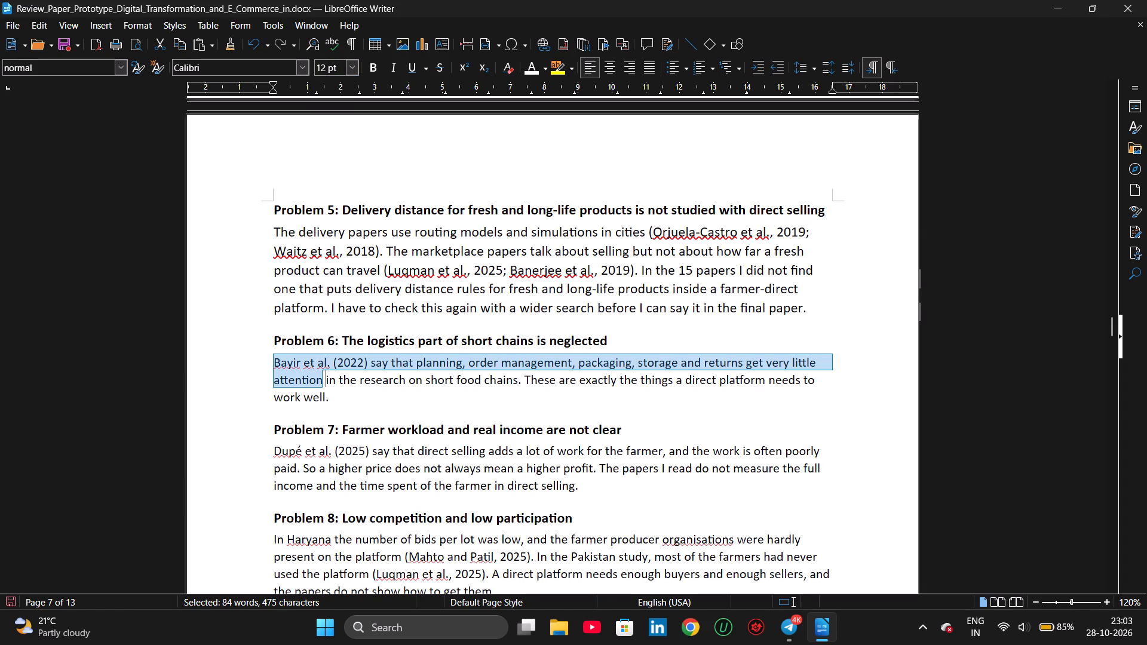
click(357, 69)
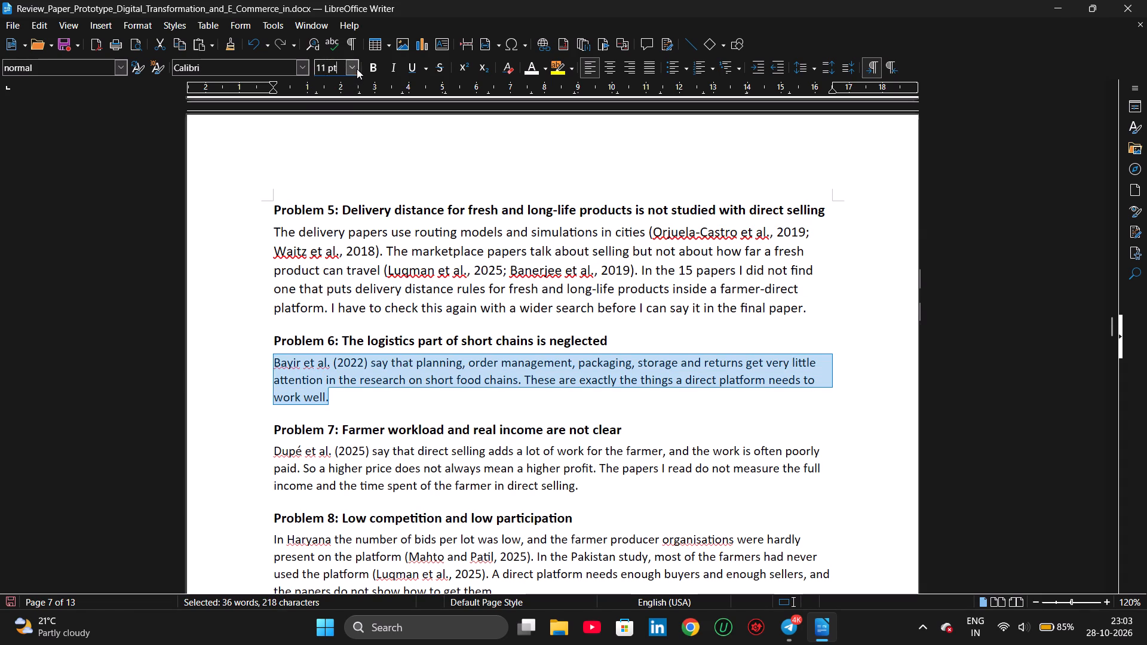
click(338, 171)
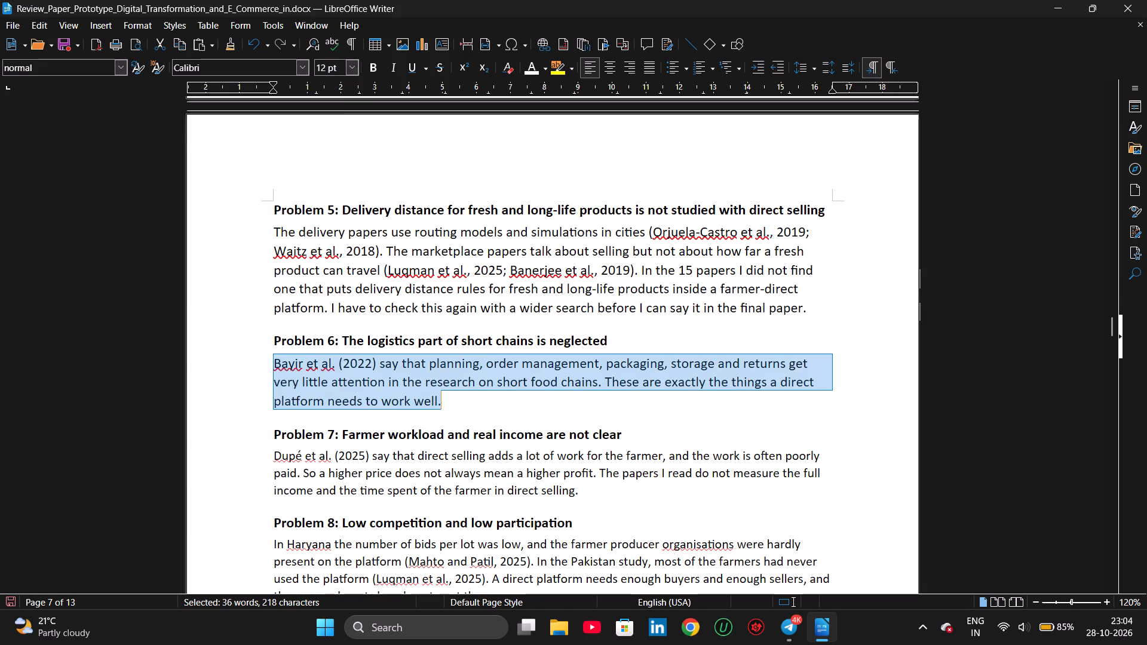
Set the body paragraph under heading "Problem 7: Farmer workload and real income are not clear" to 12 pt.
scroll(339, 208, down, 1)
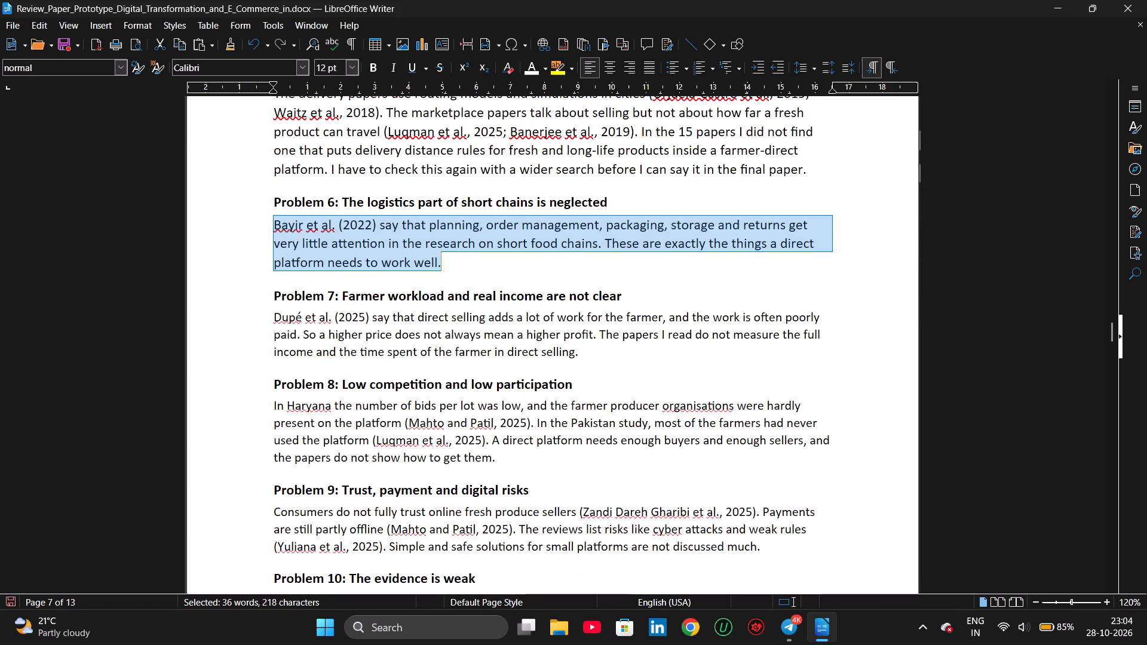
click(273, 318)
drag(273, 318, 464, 357)
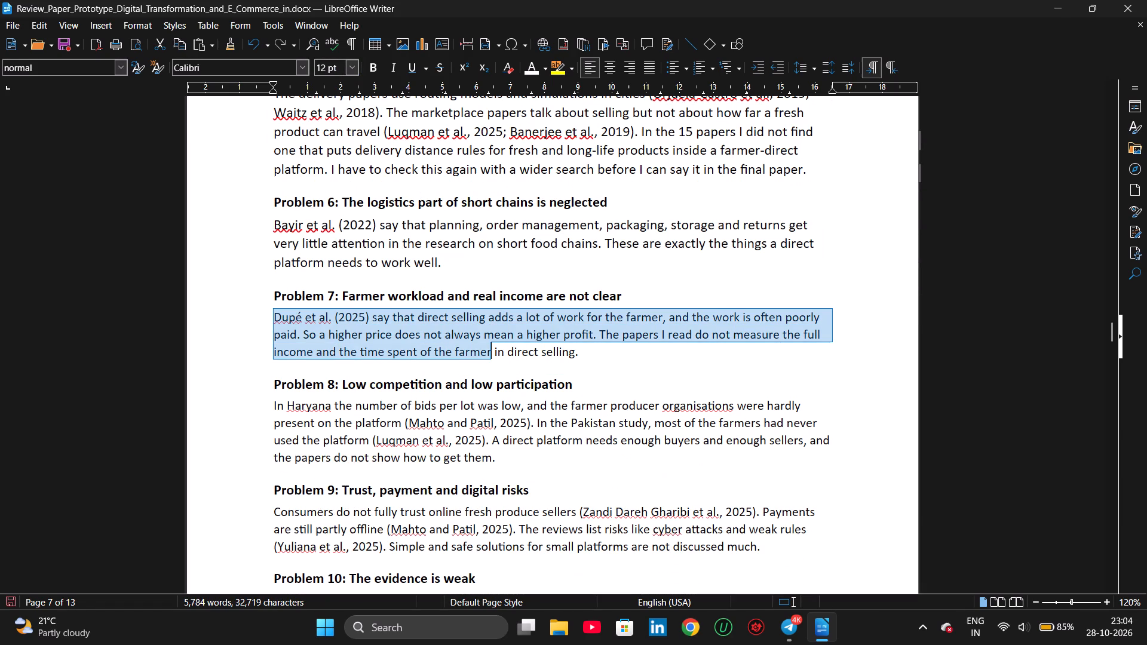
drag(464, 357, 578, 344)
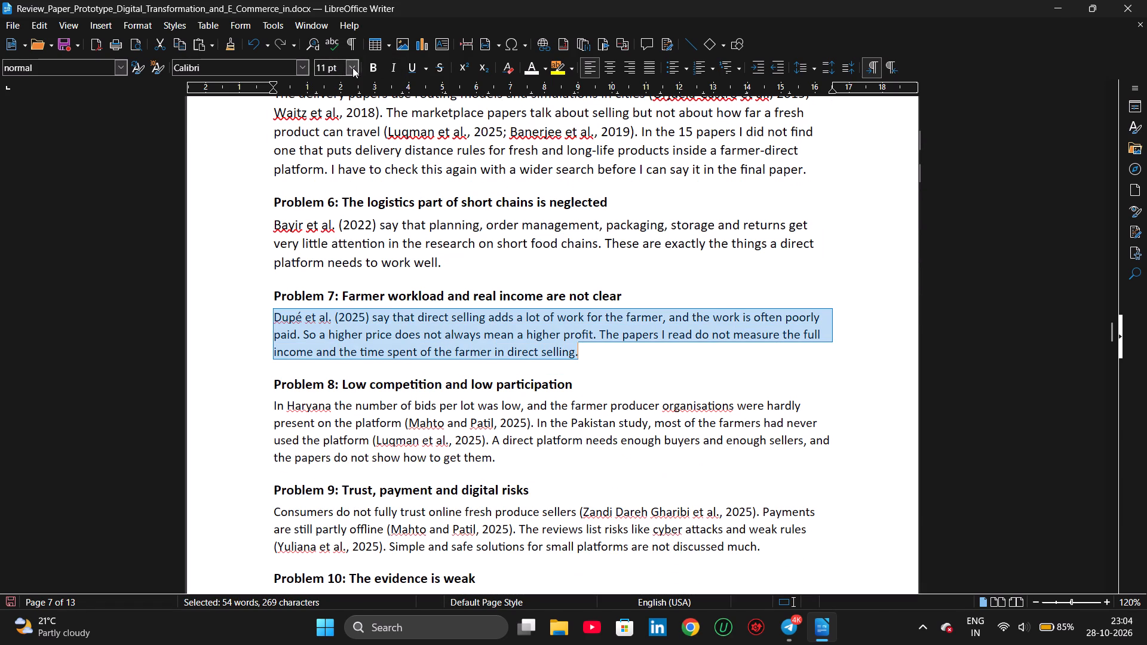
drag(352, 67, 338, 167)
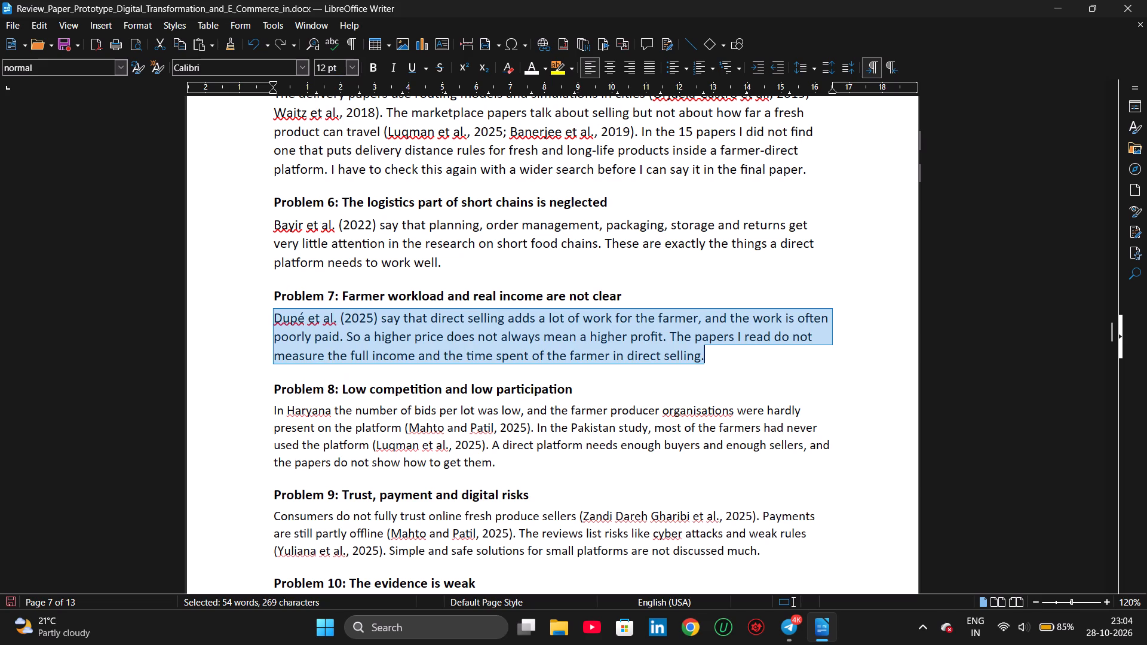
click(338, 167)
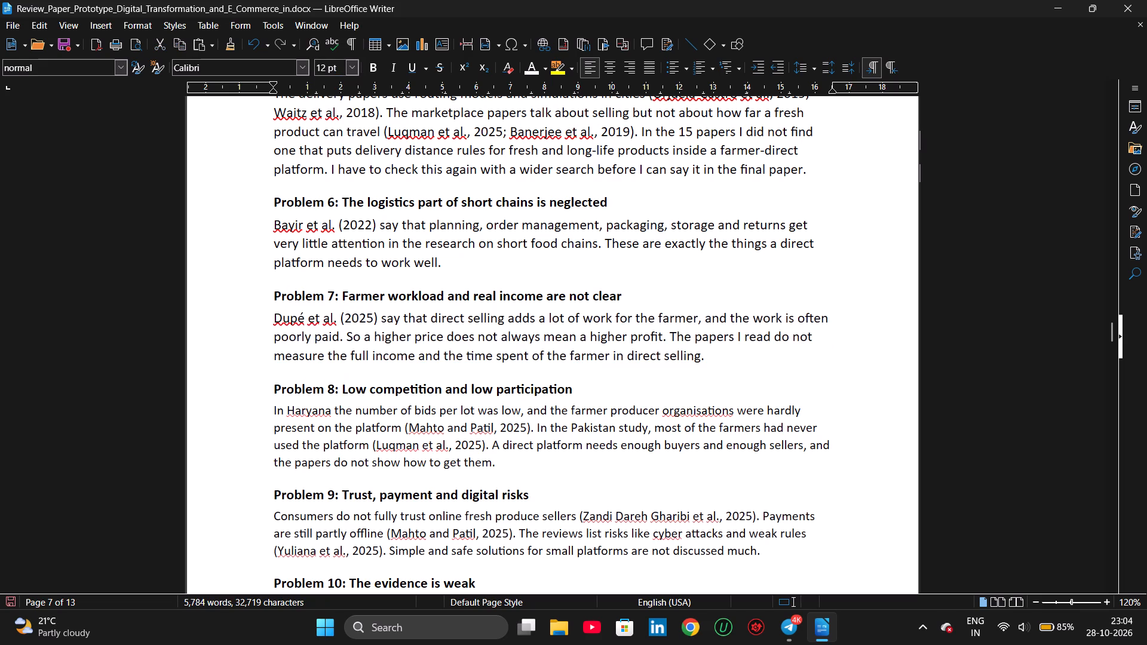
Set the body paragraph under heading "Problem 8: Low competition and low participation" to 12 pt.
click(273, 410)
drag(273, 410, 496, 469)
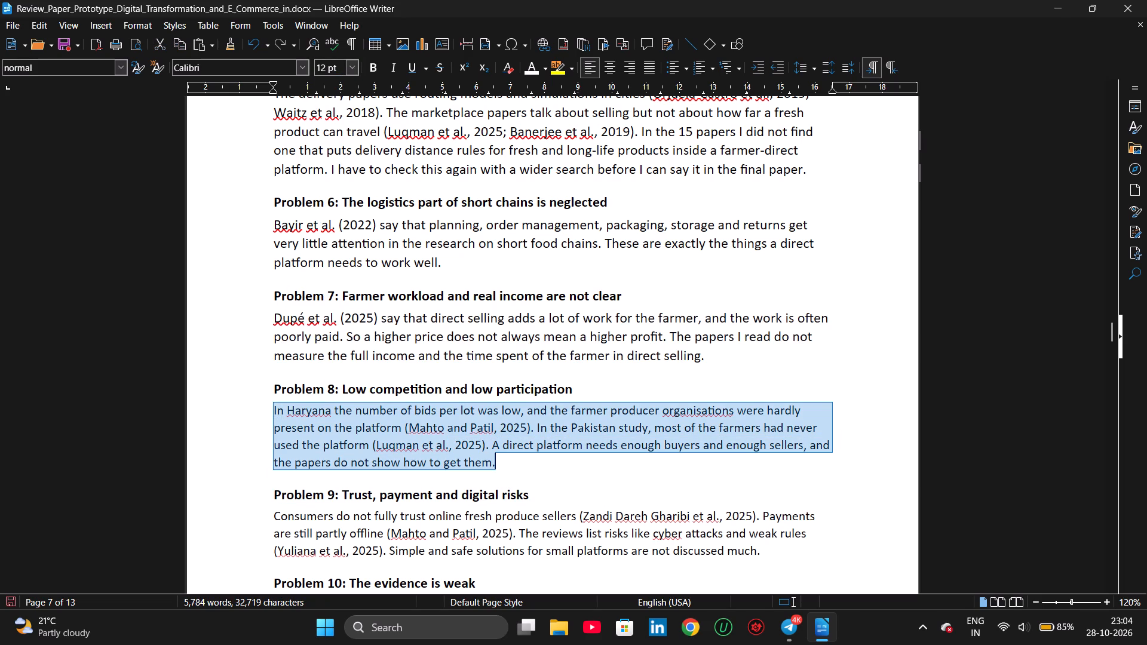
drag(496, 469, 491, 468)
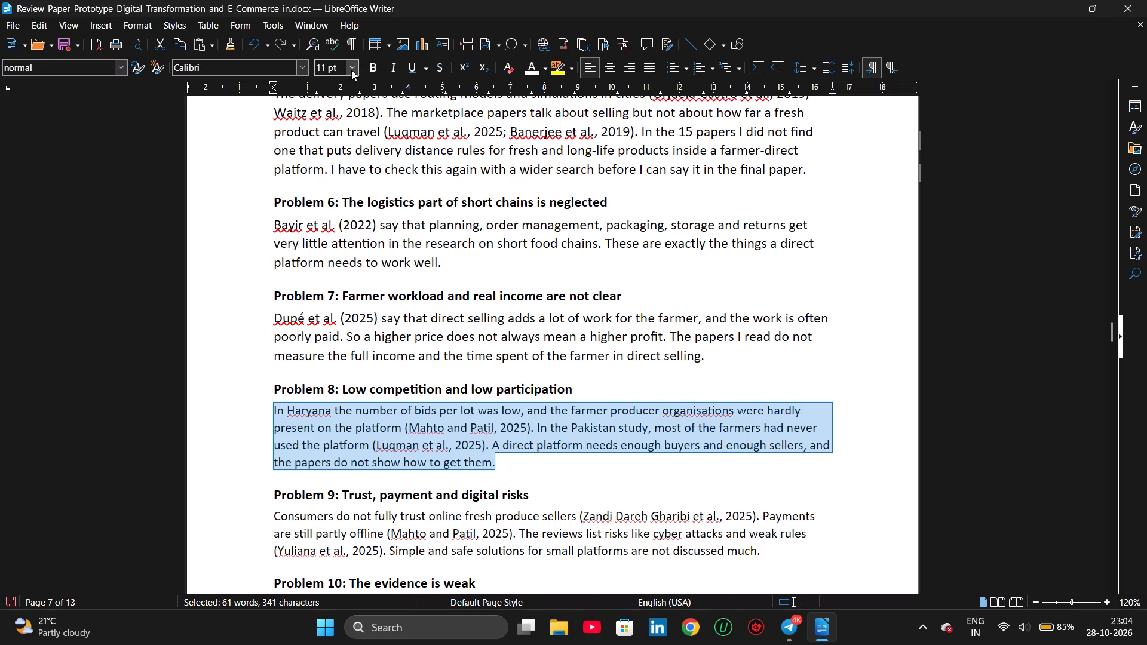
click(351, 70)
click(327, 167)
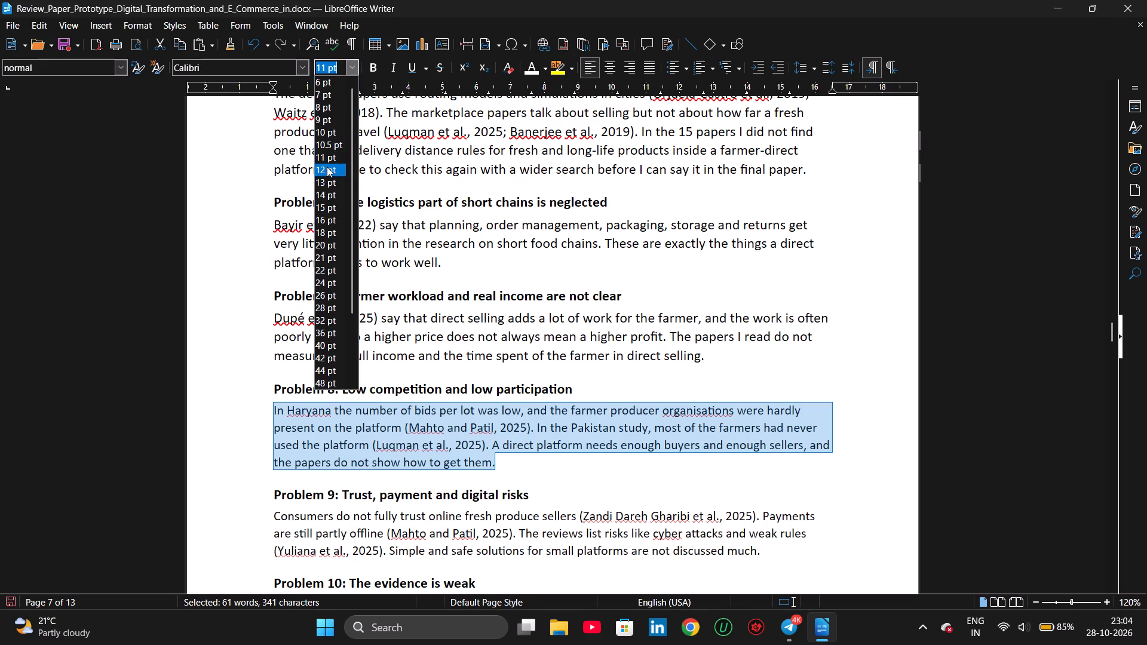
Set the body paragraph under heading "Problem 9: Trust, payment and digital risks" to 12 pt.
scroll(355, 202, down, 1)
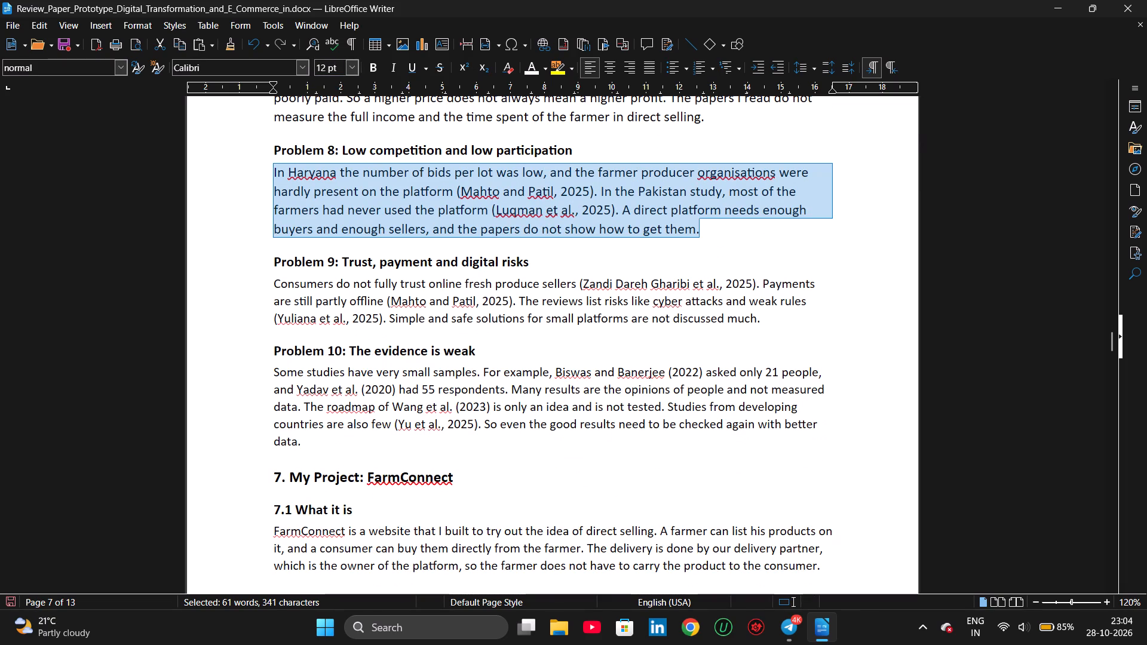
click(274, 283)
drag(274, 283, 658, 324)
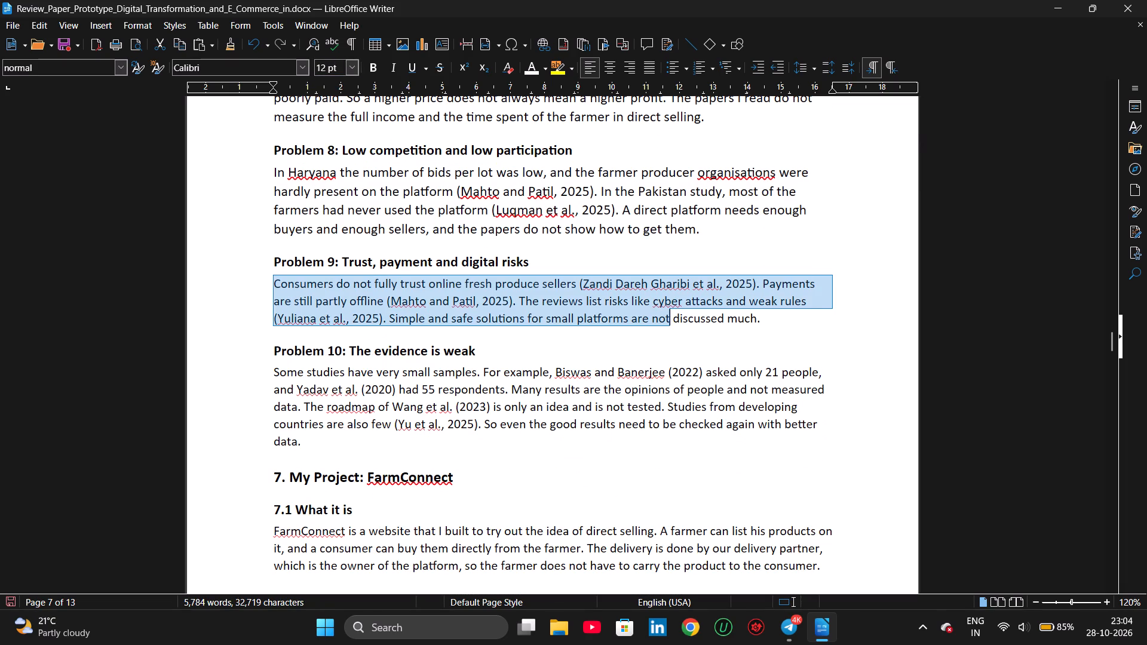
drag(658, 324, 760, 322)
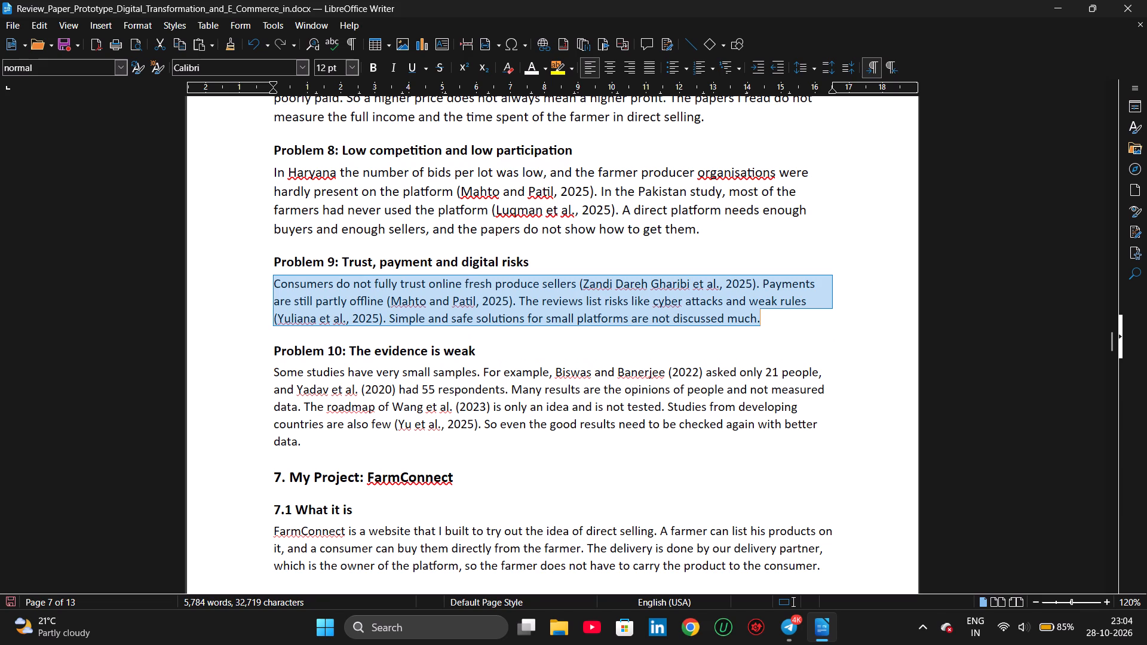
drag(760, 322, 760, 322)
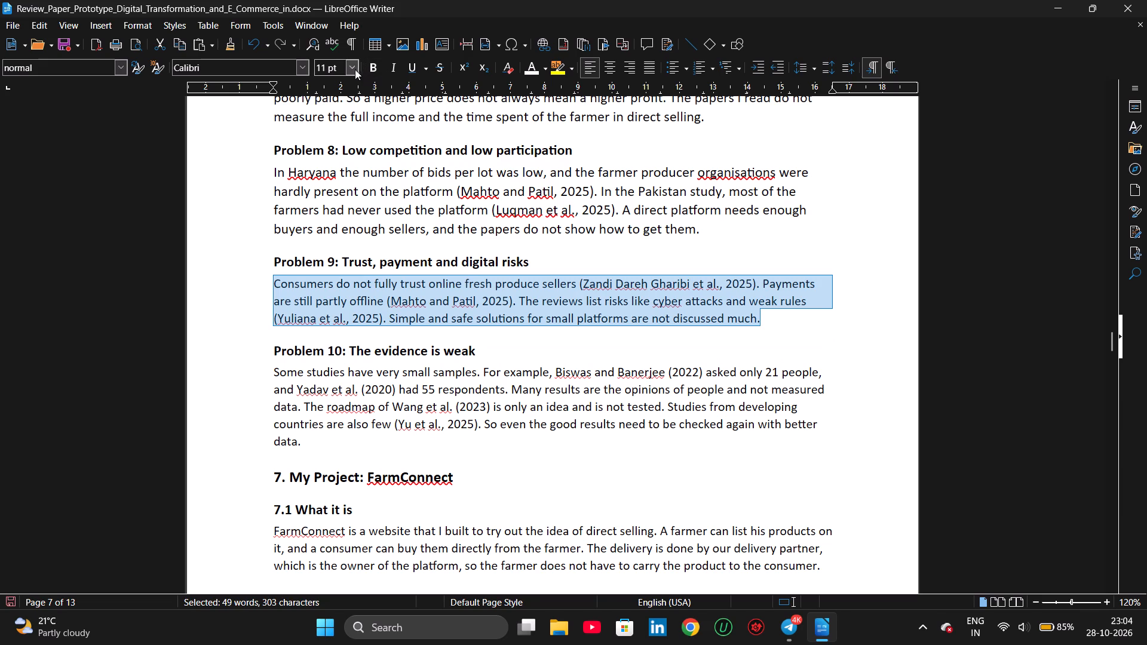
click(354, 67)
click(335, 173)
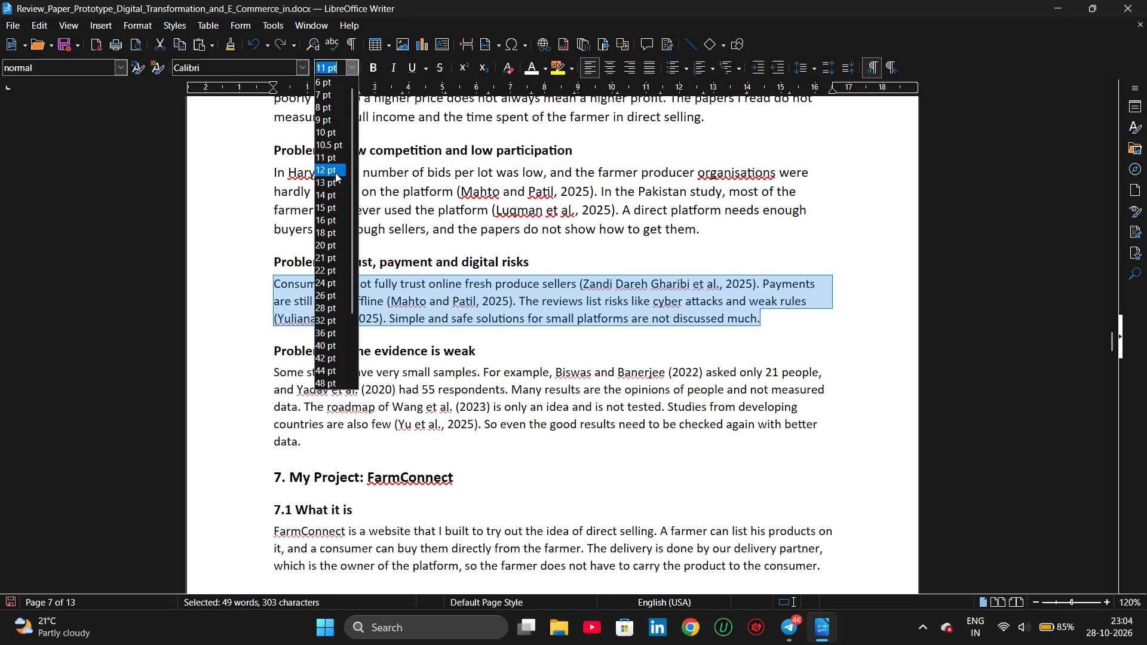
Set the body paragraph under heading "Problem 10: The evidence is weak" to 12 pt.
drag(275, 397, 279, 400)
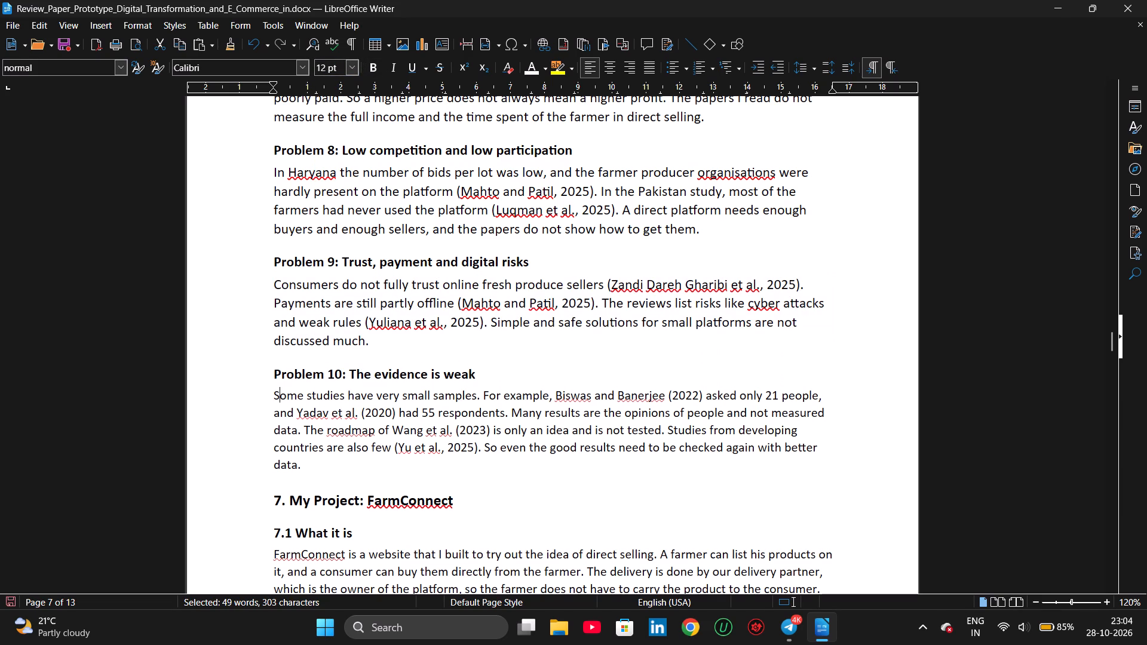
drag(279, 400, 330, 471)
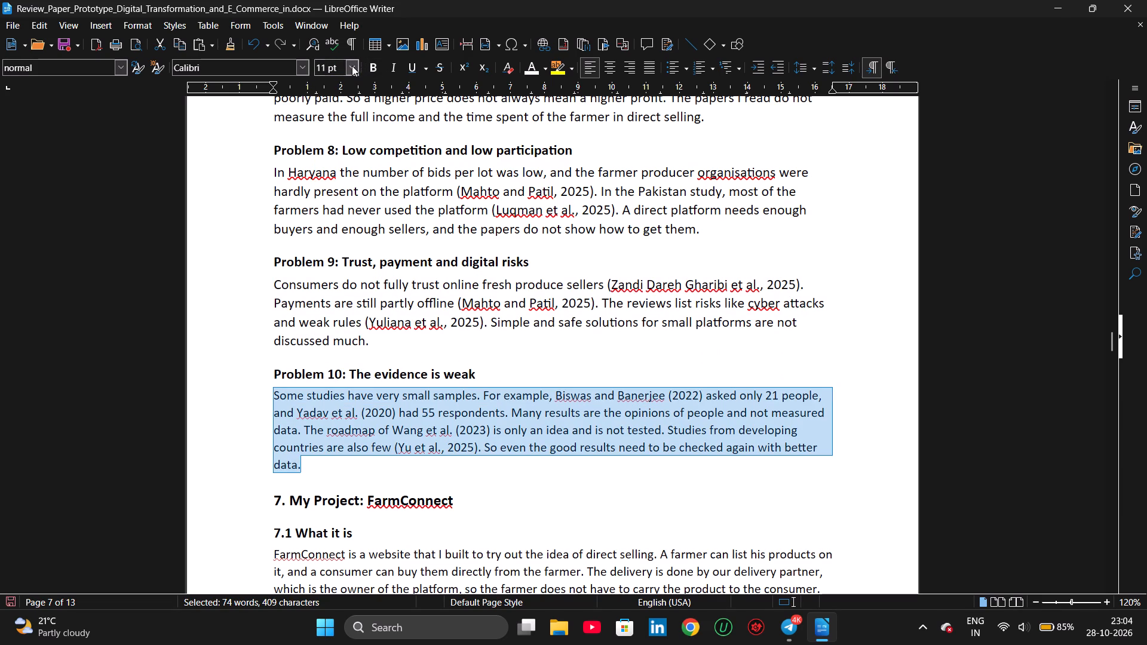
click(352, 67)
click(323, 173)
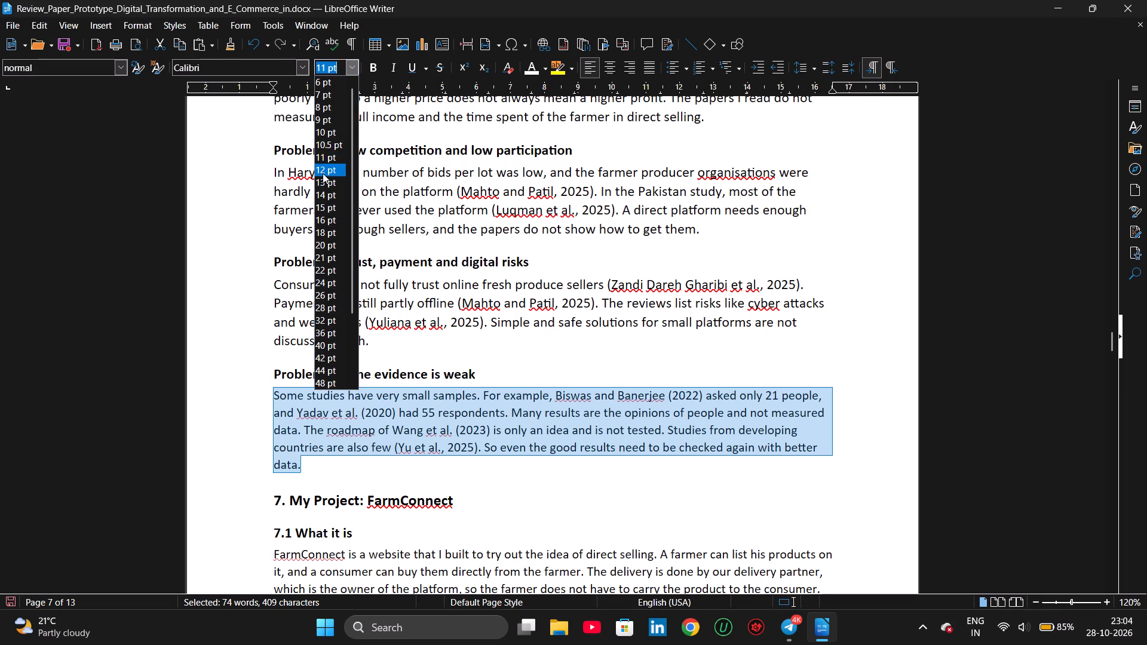
Set the body paragraph under heading "7.1 What it is" to 12 pt.
scroll(339, 212, down, 2)
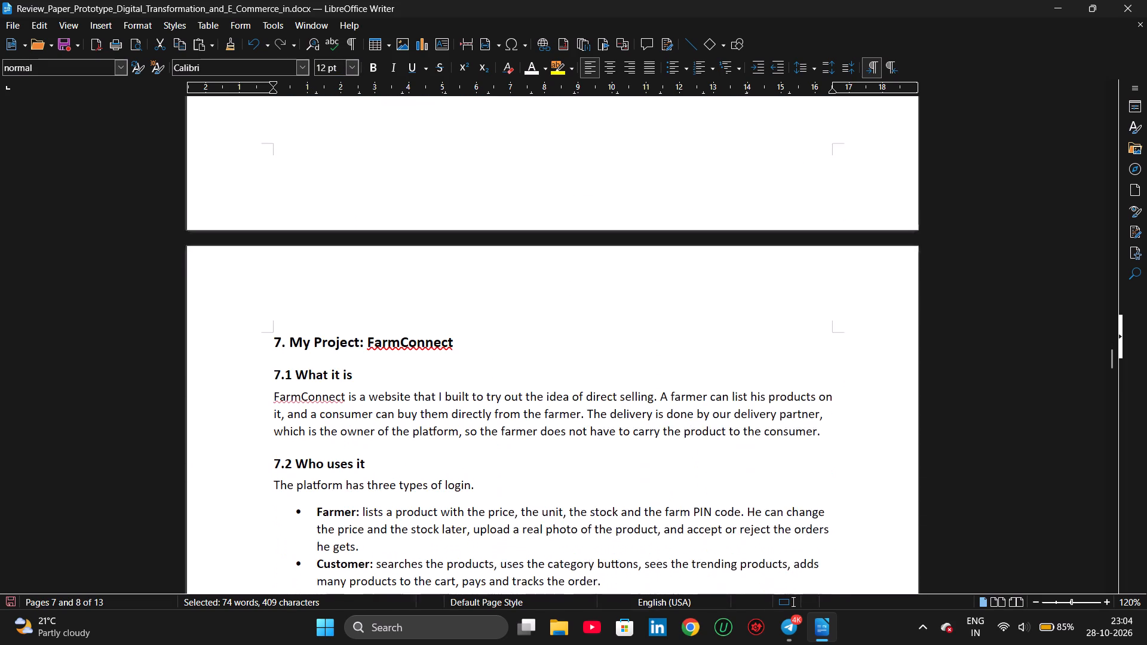
scroll(339, 212, down, 1)
drag(271, 351, 652, 361)
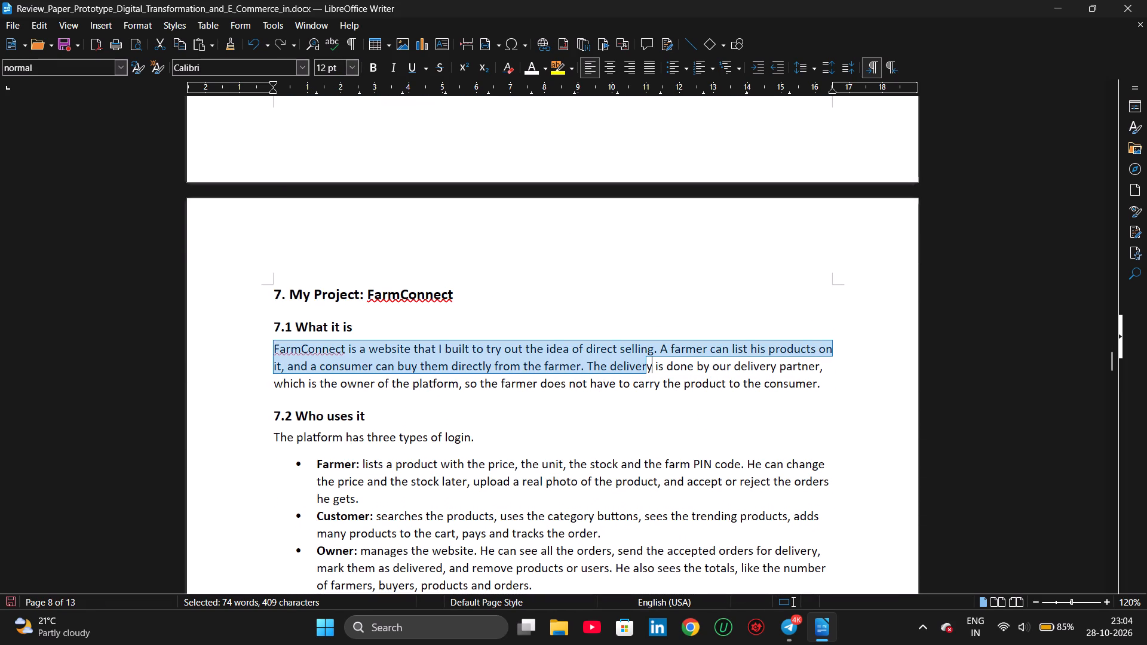
drag(652, 361, 814, 383)
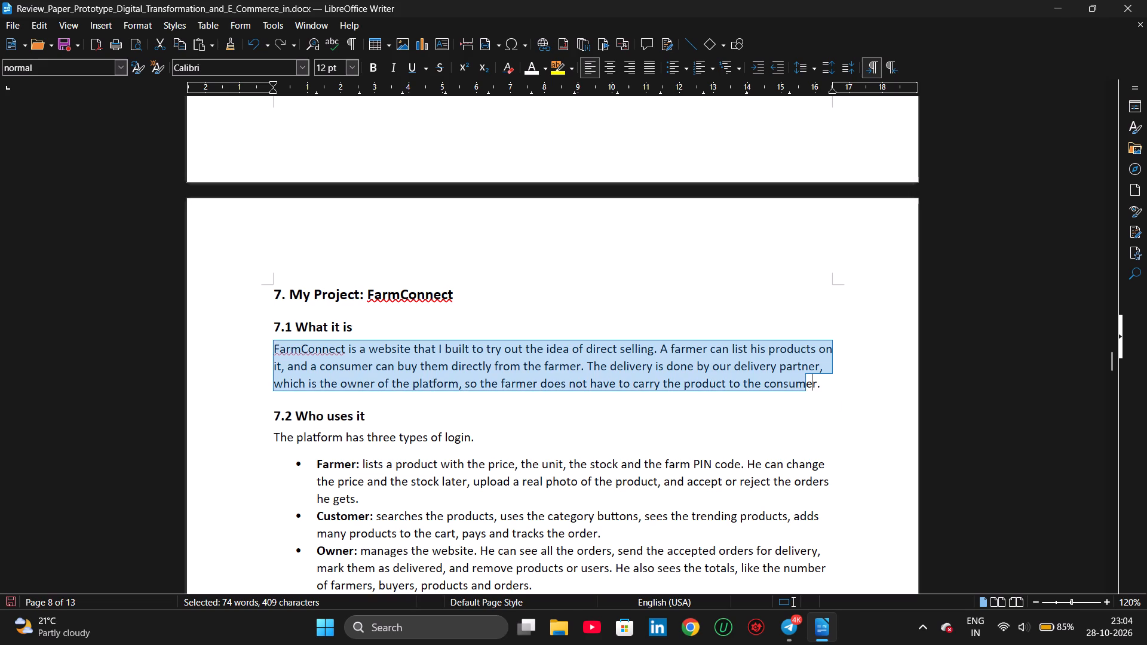
drag(814, 383, 820, 383)
click(355, 66)
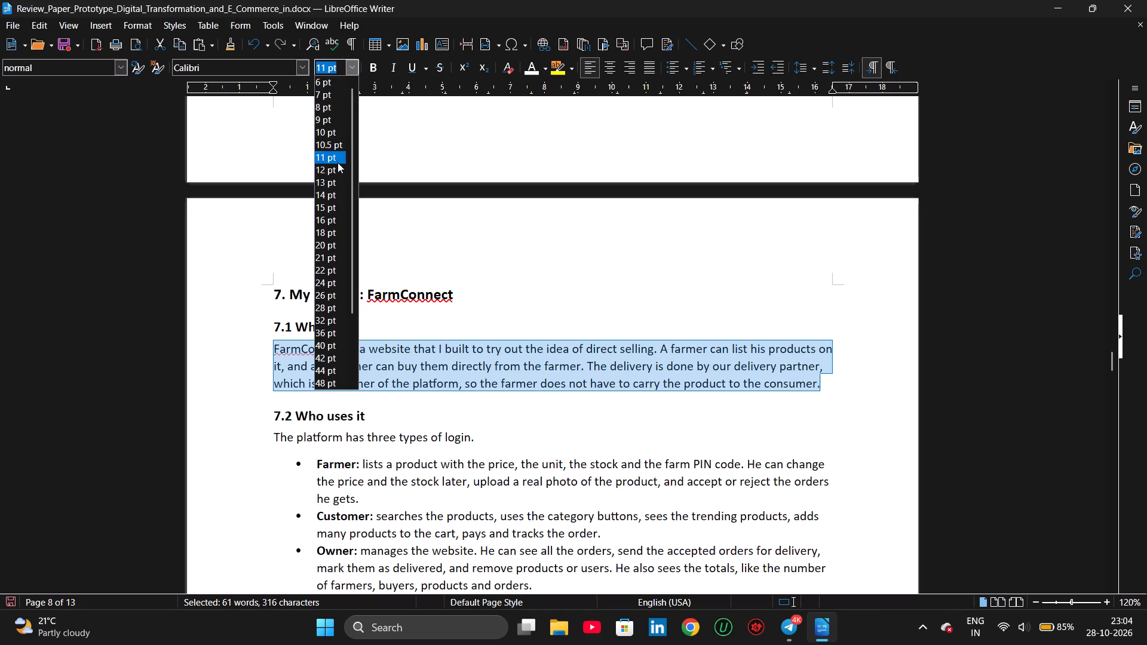
click(336, 169)
Set the introductory sentence "The platform has three types of login." under heading "7.2 Who uses it" to 12 pt.
scroll(376, 272, down, 1)
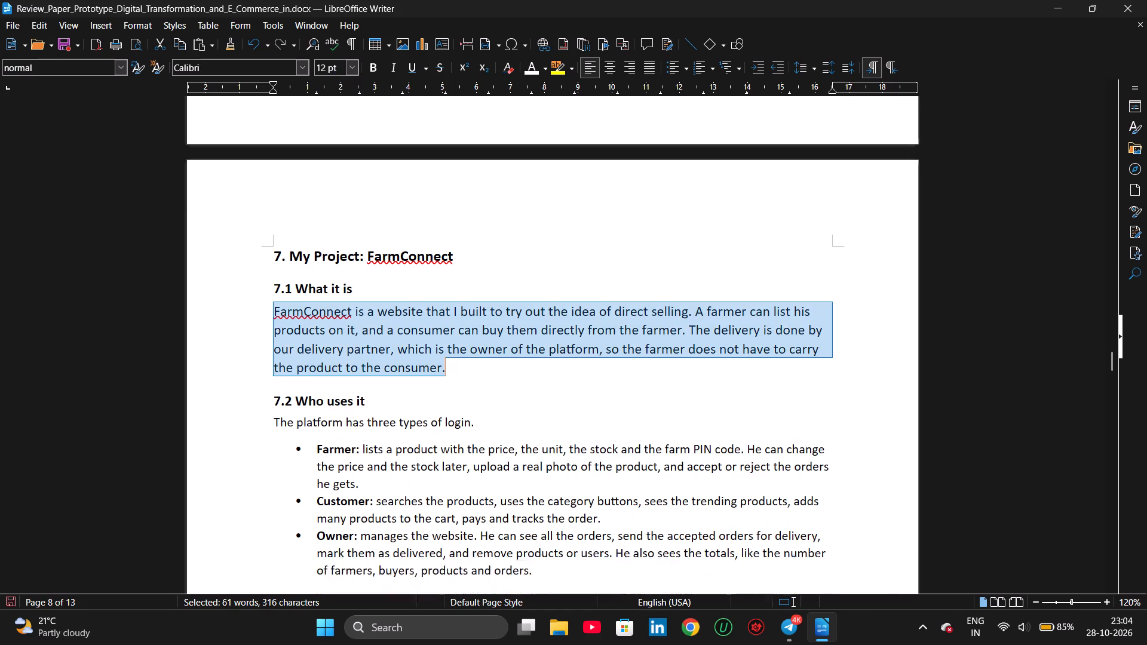
scroll(376, 272, down, 1)
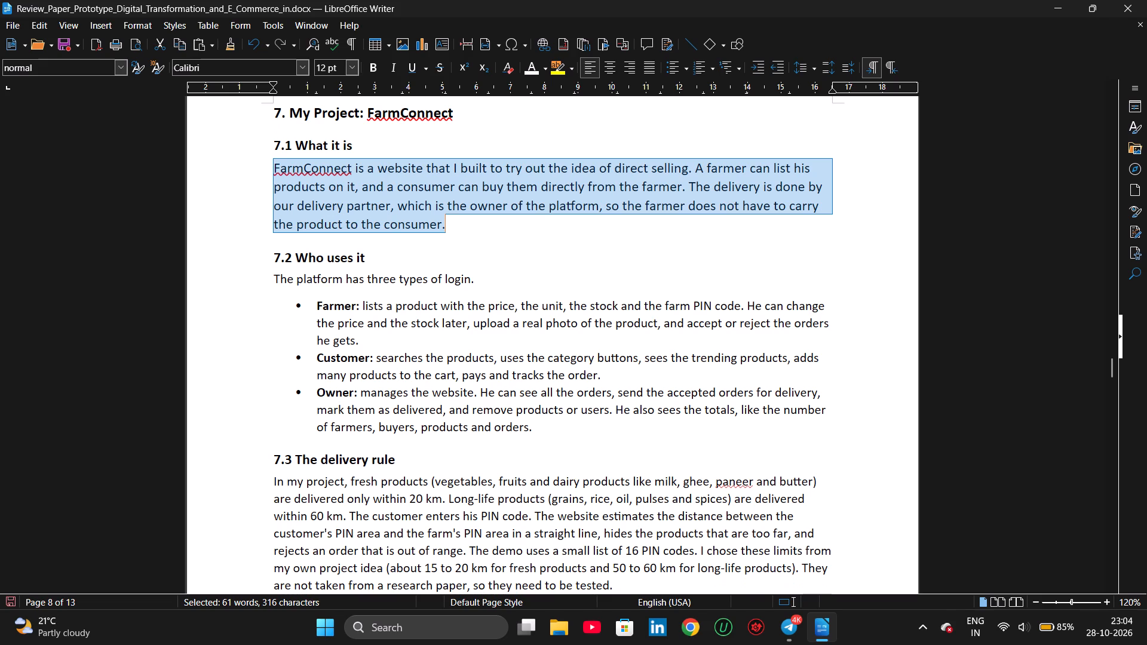
drag(273, 279, 406, 278)
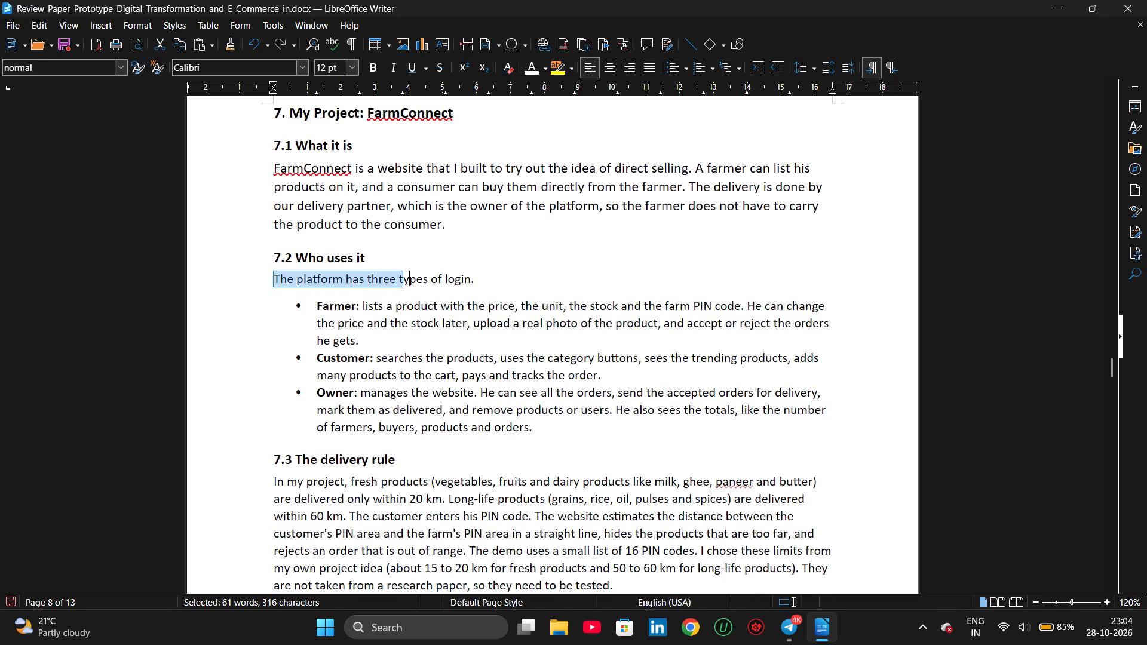
drag(406, 278, 477, 279)
click(349, 63)
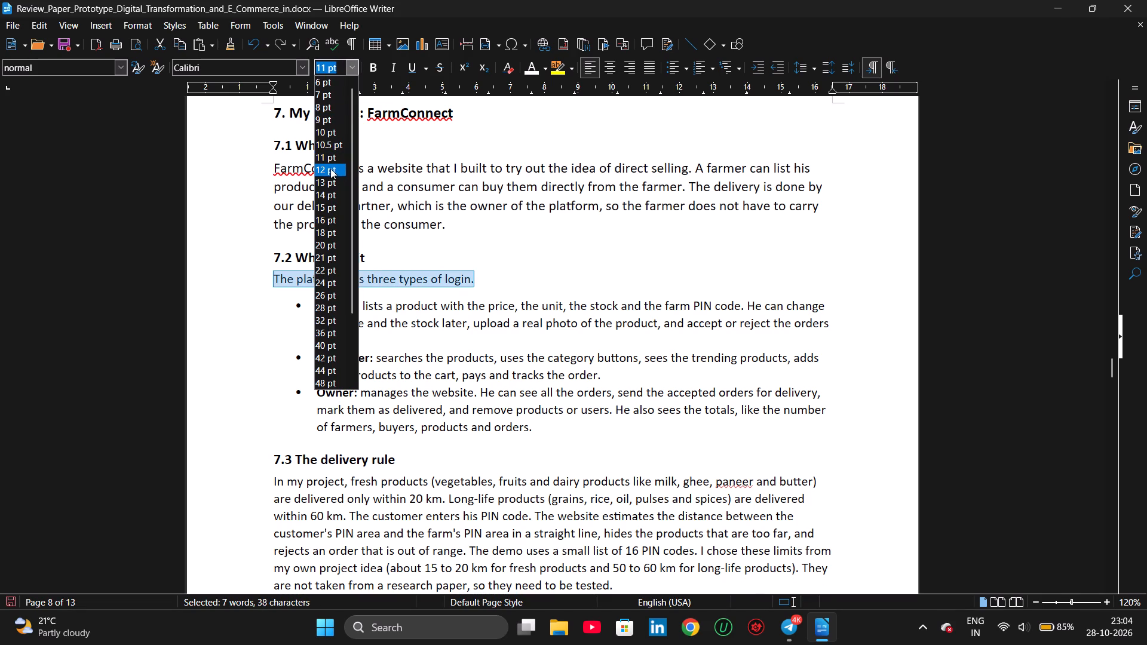
click(330, 170)
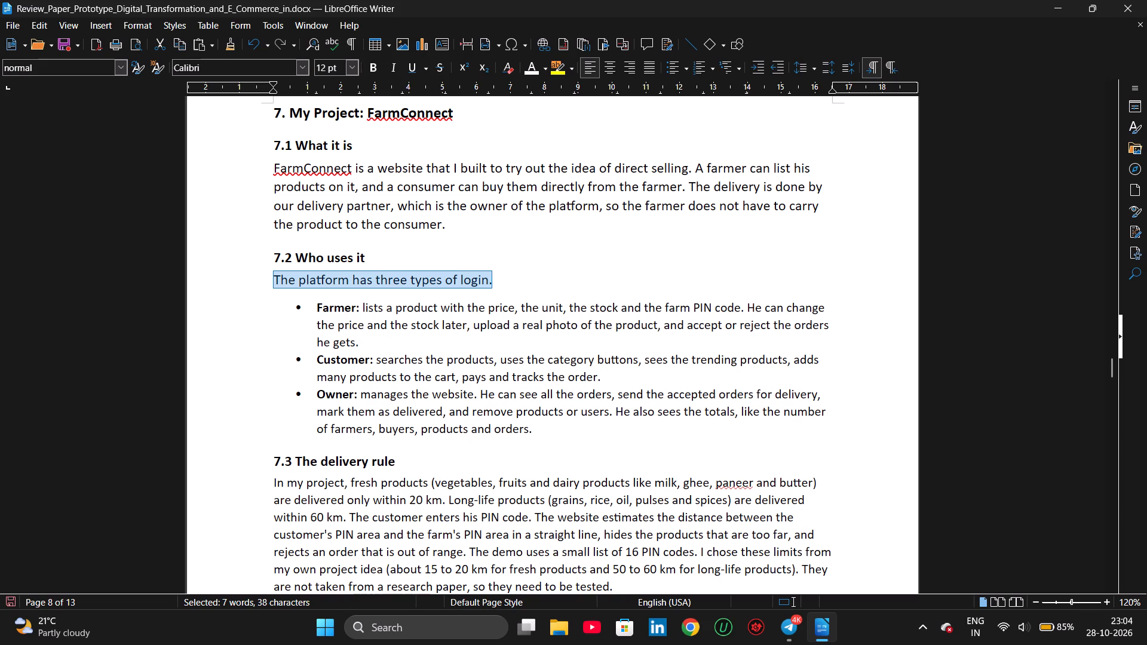
Set the description text after the bold "Farmer:" label in the section 7.2 bullet list to 12 pt.
drag(361, 309, 371, 344)
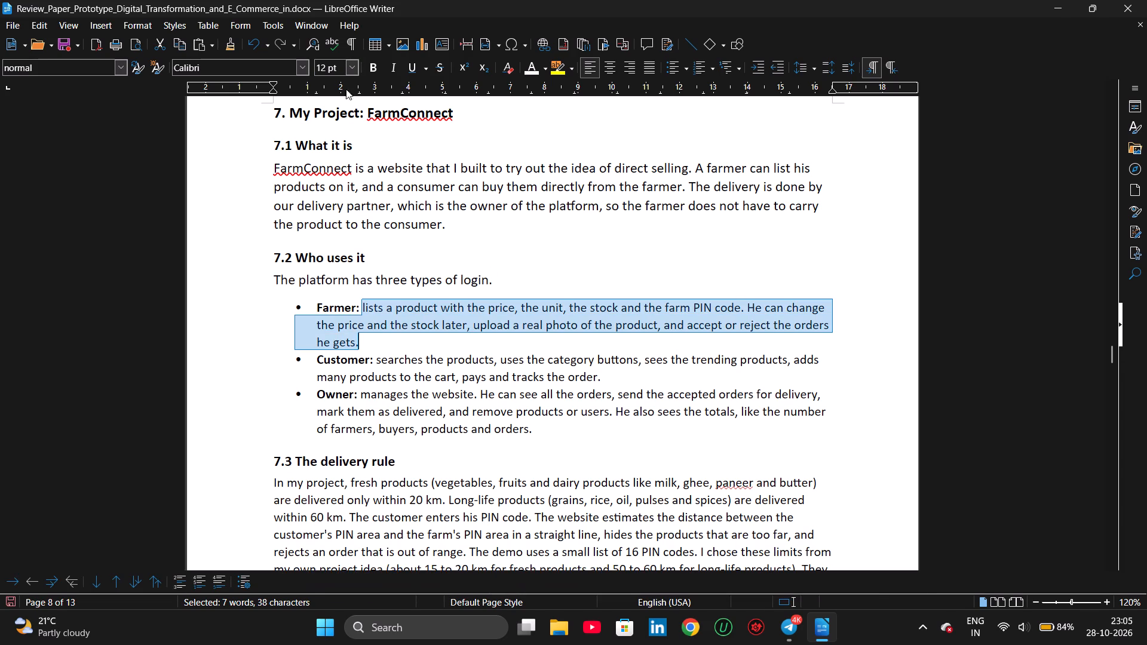
click(351, 69)
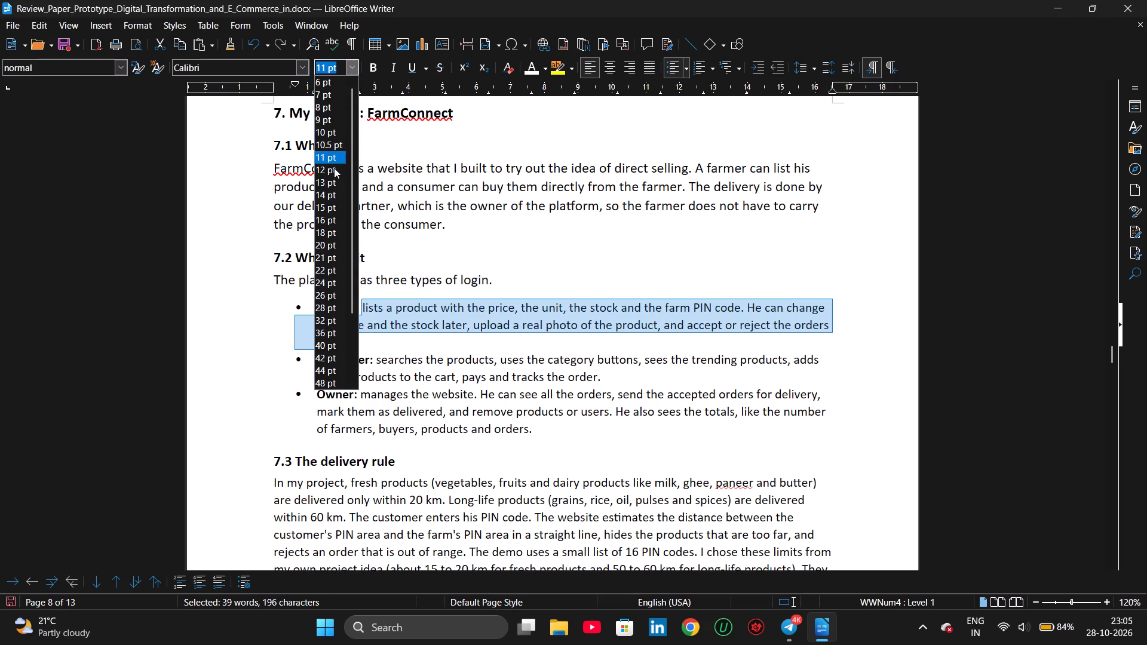
click(334, 168)
Set the description text after the bold "Customer:" label in the section 7.2 bullet list to 12 pt.
click(379, 371)
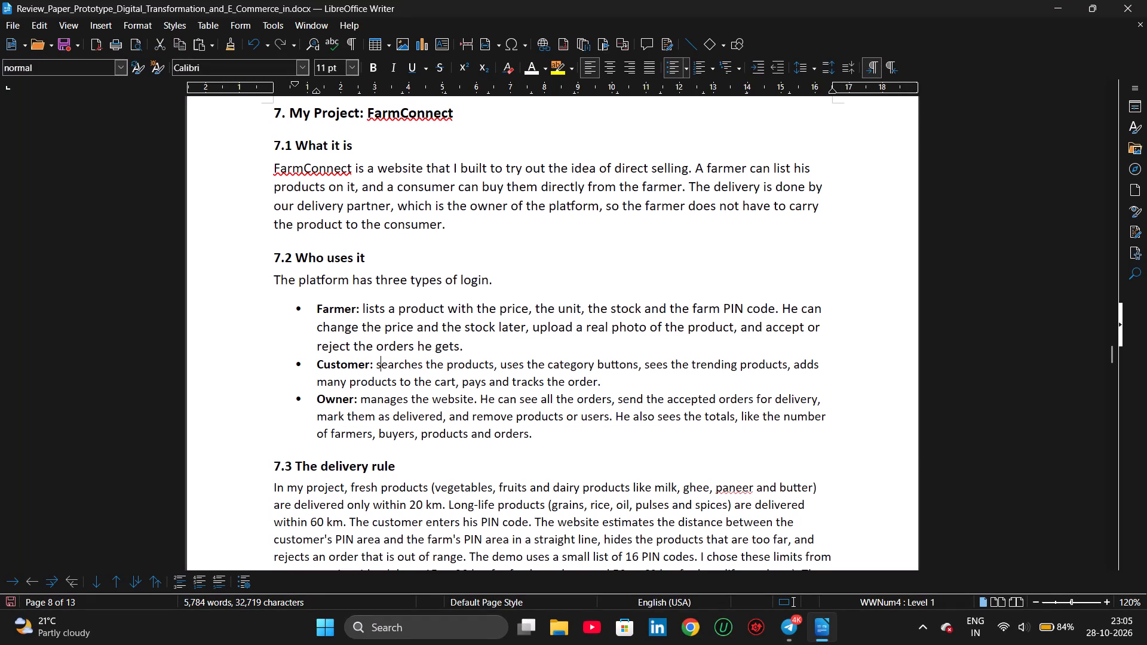
click(376, 367)
drag(376, 367, 530, 391)
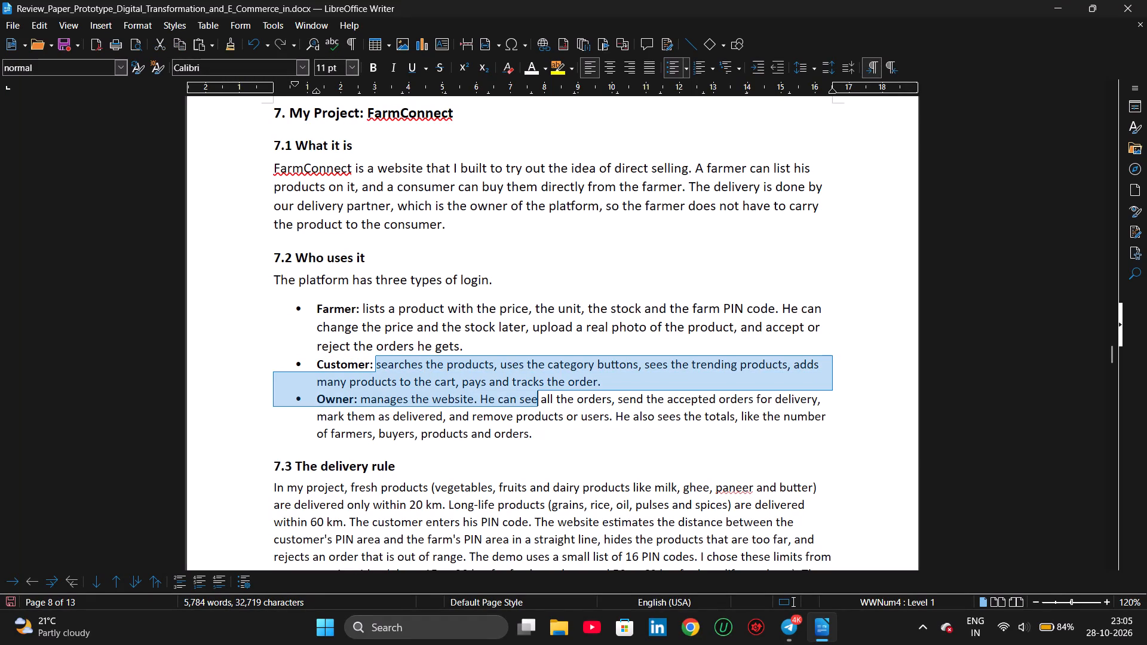
drag(530, 391, 601, 377)
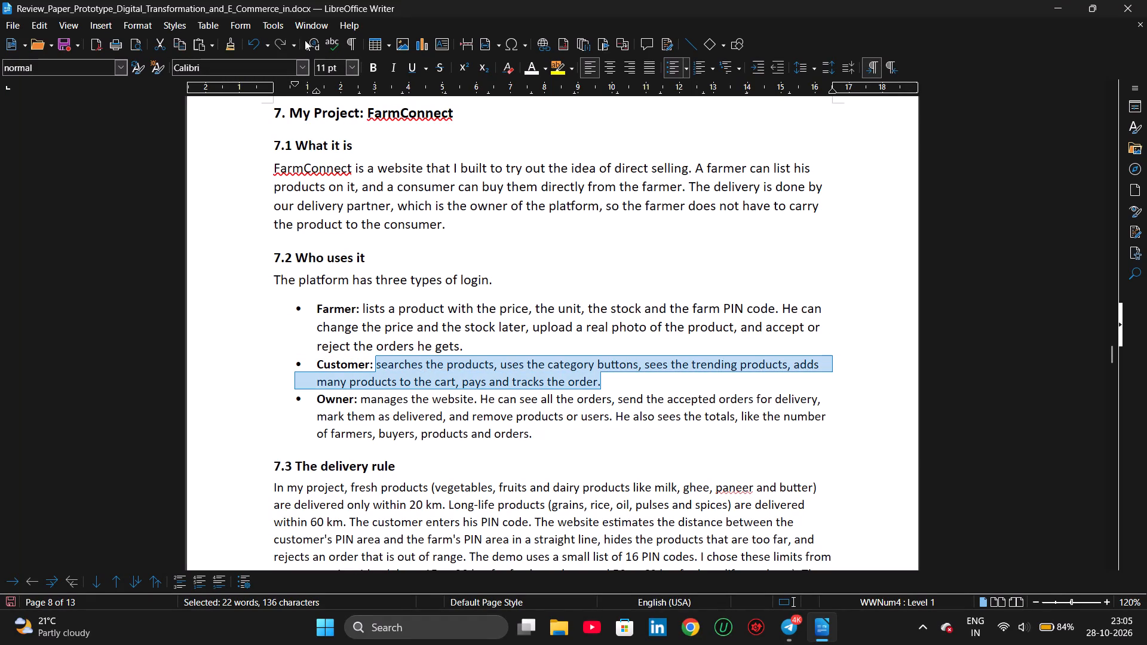
click(354, 63)
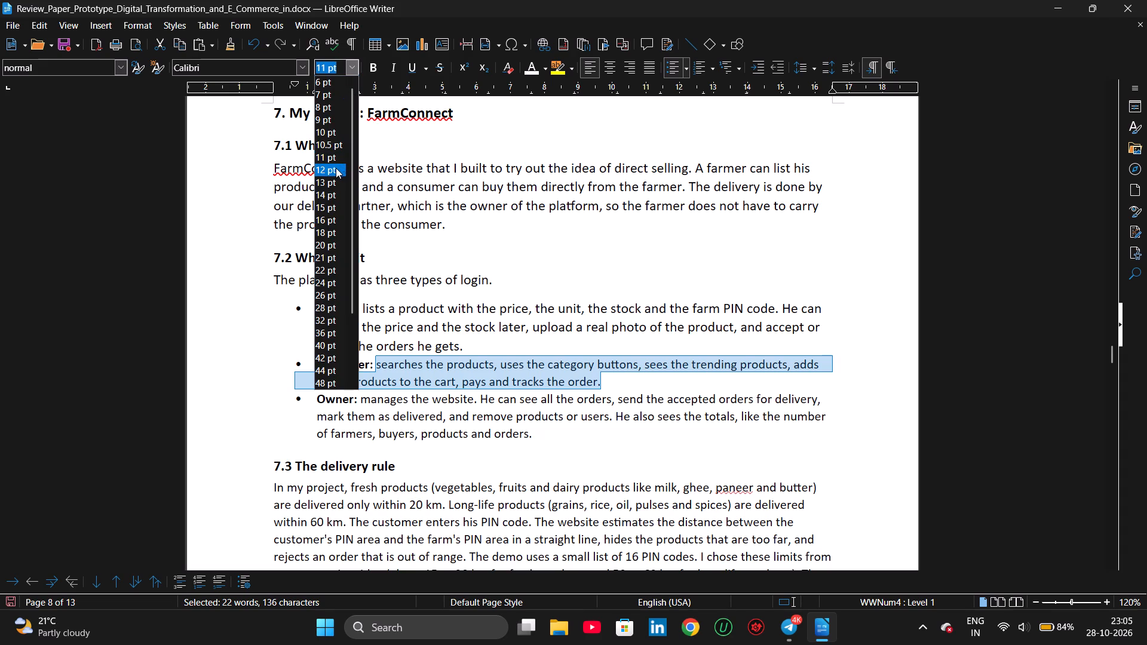
click(336, 168)
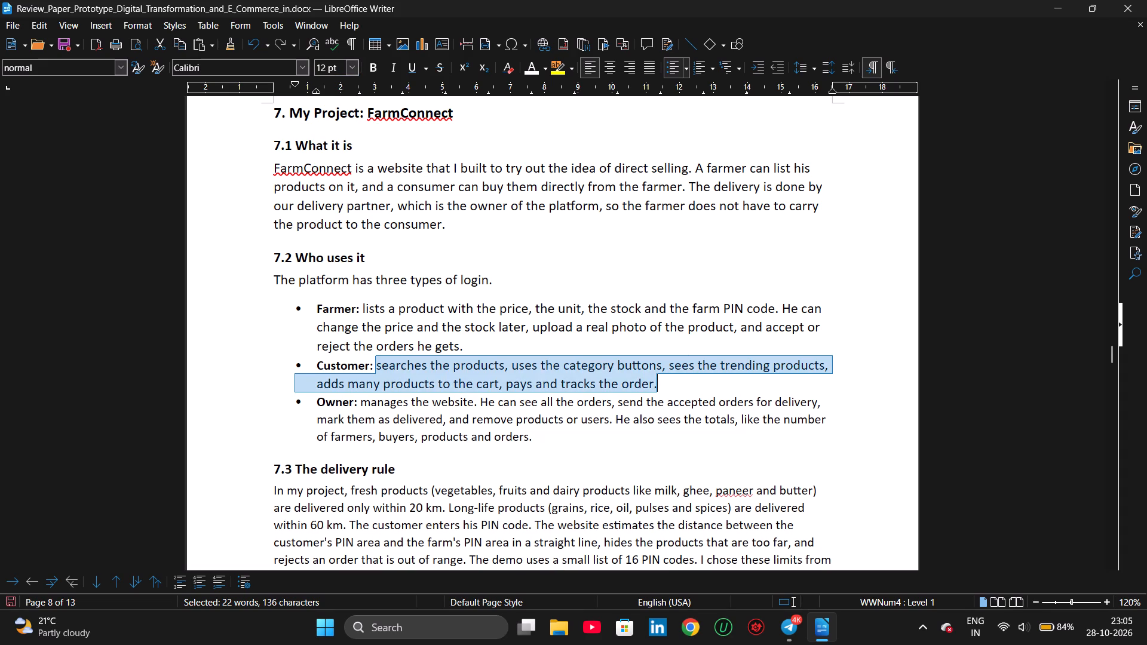
Set the description text after the bold "Owner:" label in the section 7.2 bullet list to 12 pt.
click(358, 403)
drag(358, 403, 528, 448)
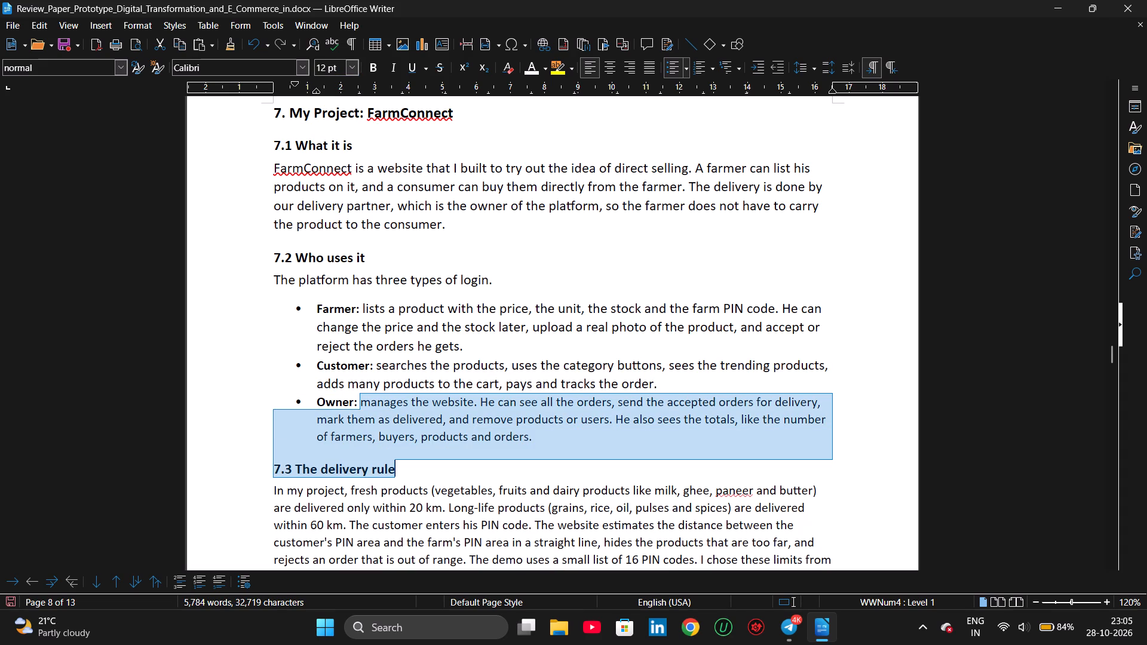
drag(528, 448, 532, 437)
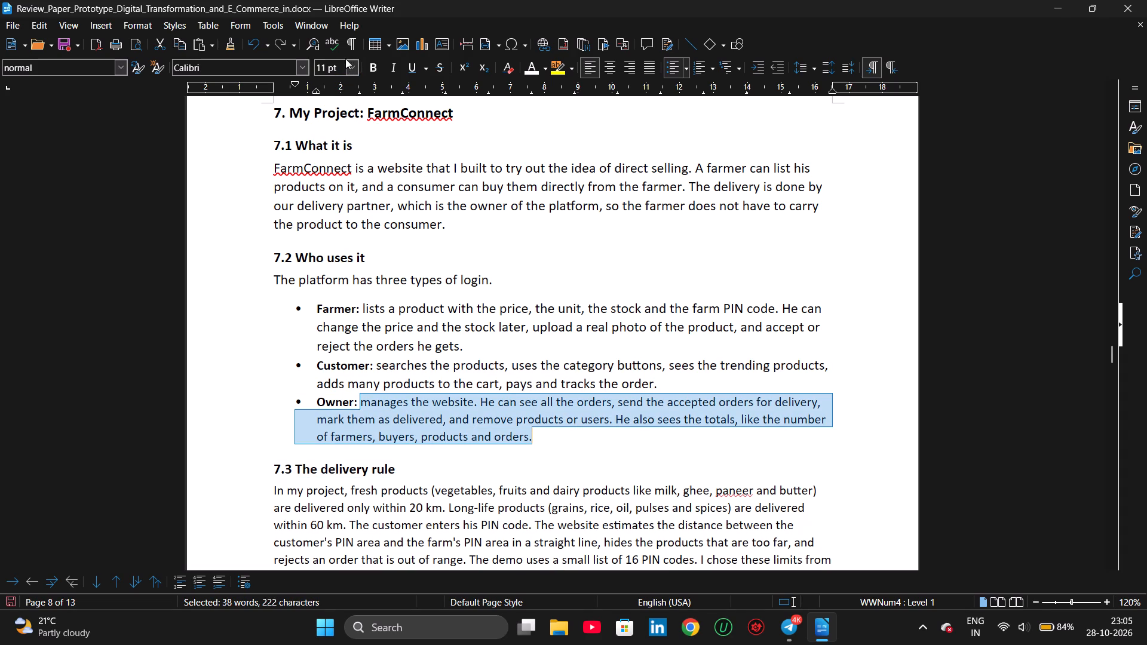
click(346, 70)
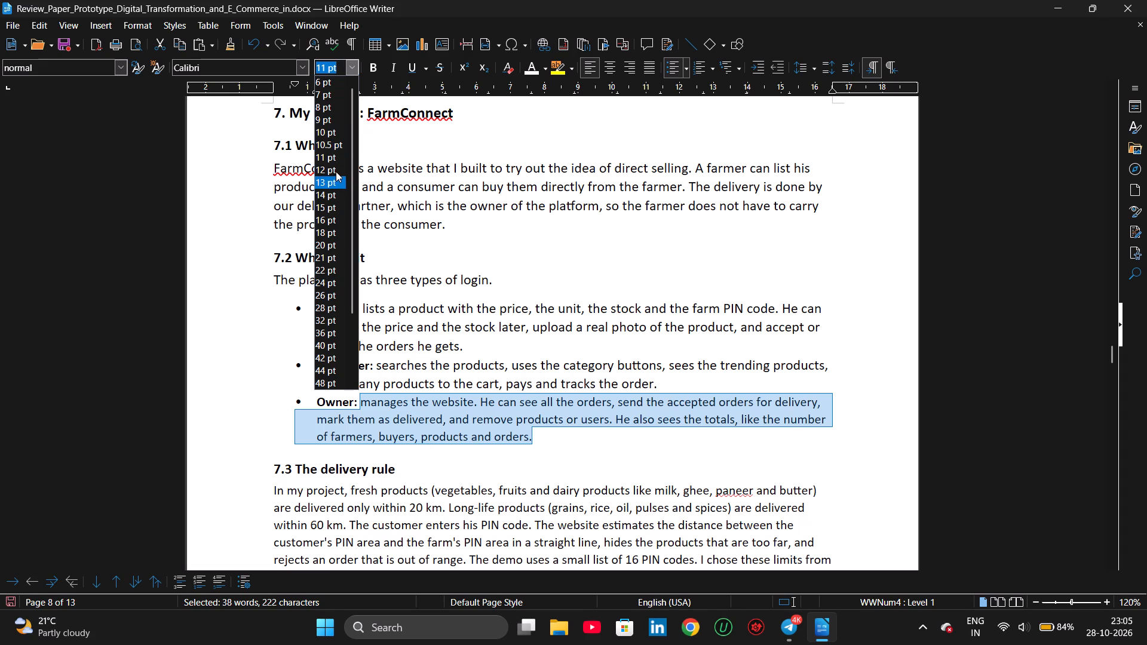
drag(336, 171, 349, 217)
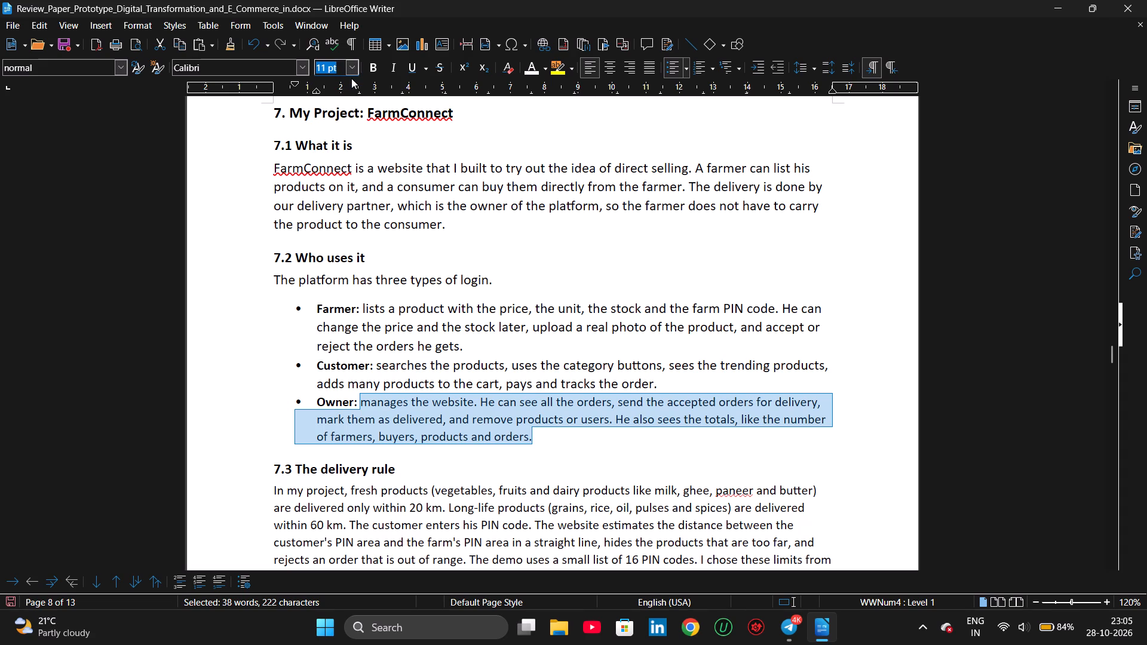
click(357, 63)
click(336, 170)
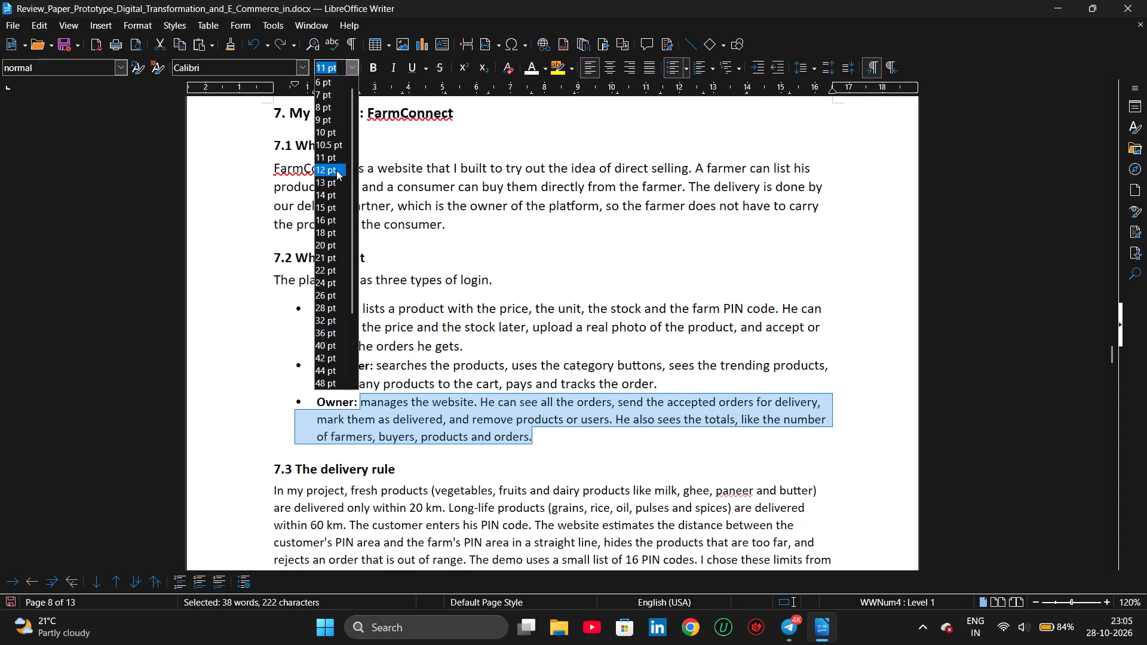
Set the body paragraph under heading "7.3 The delivery rule" to 12 pt.
scroll(341, 214, down, 7)
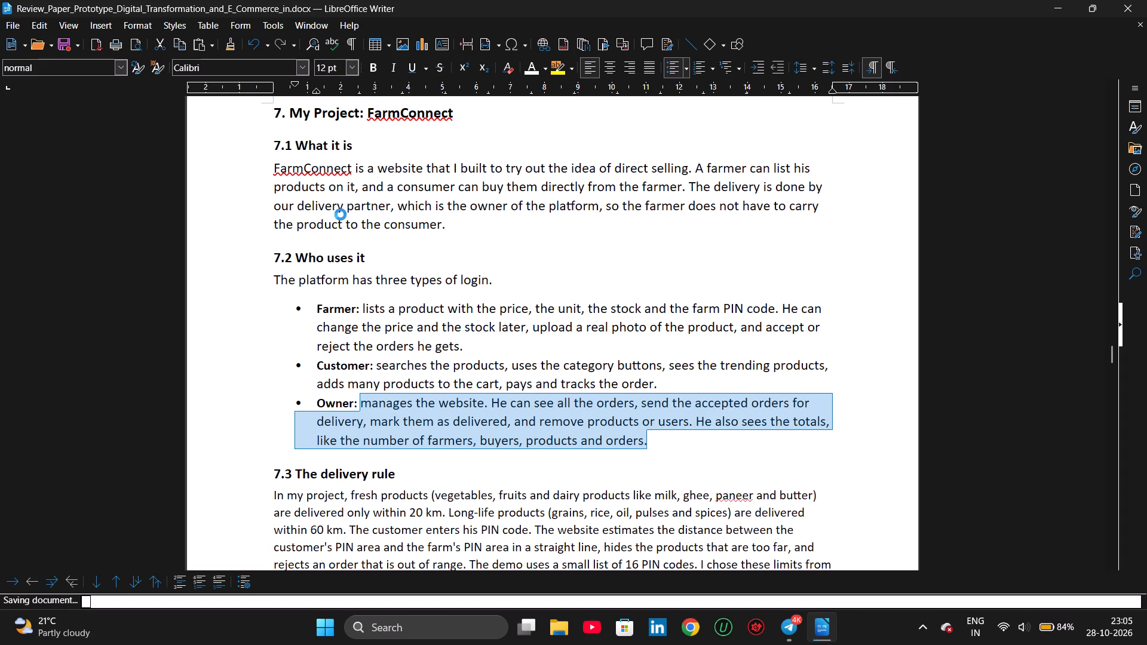
scroll(455, 259, down, 1)
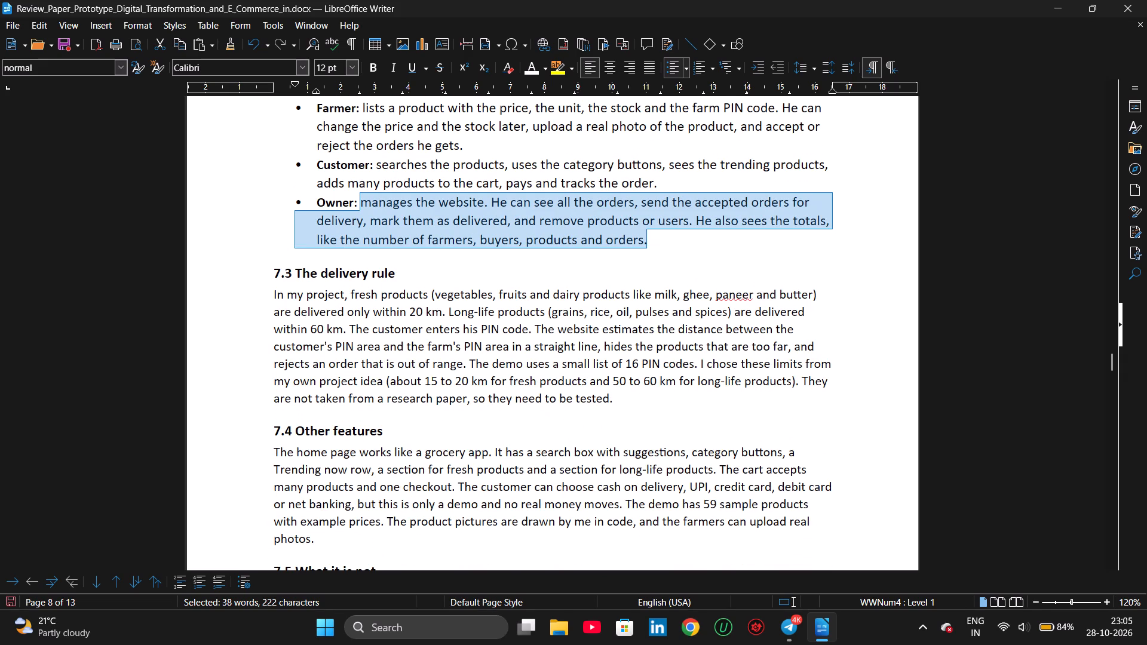
click(274, 293)
drag(274, 293, 632, 393)
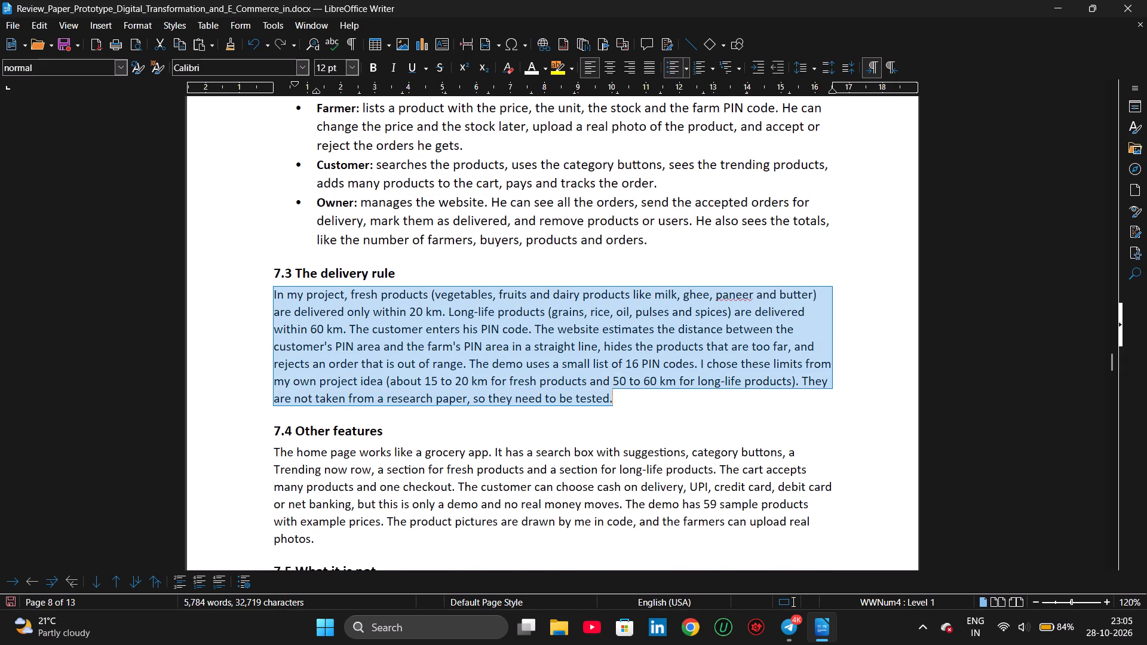
drag(632, 393, 632, 394)
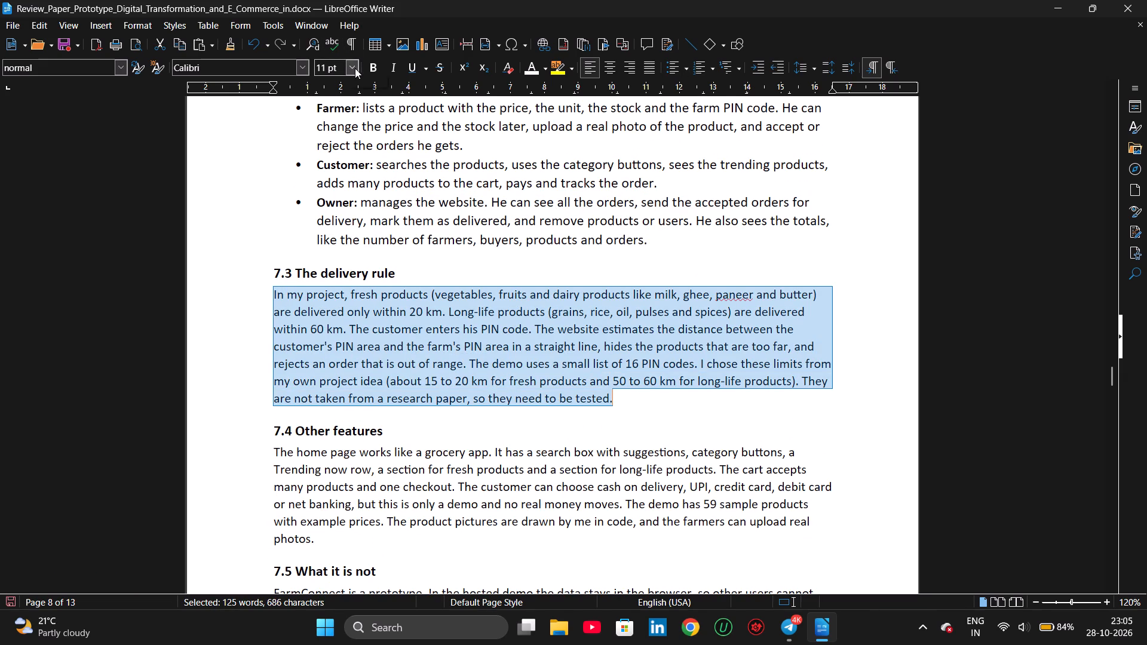
click(355, 68)
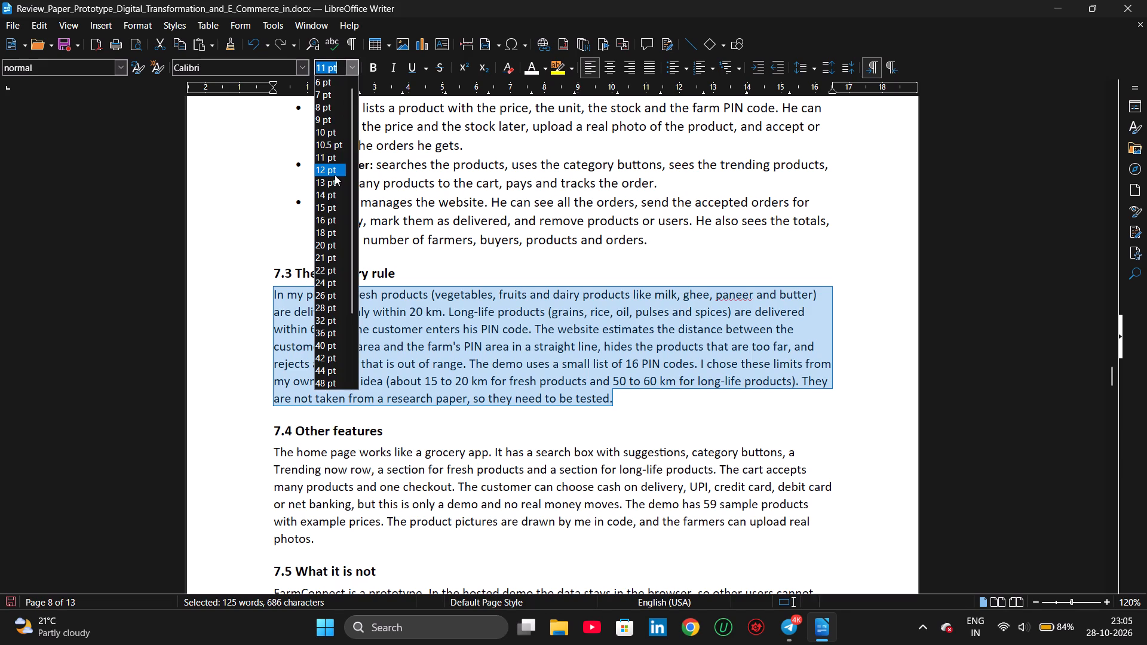
click(335, 175)
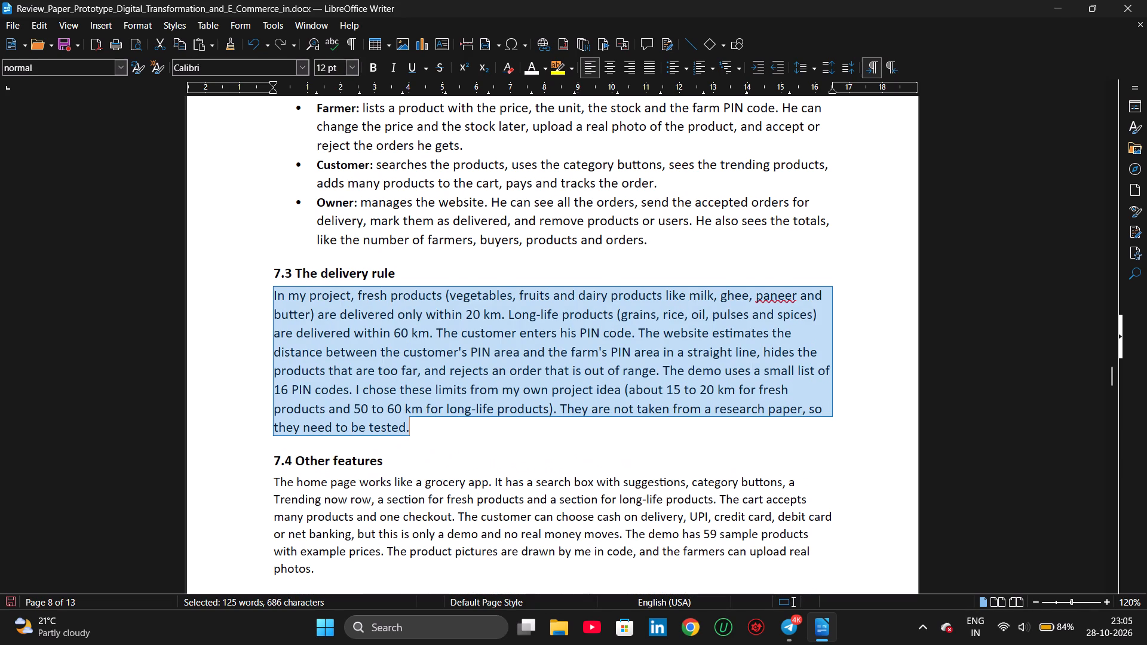
Set the body paragraph under heading "7.4 Other features" to 12 pt.
drag(273, 483, 329, 575)
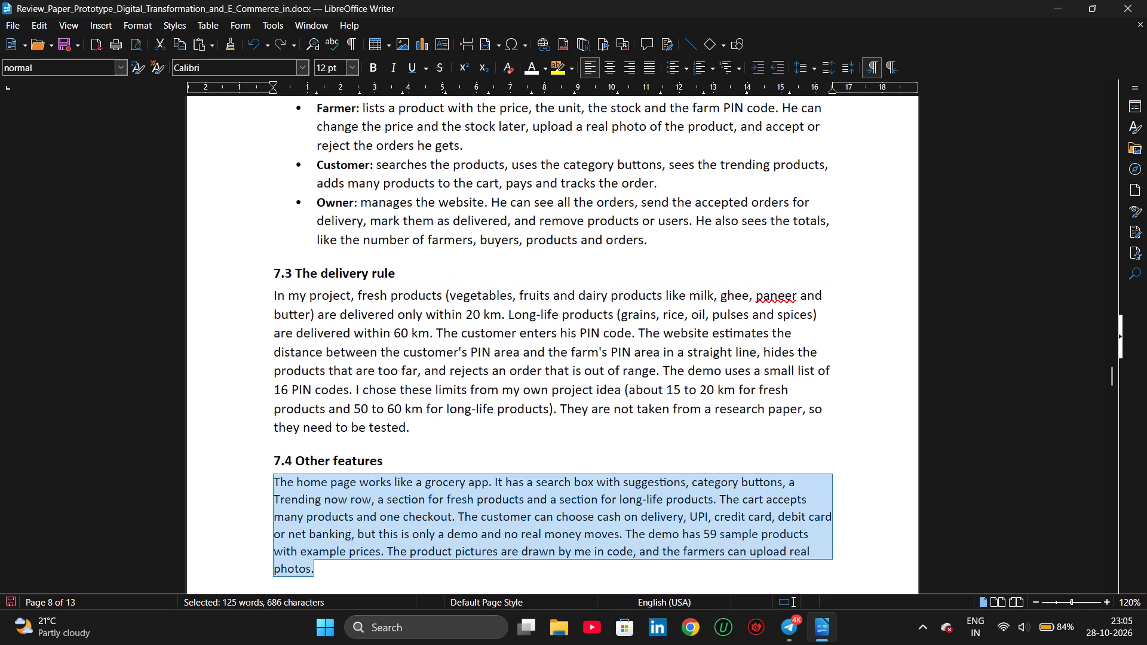
click(351, 67)
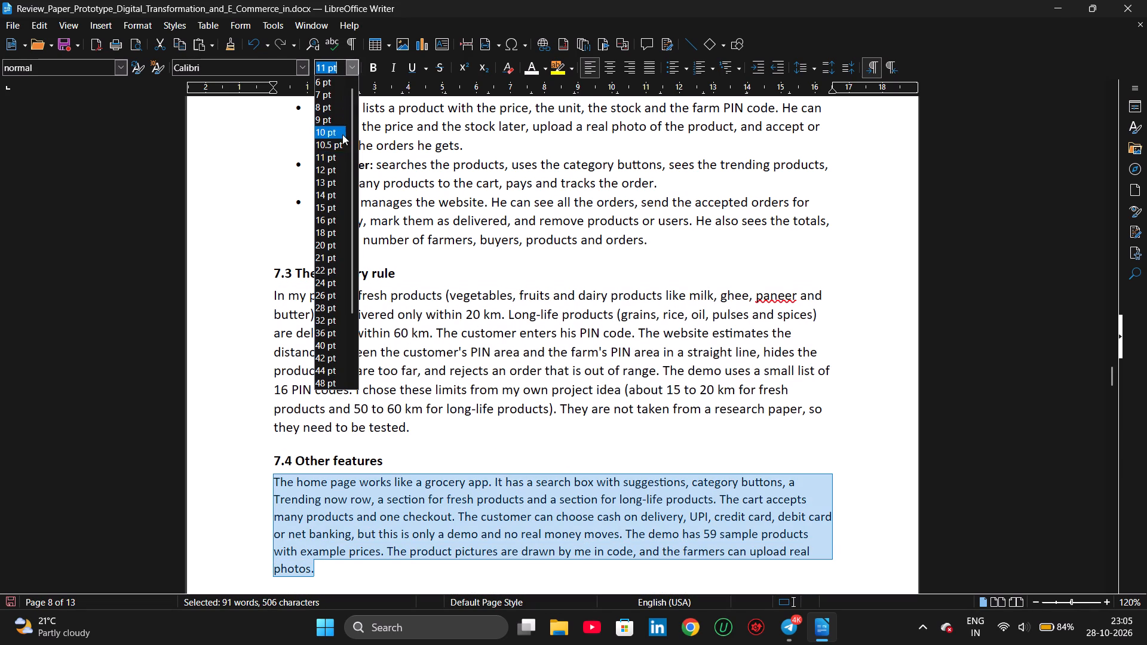
click(332, 168)
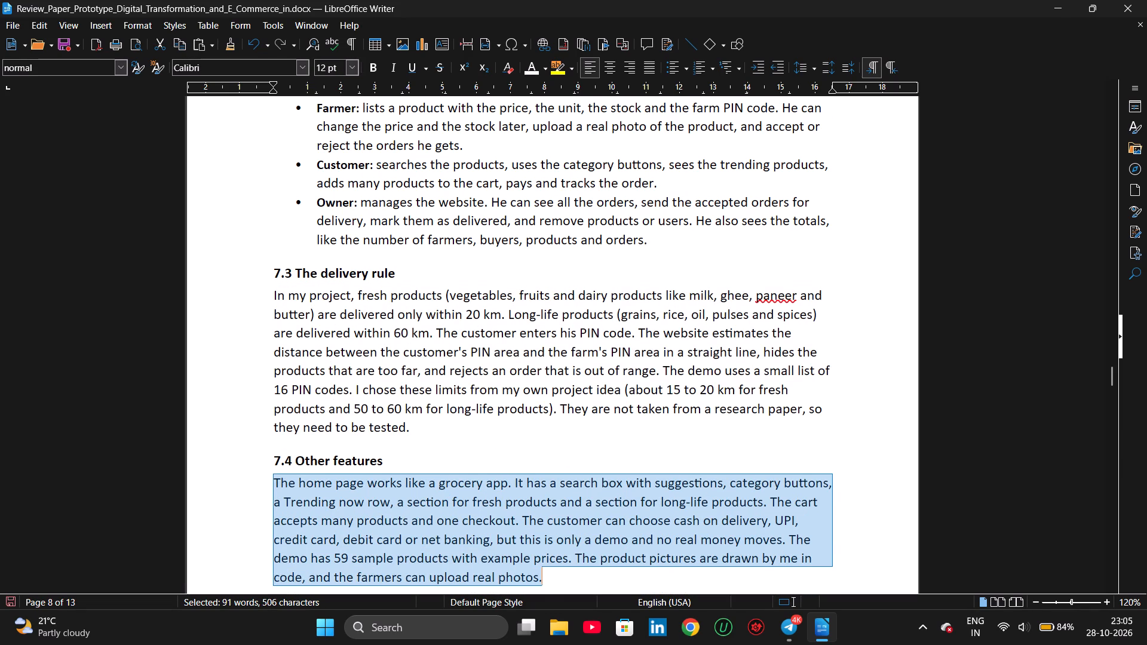
Set the whole body paragraph under heading "7.5 What it is not", including its continuation on the following page, to 12 pt.
scroll(366, 189, down, 2)
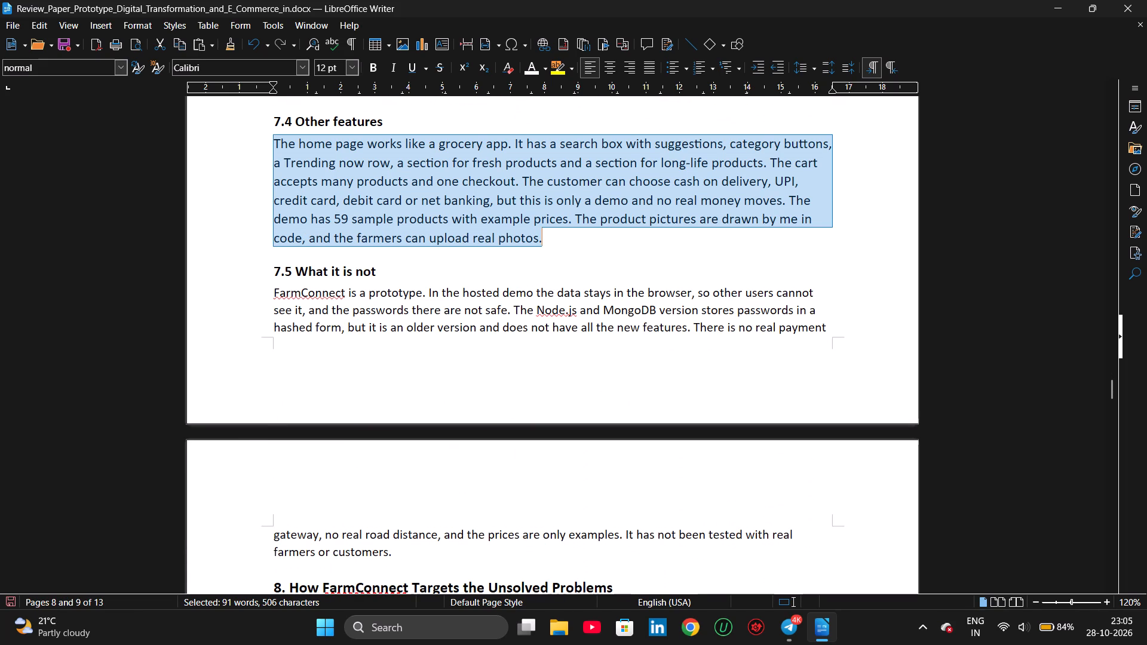
drag(274, 294, 390, 533)
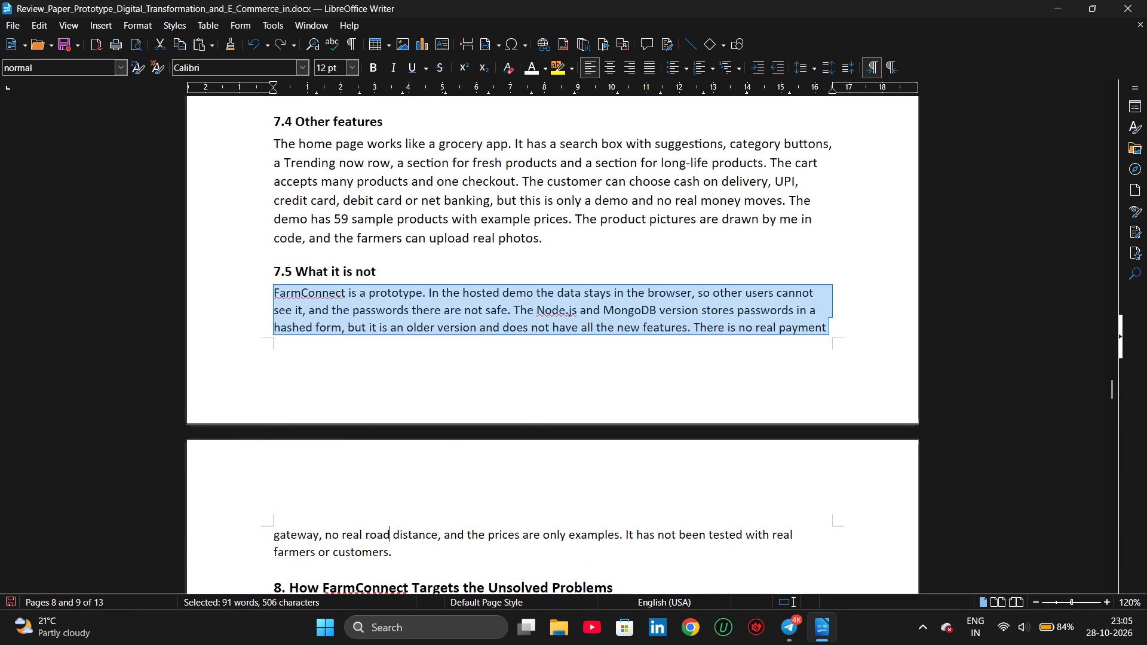
drag(390, 533, 404, 541)
click(352, 70)
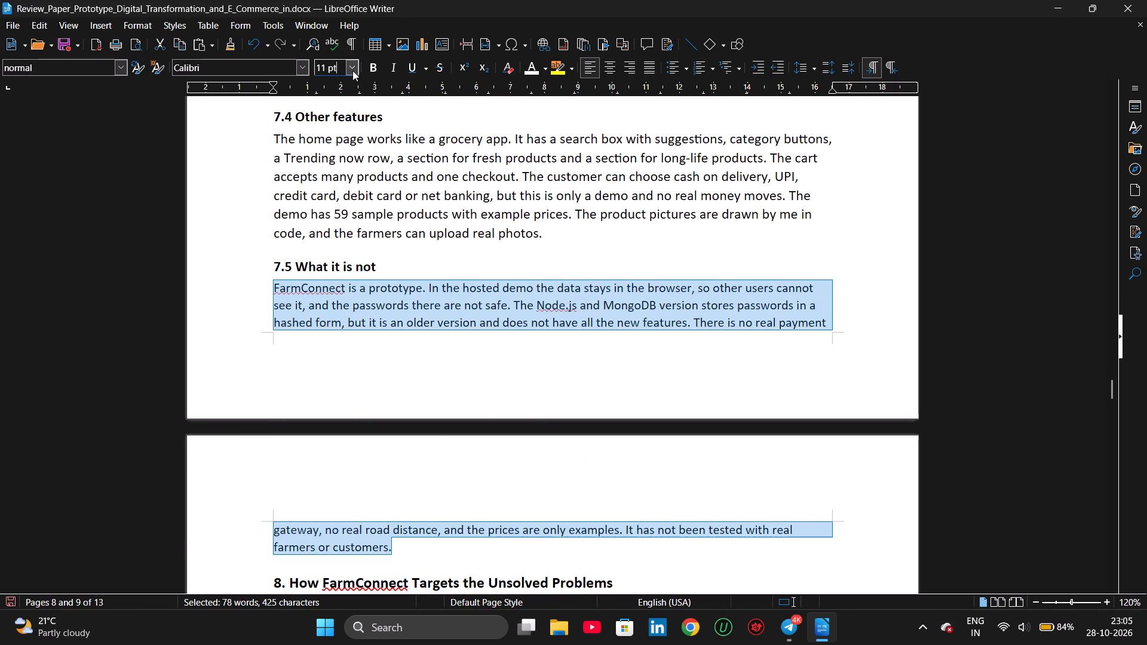
click(330, 167)
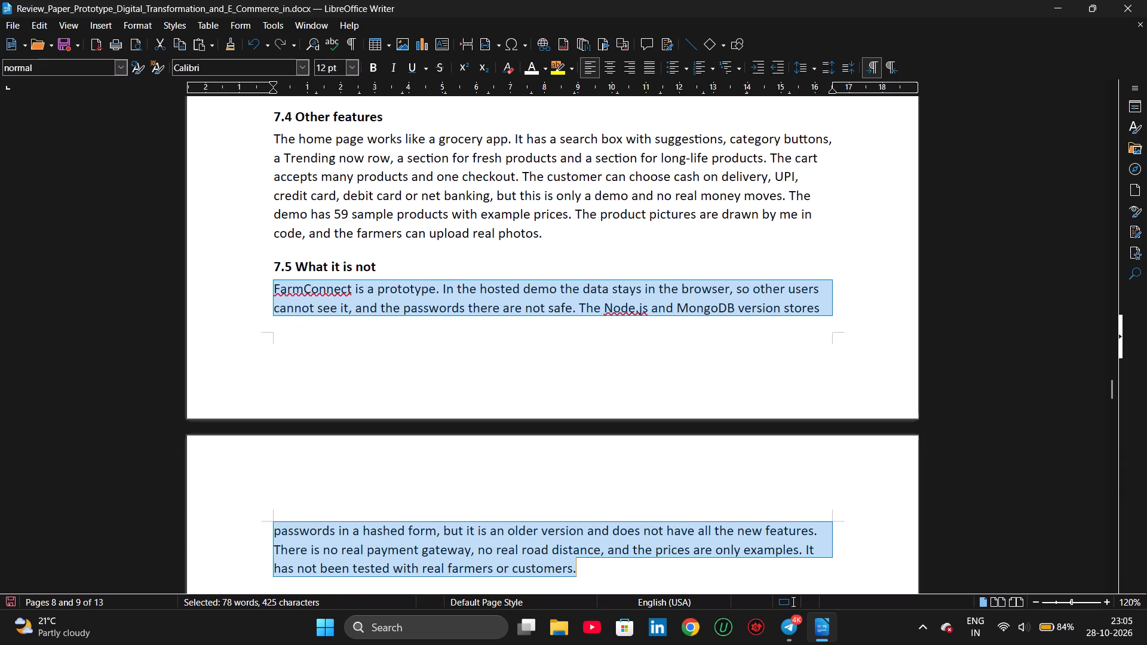
Insert one empty paragraph after the section 7.4 body text so heading "7.5 What it is not" starts on the following page.
click(548, 242)
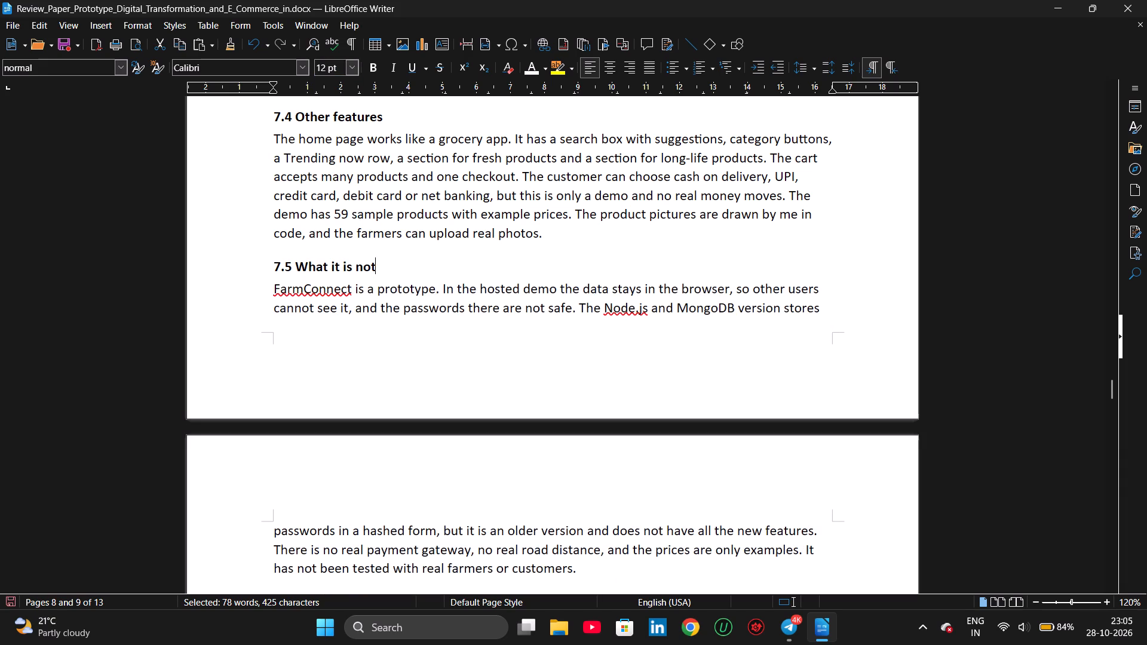
click(553, 234)
key(Return)
key(Return)
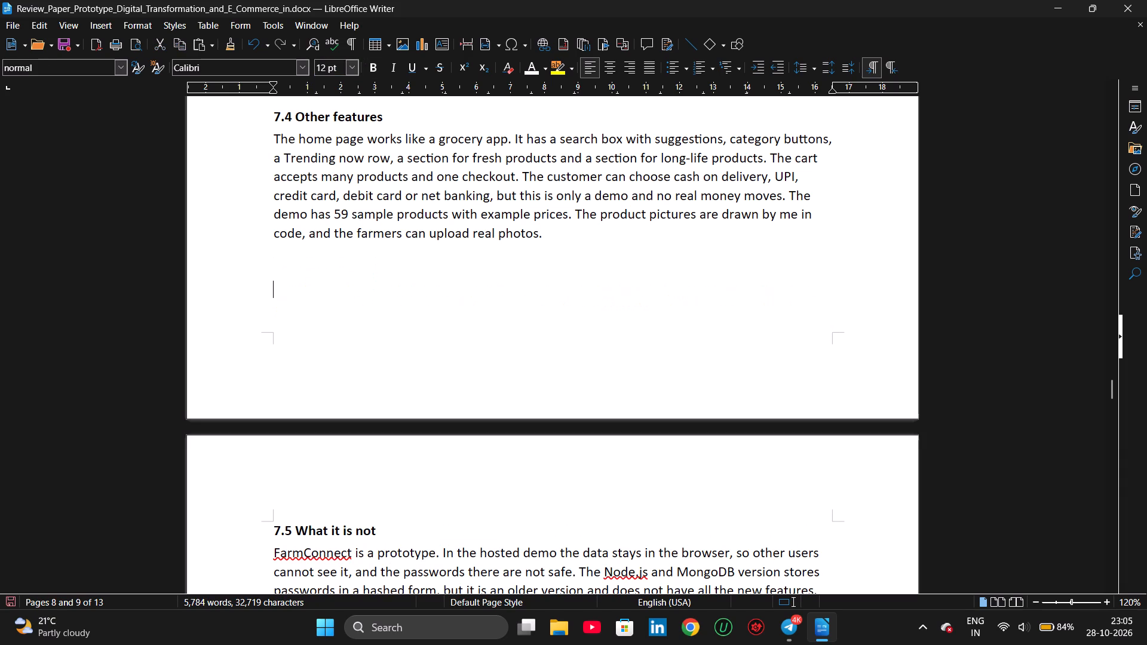
key(BackSpace)
key(BackSpace)
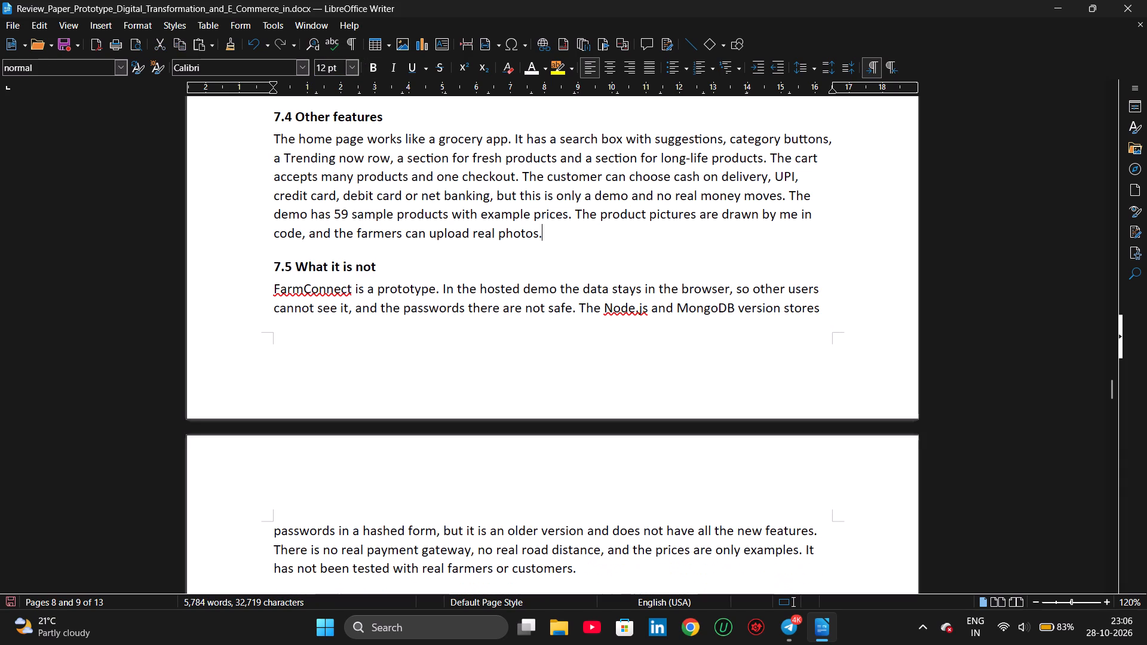
key(Return)
Set the introductory paragraph under heading "8. How FarmConnect Targets the Unsolved Problems" to 12 pt.
scroll(636, 365, down, 1)
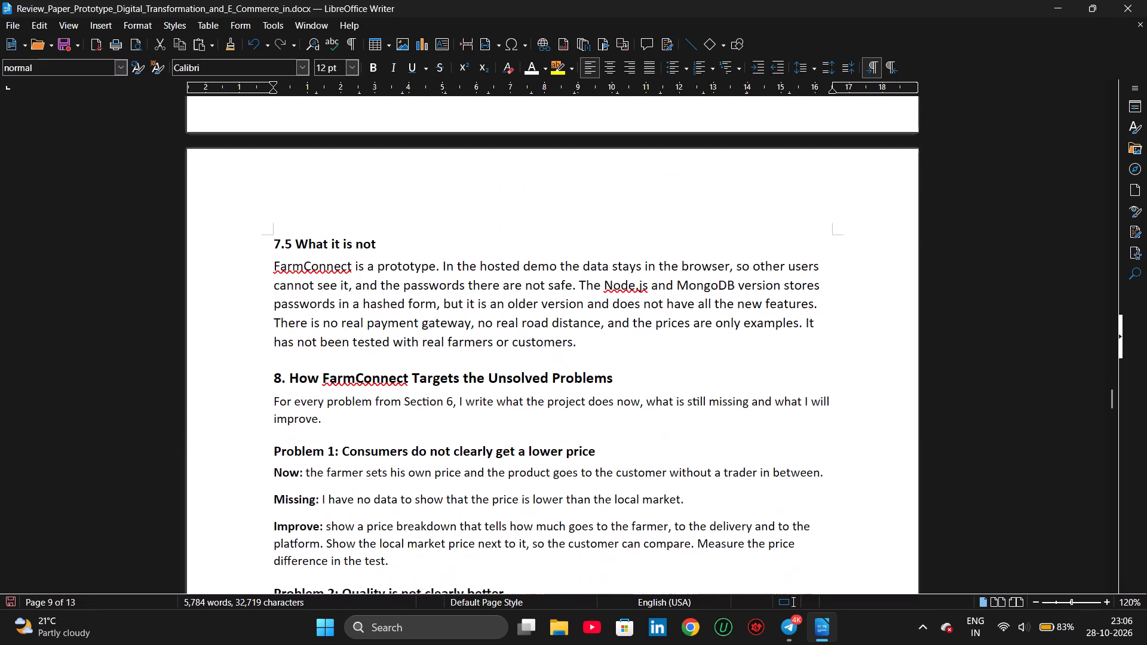
scroll(636, 365, down, 2)
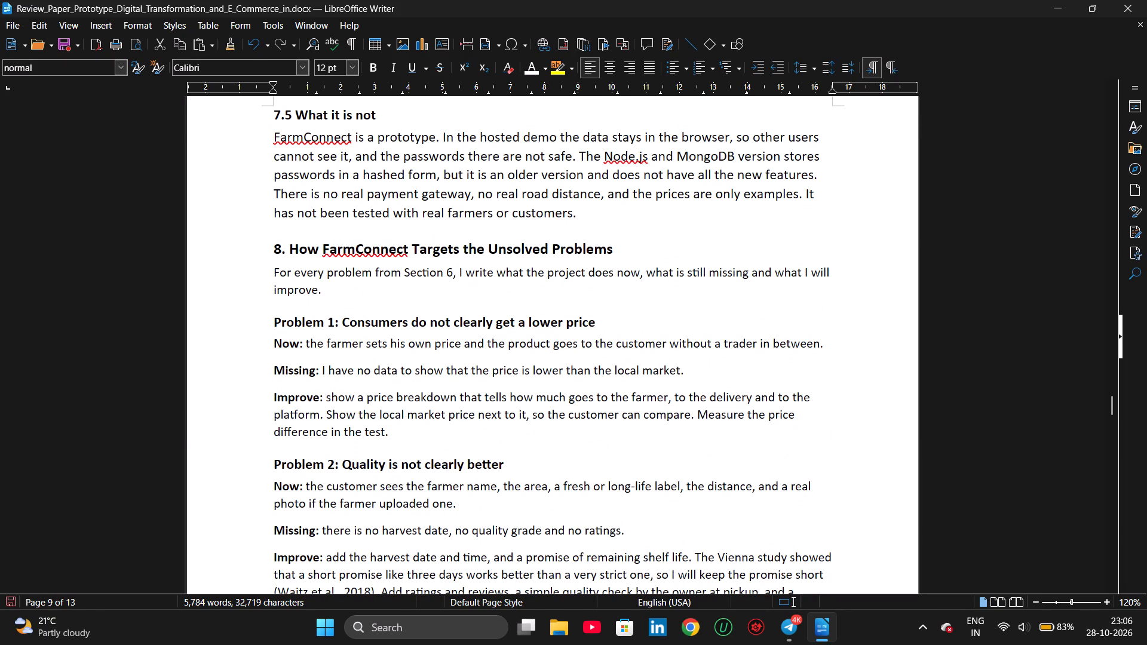
drag(274, 269, 324, 295)
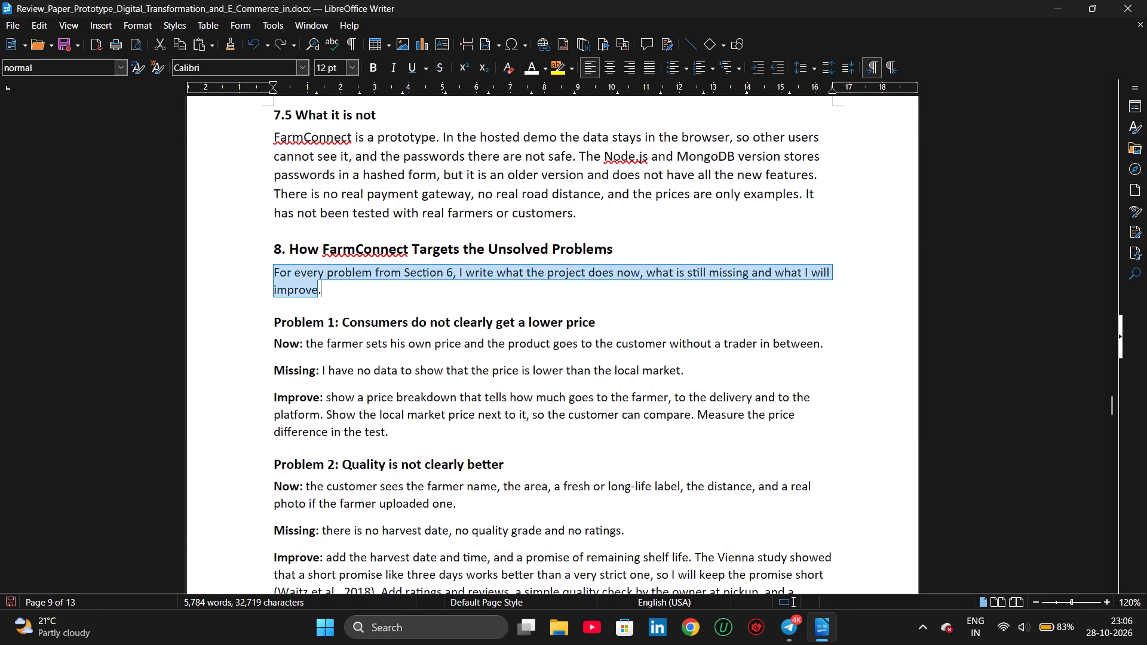
click(346, 67)
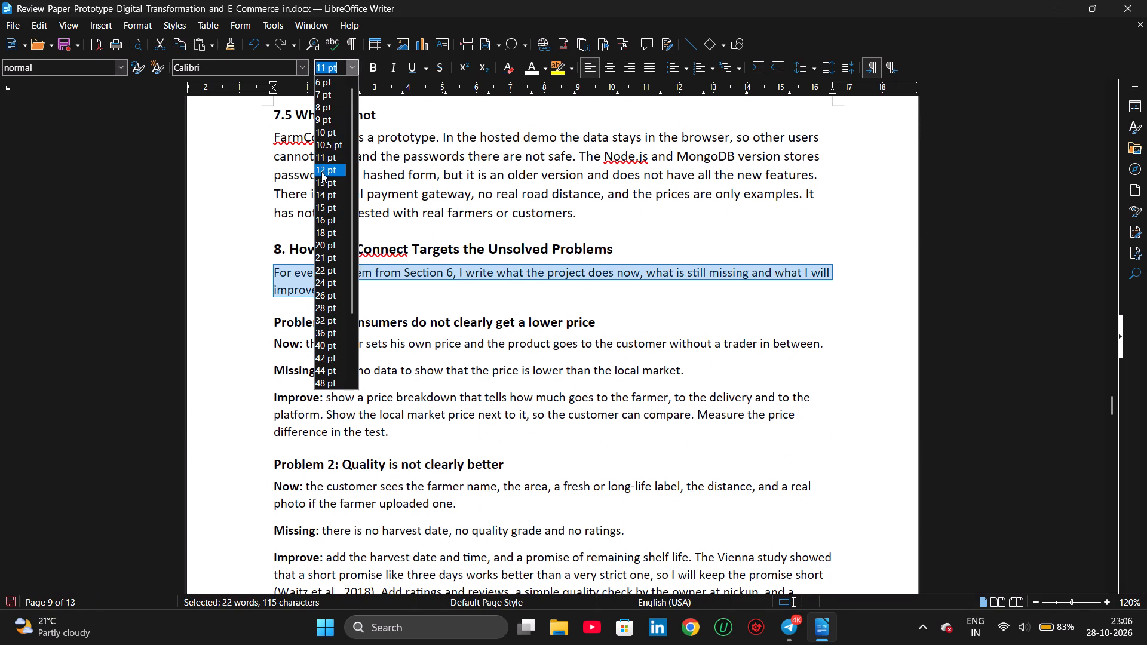
click(321, 172)
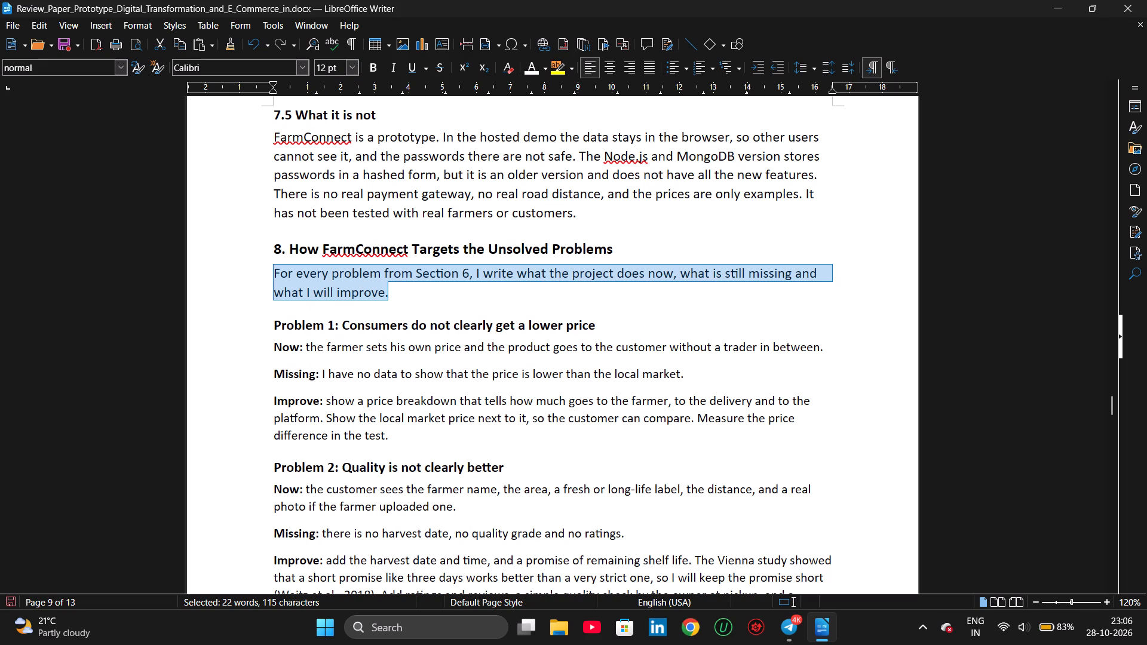
Set the text after the bold "Now:" label under Problem 1 to 12 pt.
click(300, 351)
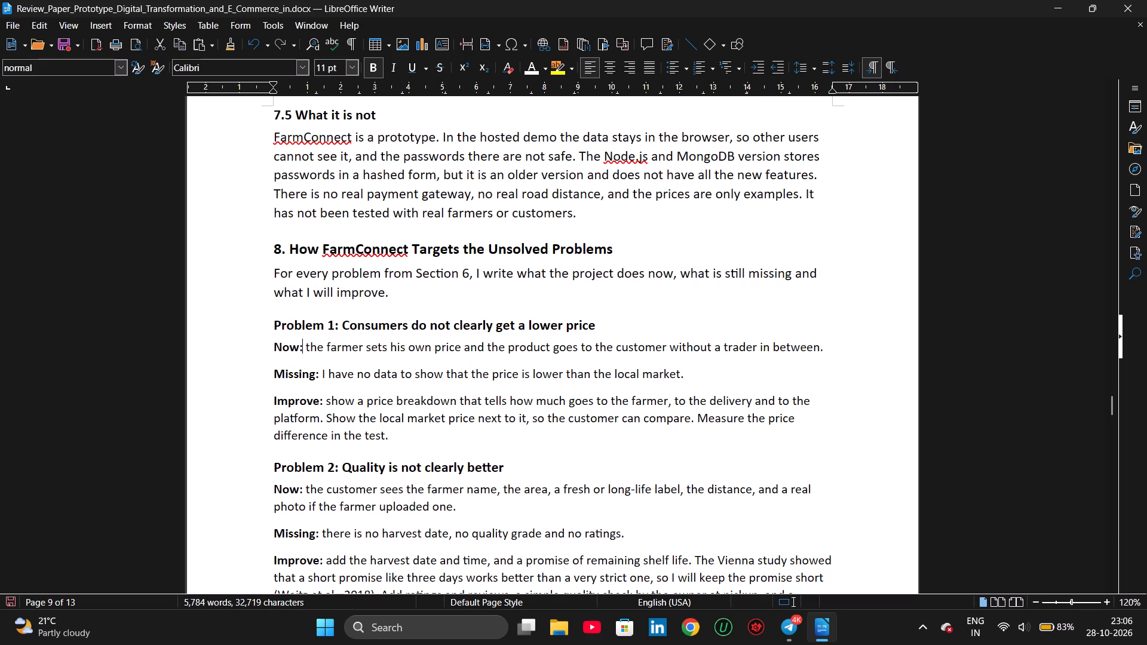
click(305, 349)
drag(305, 349, 759, 344)
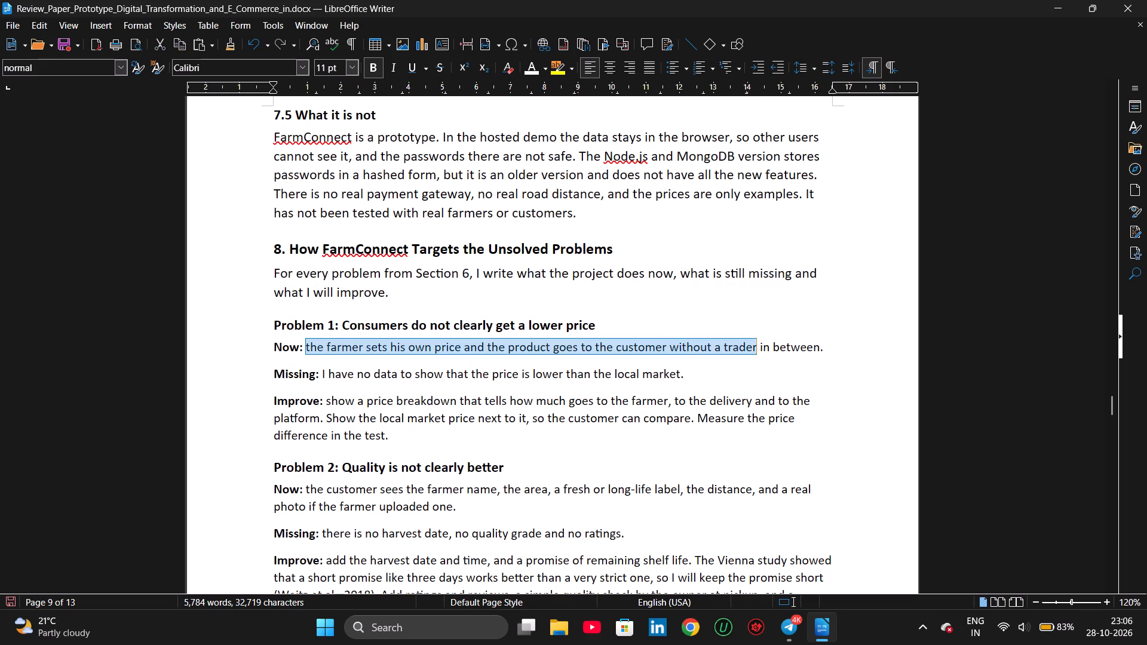
drag(759, 344, 786, 345)
scroll(748, 333, left, 1)
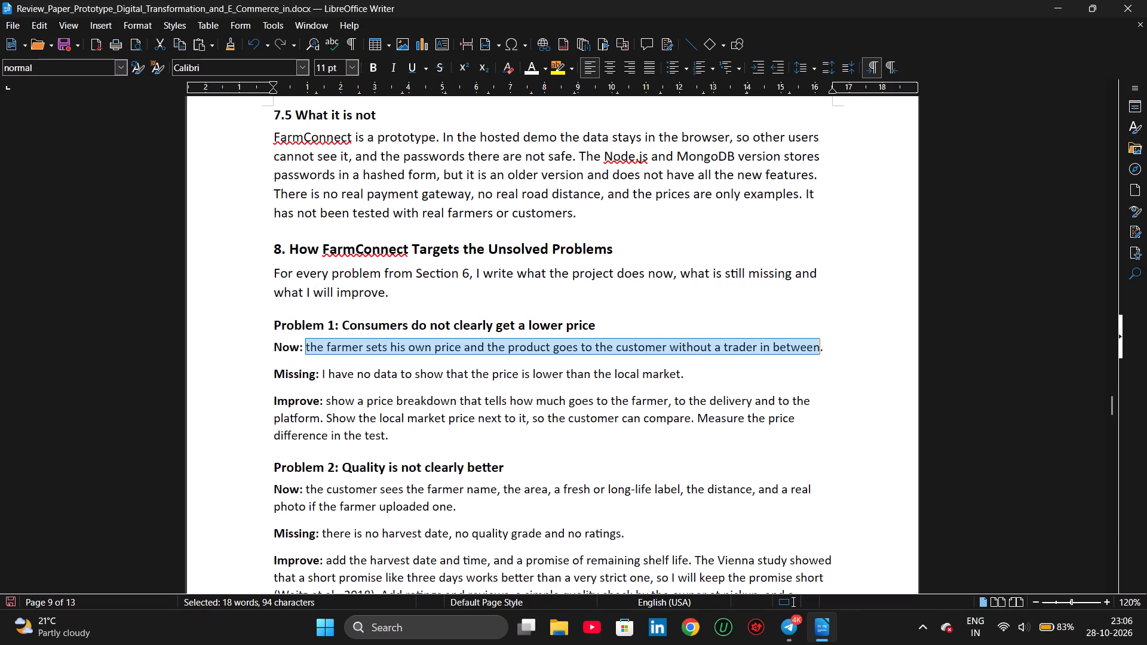
scroll(449, 154, left, 1)
click(349, 69)
scroll(327, 150, up, 1)
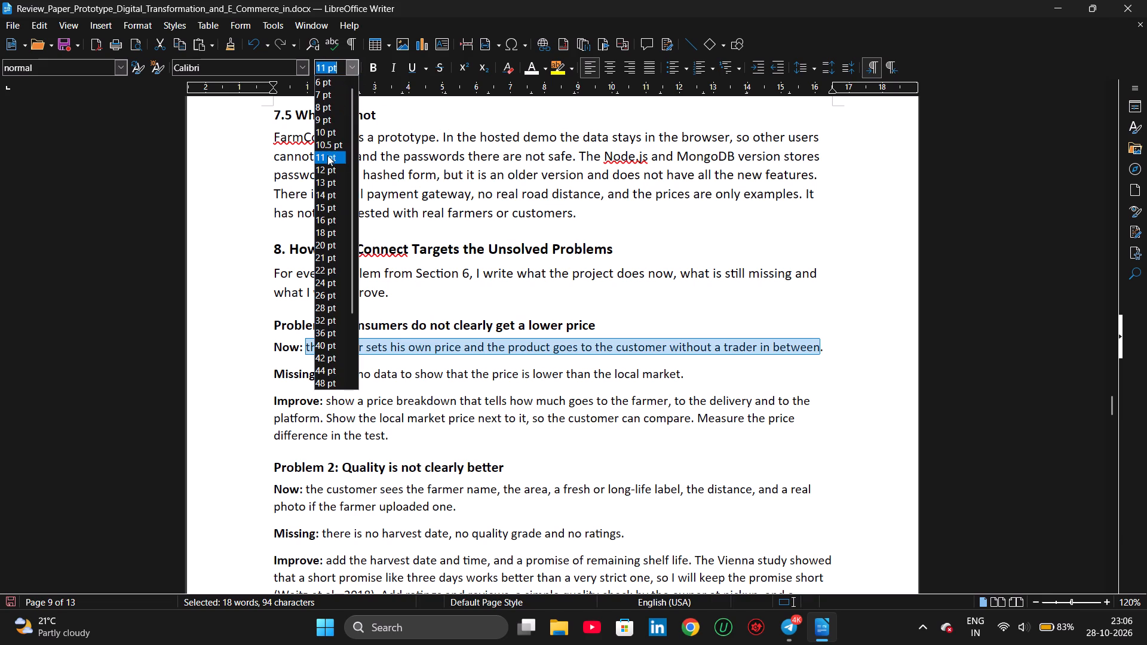
scroll(327, 155, up, 1)
click(329, 167)
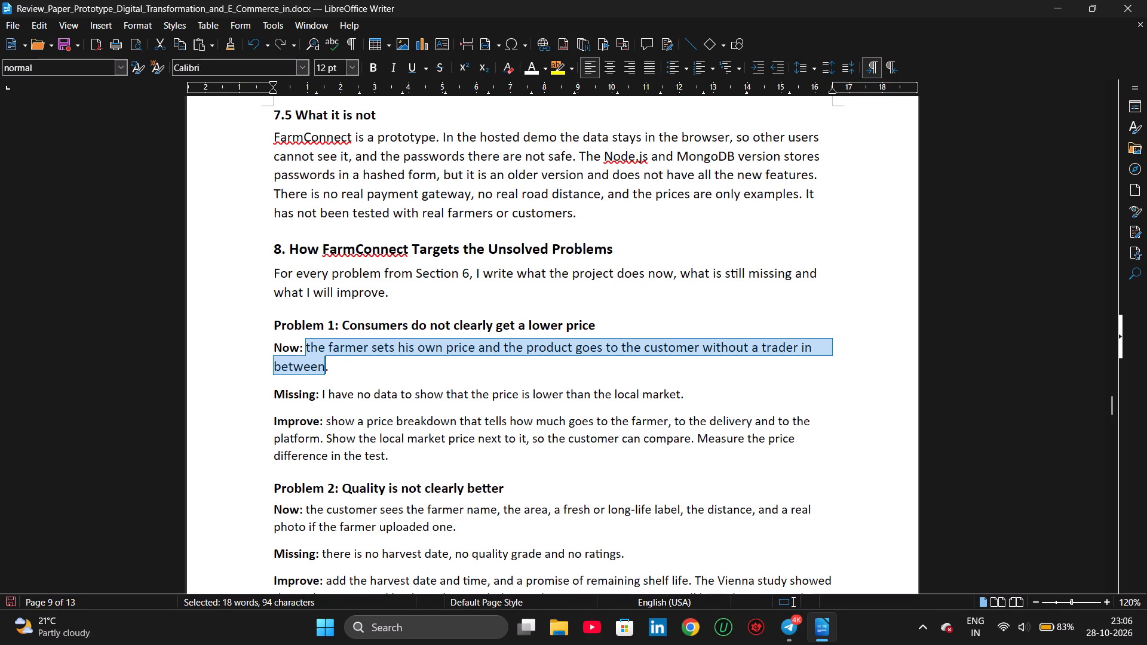
click(329, 167)
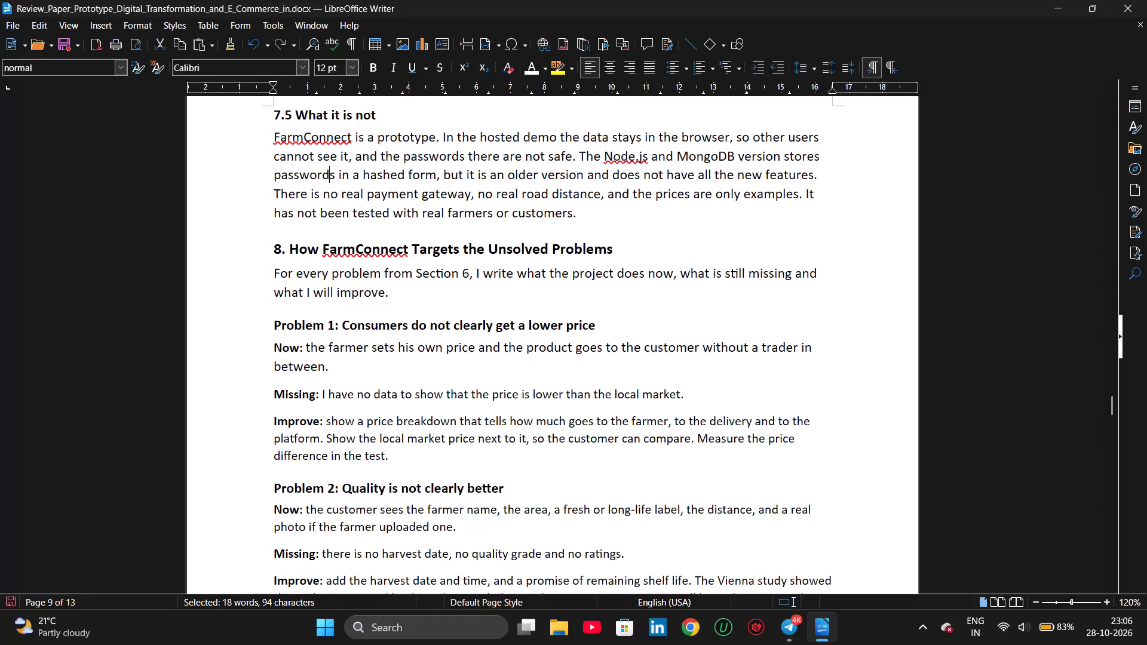
Set the texts after the bold "Missing:" and "Improve:" labels under Problem 1 to 12 pt.
drag(320, 393, 686, 382)
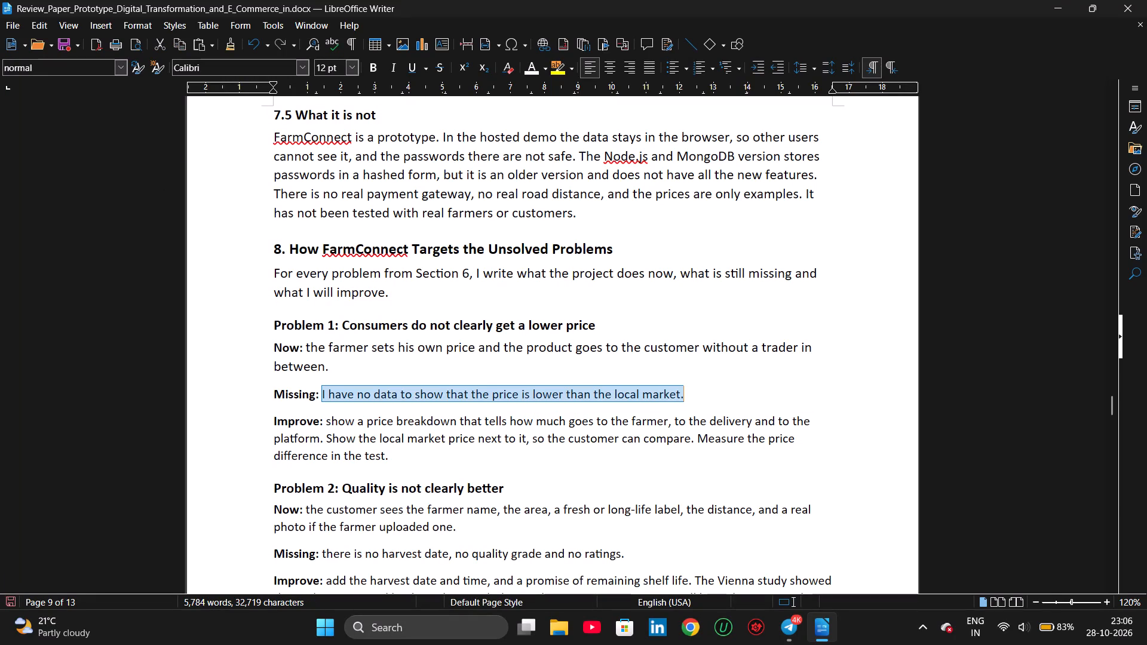
click(352, 66)
click(327, 172)
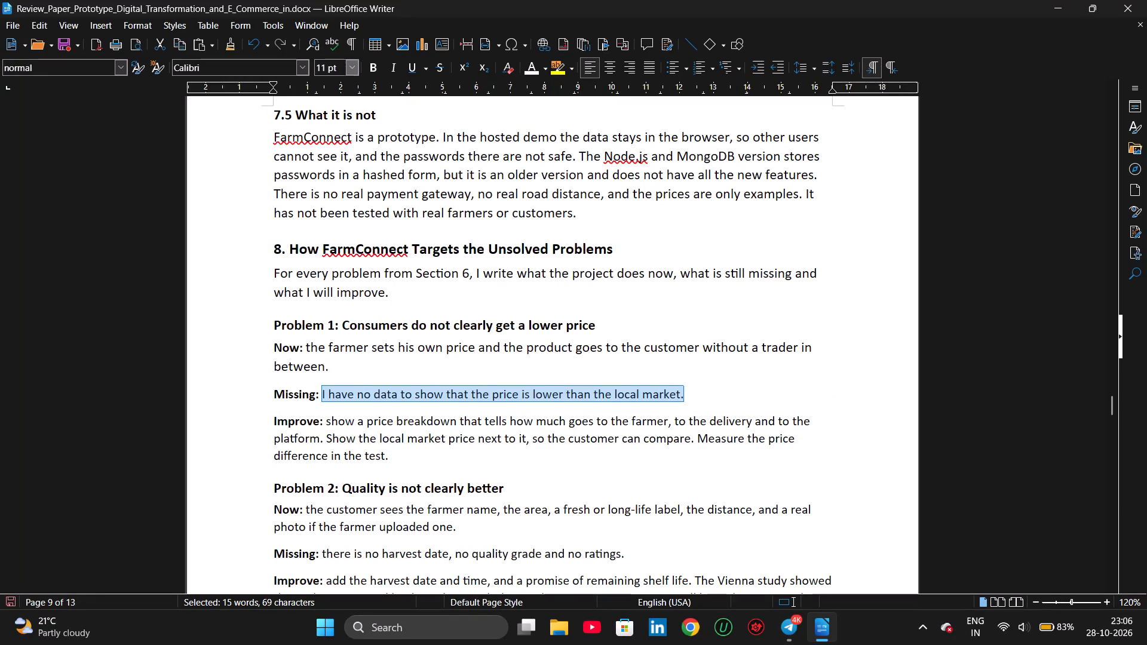
click(323, 424)
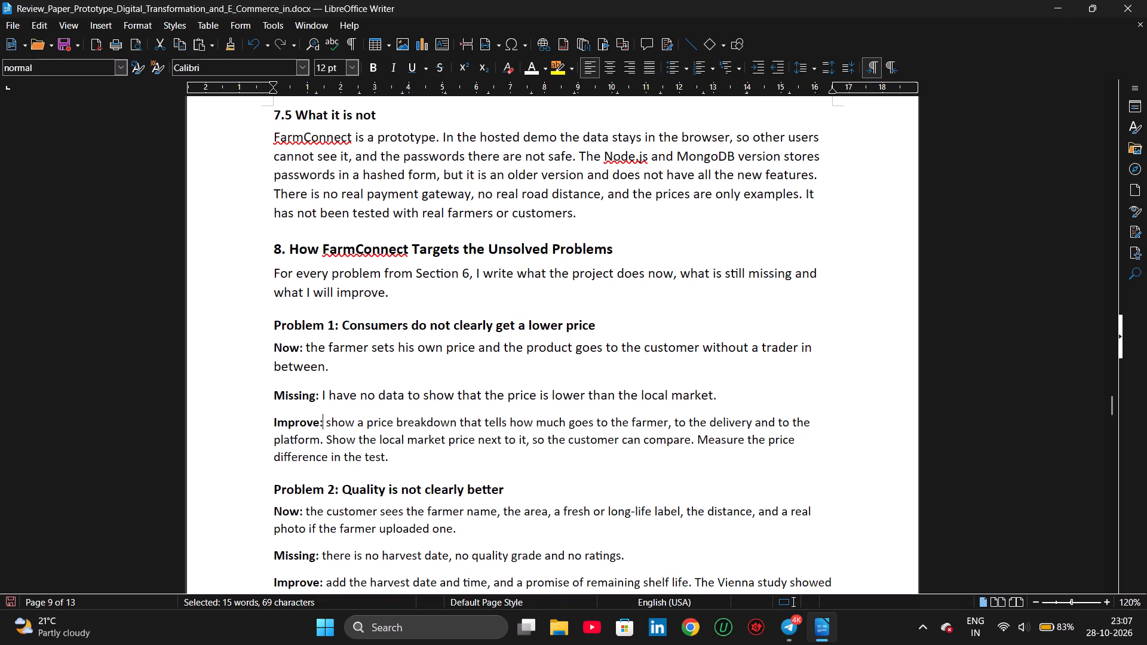
drag(323, 424, 401, 463)
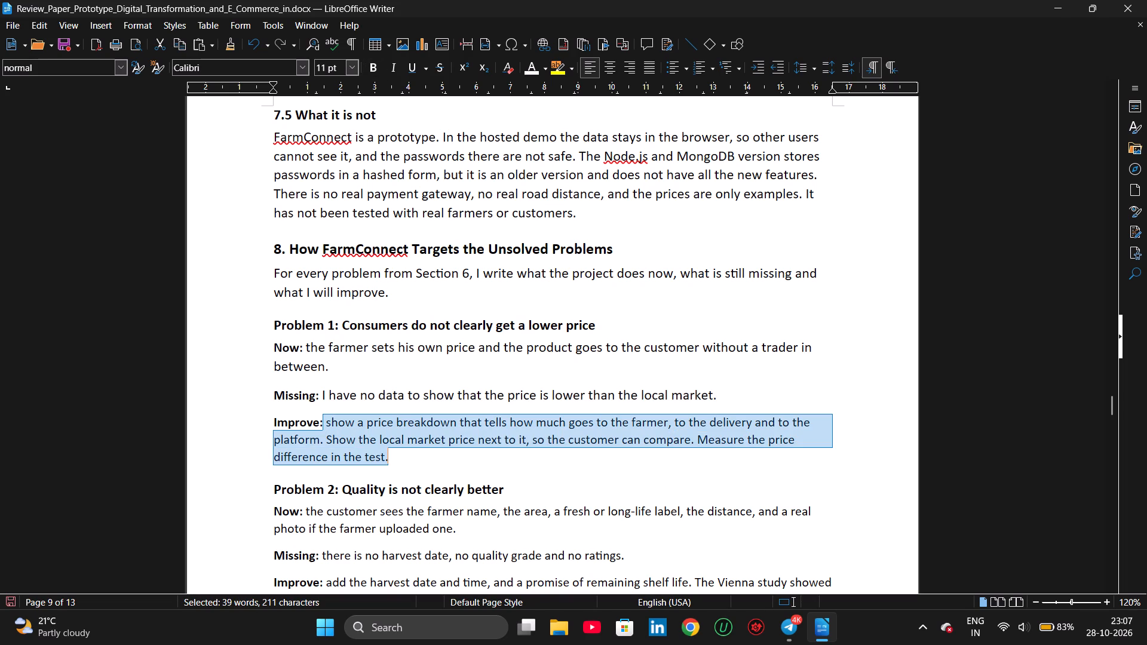
click(351, 70)
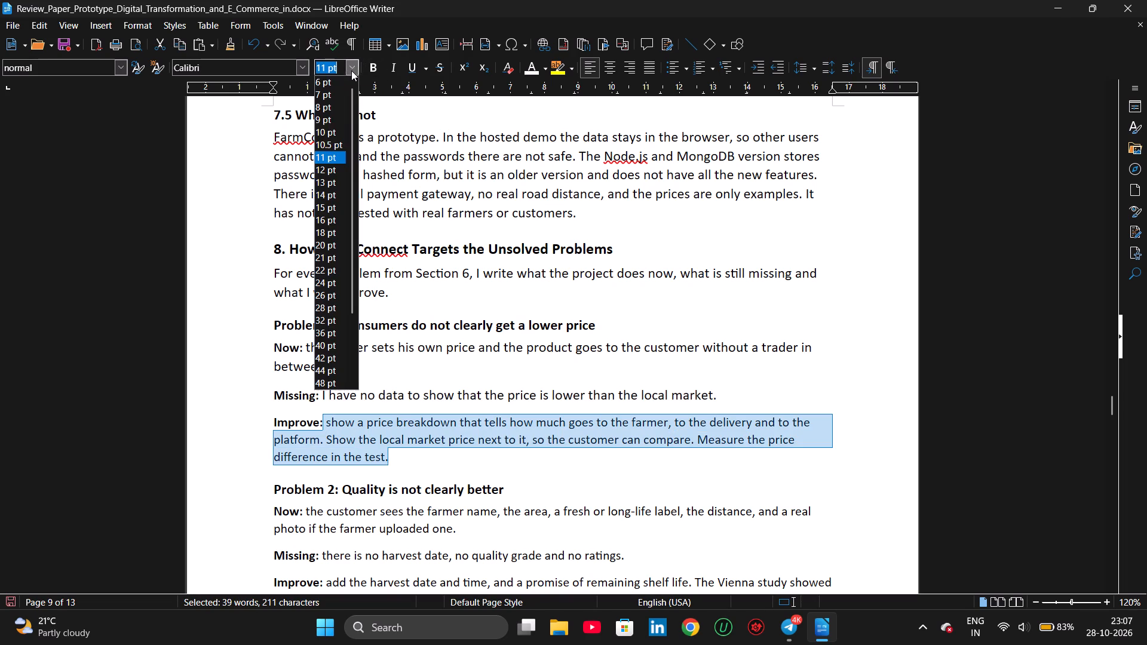
click(325, 169)
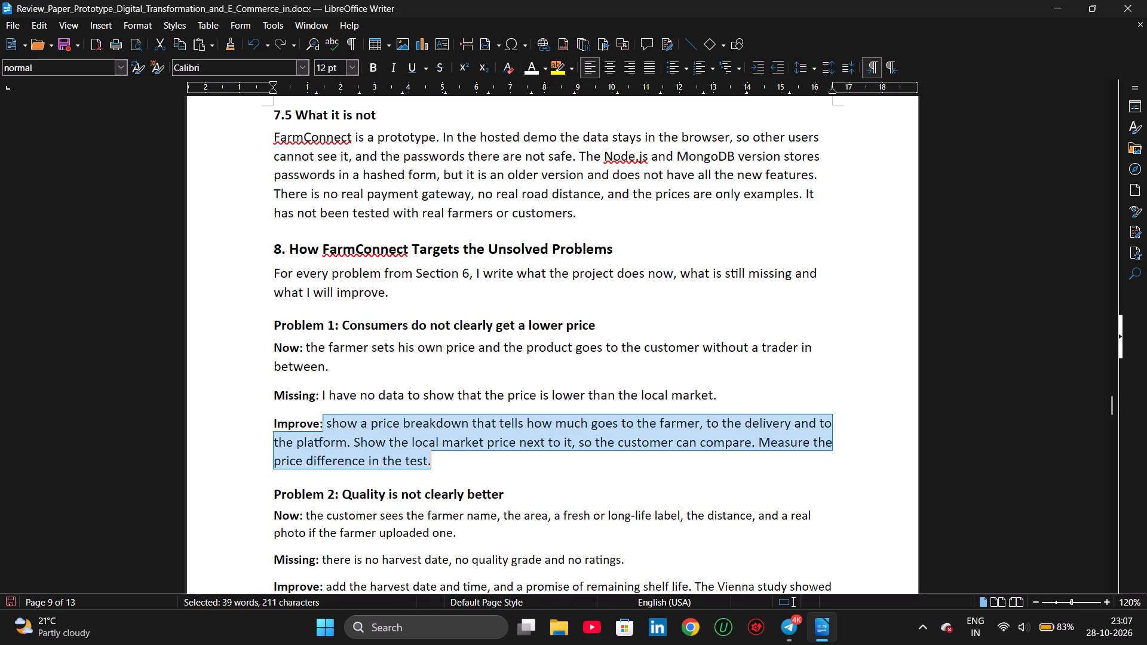
Set the text after the bold "Now:" label under "Problem 2: Quality is not clearly better" to 12 pt.
scroll(321, 277, down, 1)
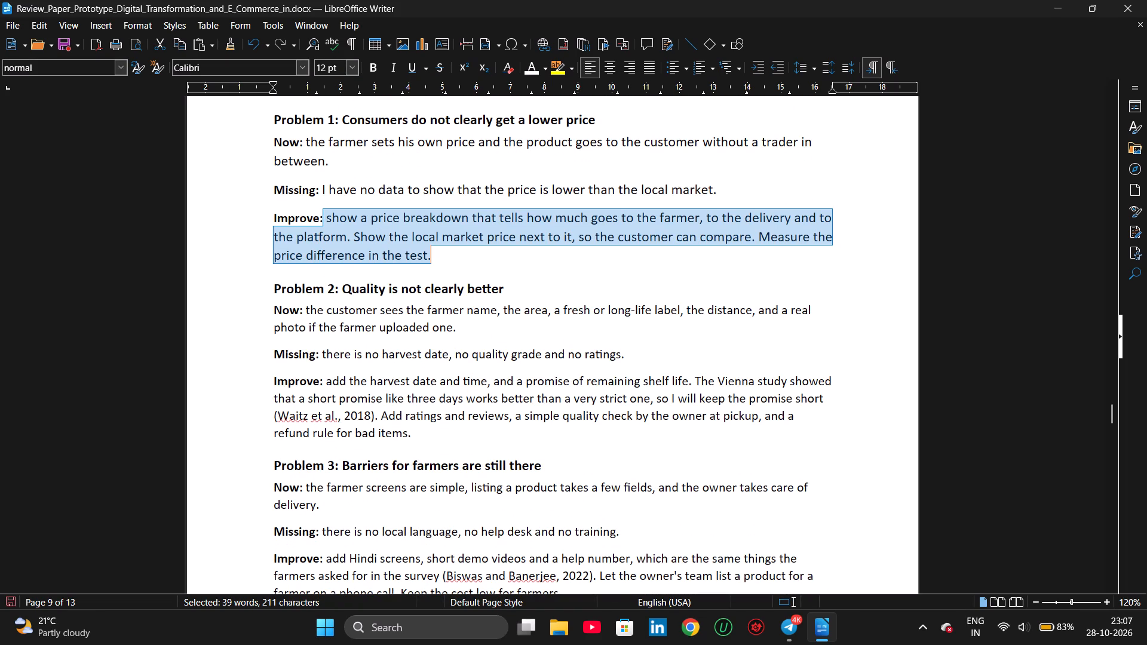
drag(305, 312, 390, 334)
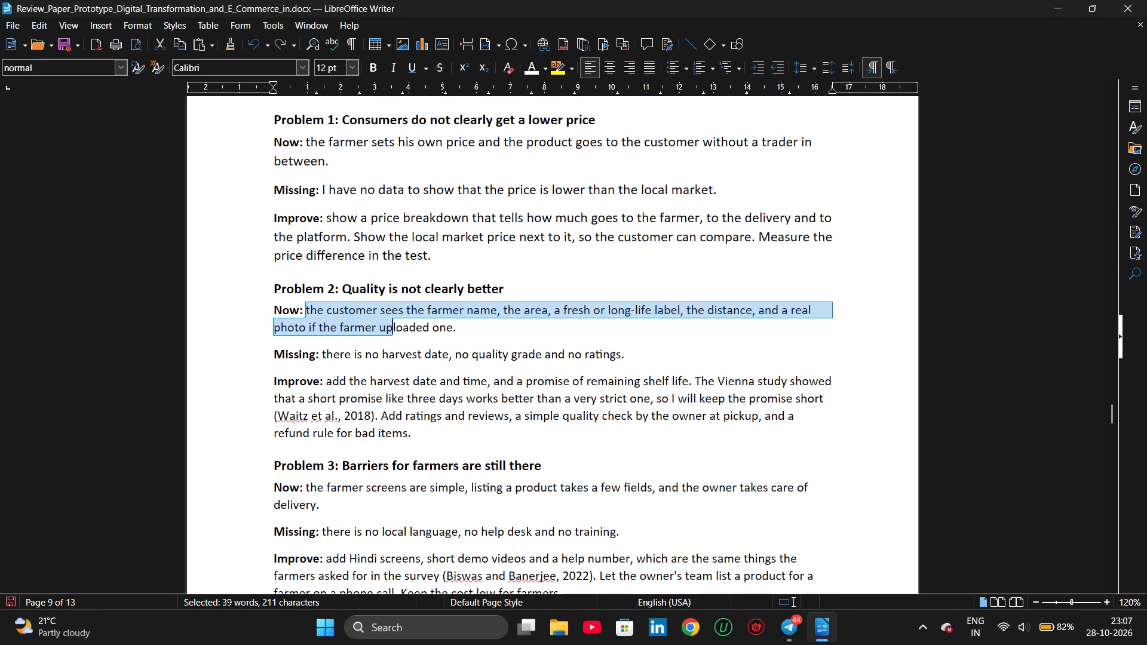
drag(390, 334, 459, 334)
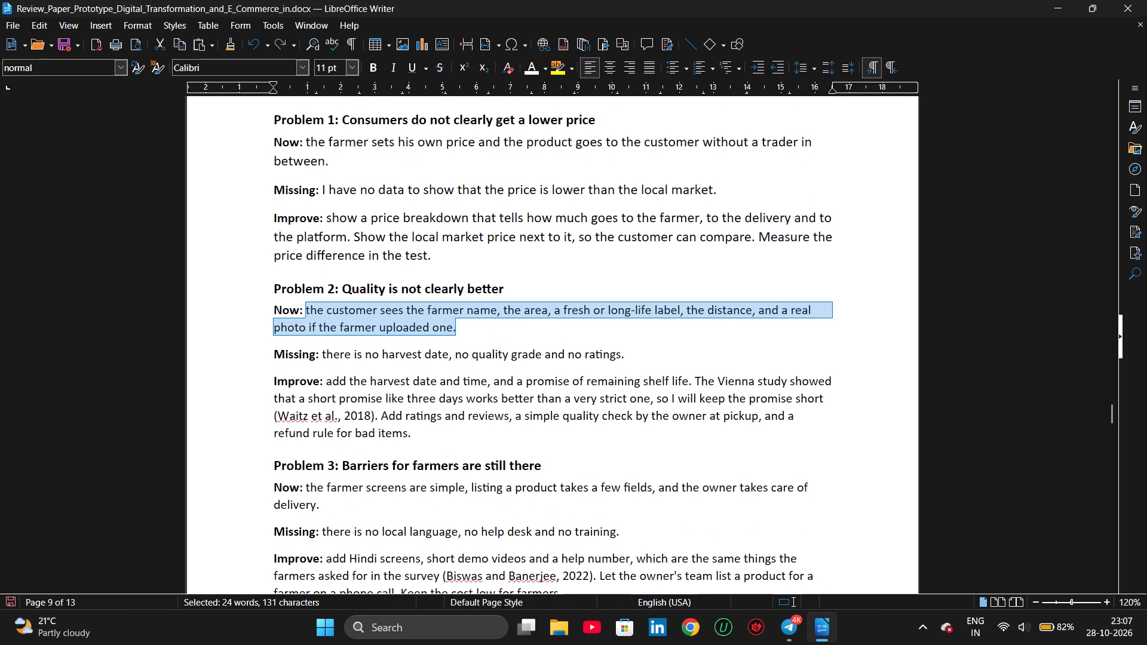
click(352, 62)
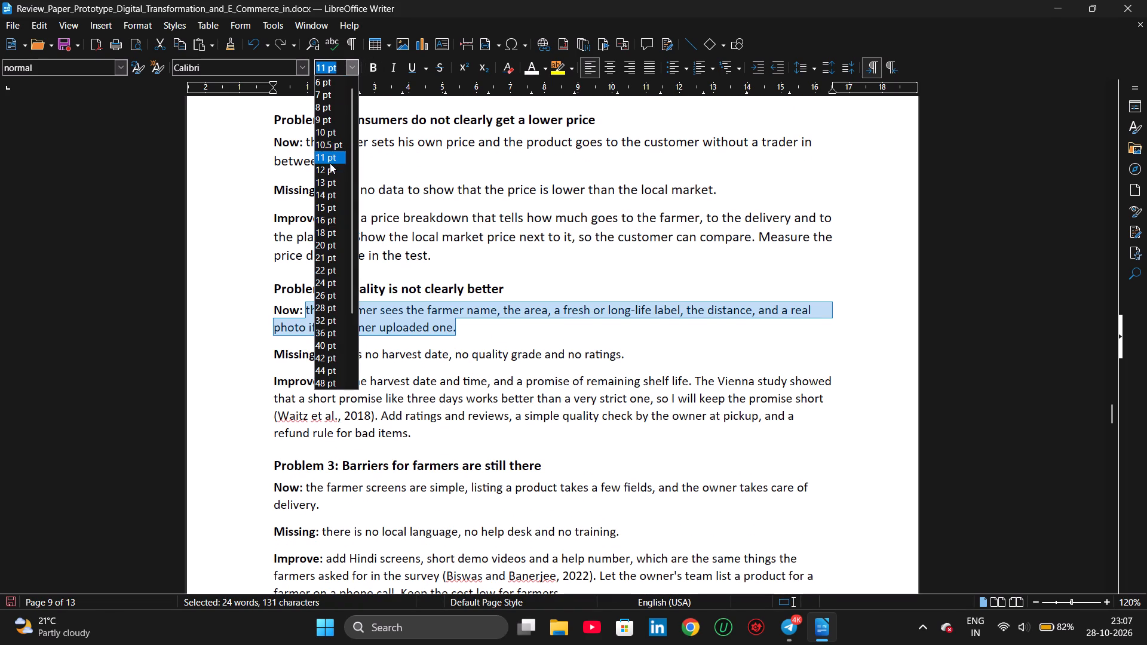
click(327, 169)
Set the texts after the bold "Missing:" and "Improve:" labels under Problem 2 to 12 pt.
scroll(364, 195, down, 1)
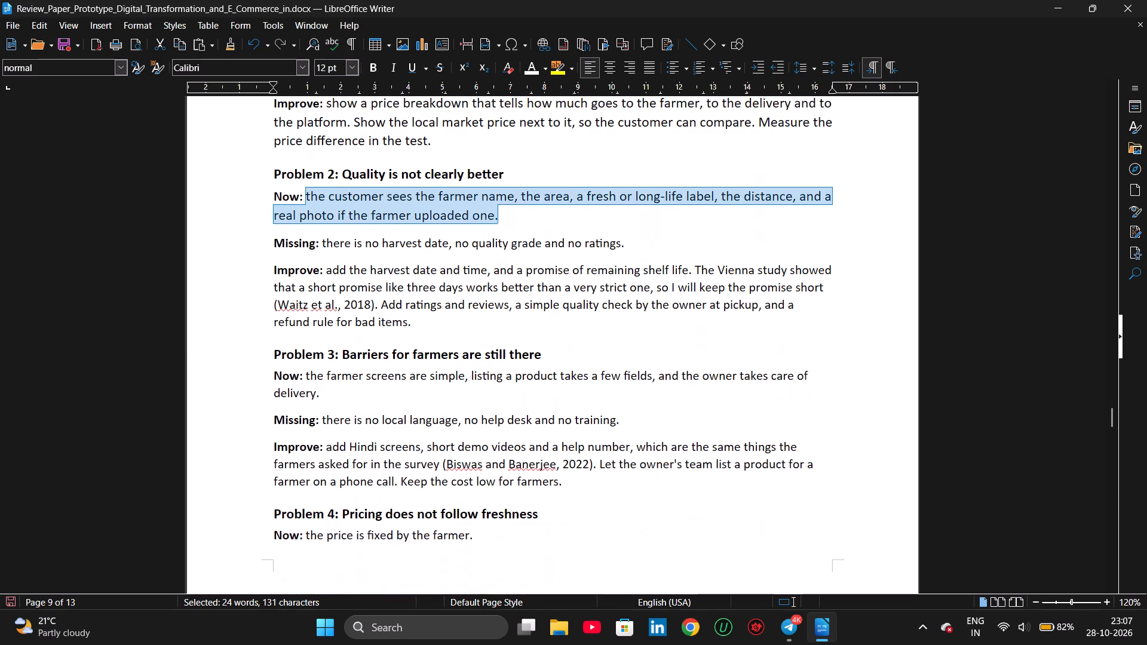
scroll(364, 195, down, 1)
drag(323, 190, 433, 189)
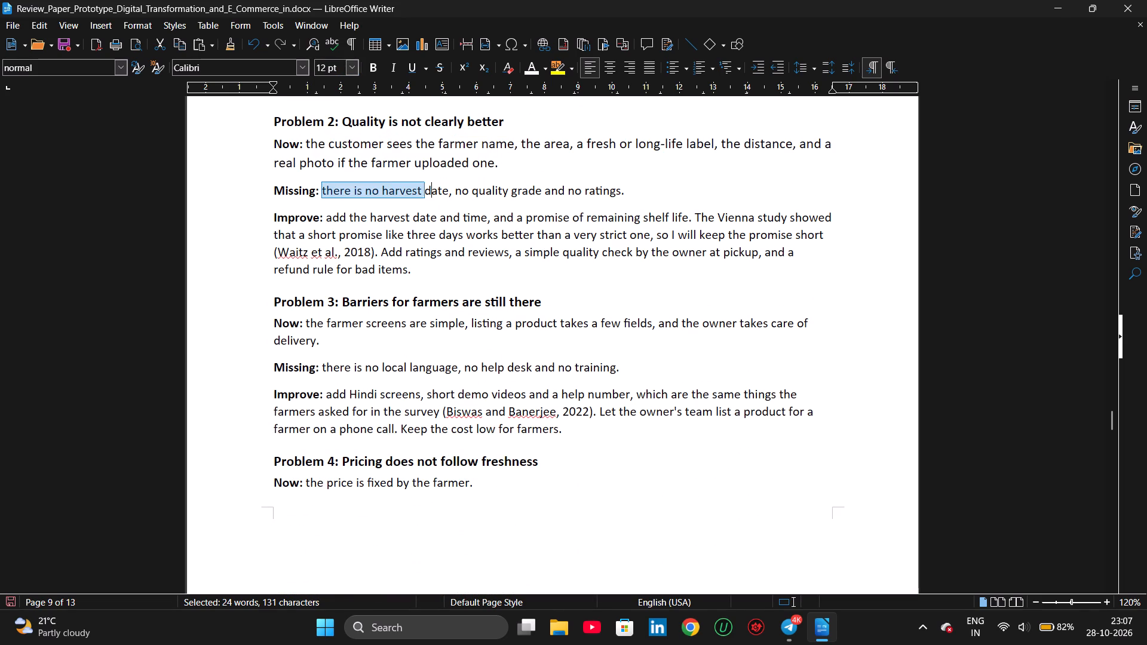
drag(433, 189, 631, 183)
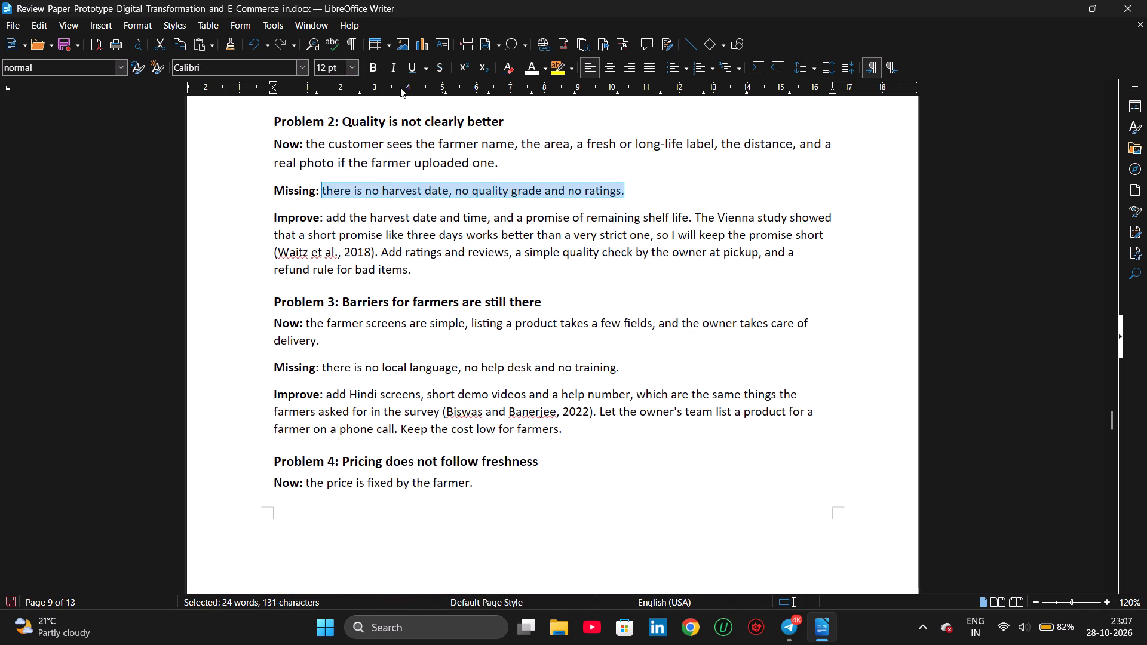
click(349, 66)
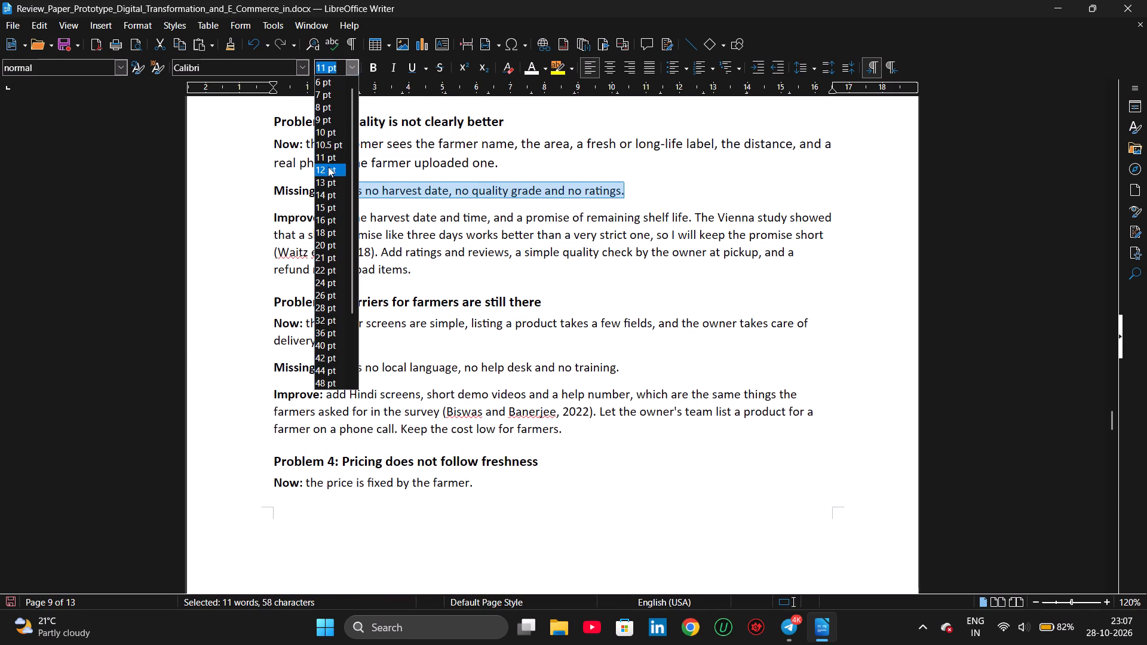
click(328, 167)
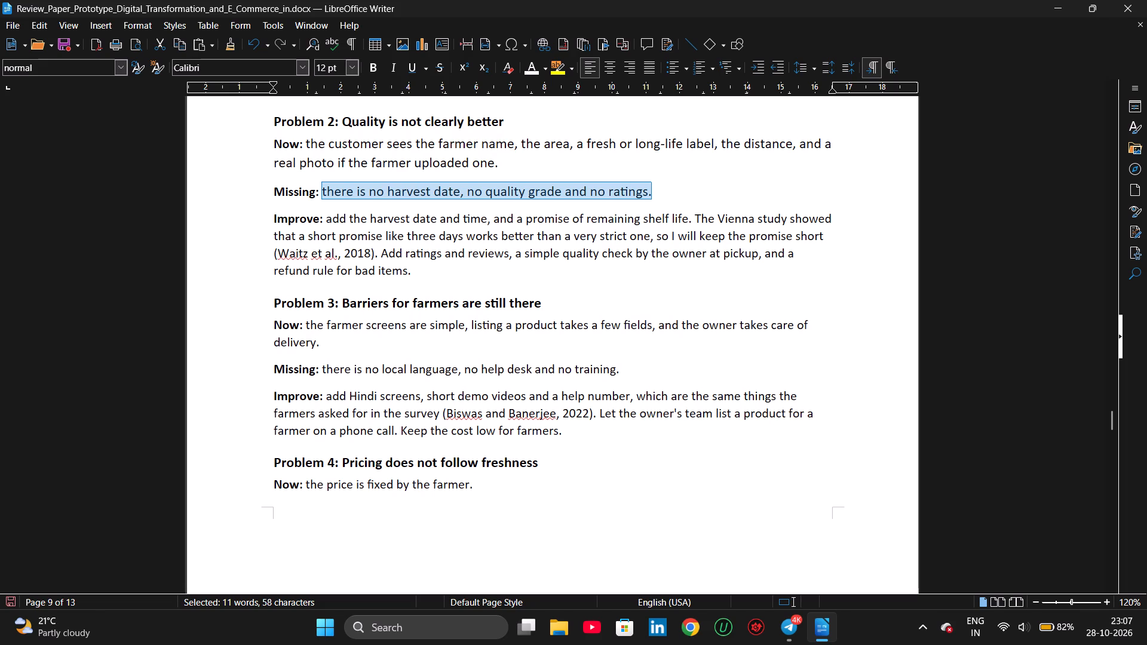
drag(324, 219, 407, 266)
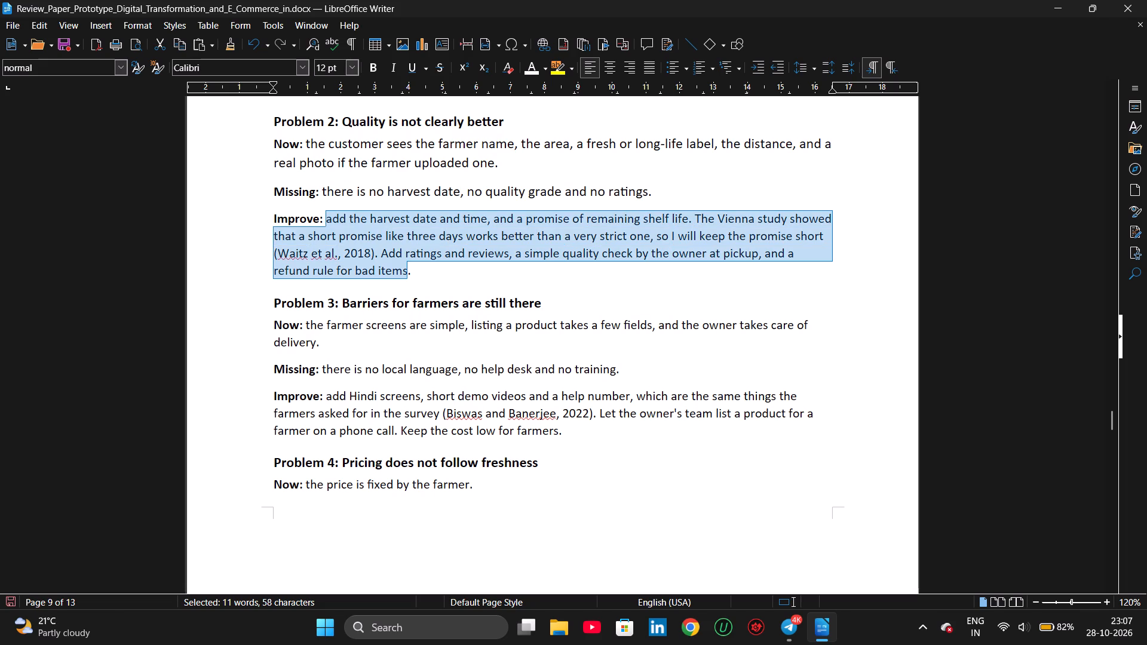
click(349, 63)
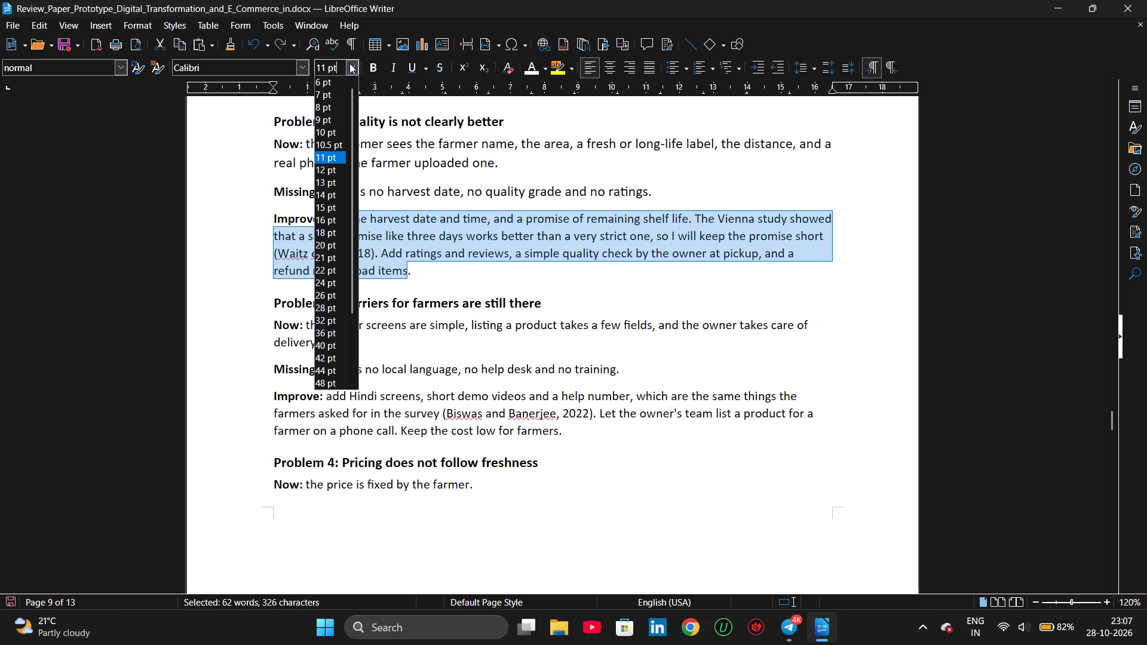
click(329, 170)
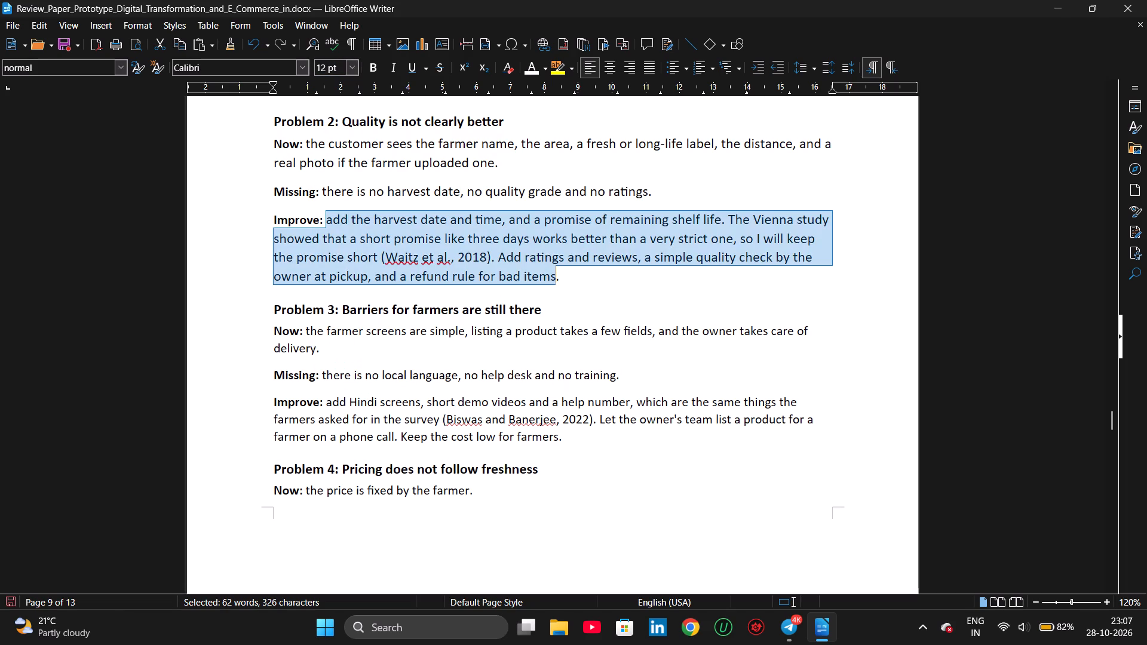
Set the text after the bold "Now:" label under "Problem 3: Barriers for farmers are still there" to 12 pt.
drag(303, 333, 322, 344)
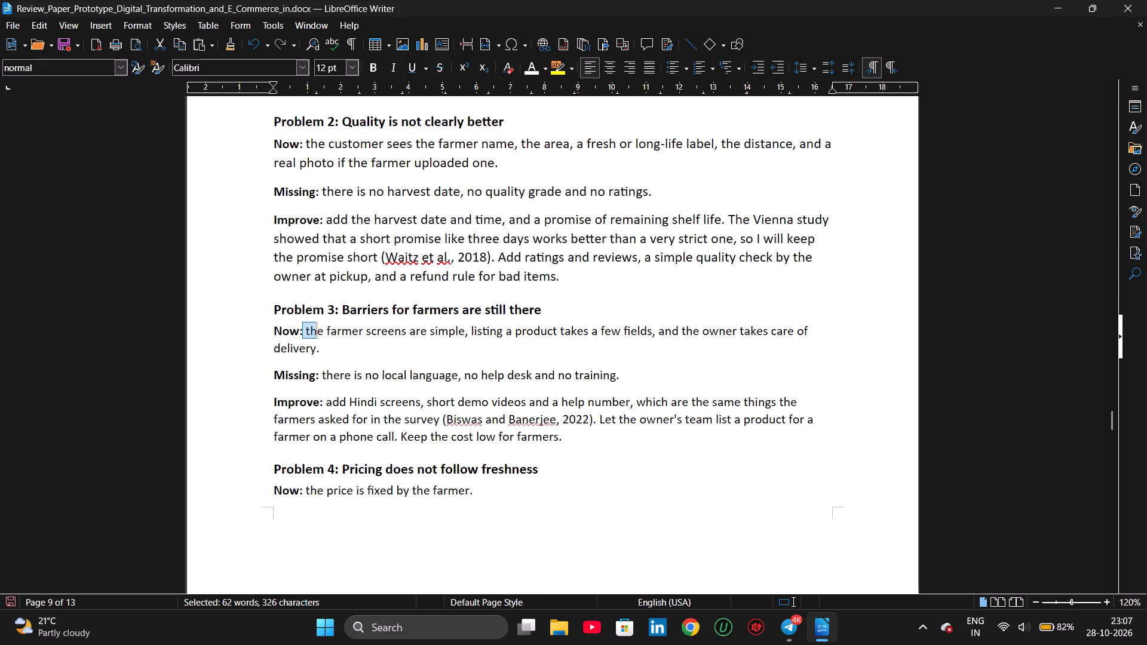
drag(322, 344, 325, 346)
click(351, 70)
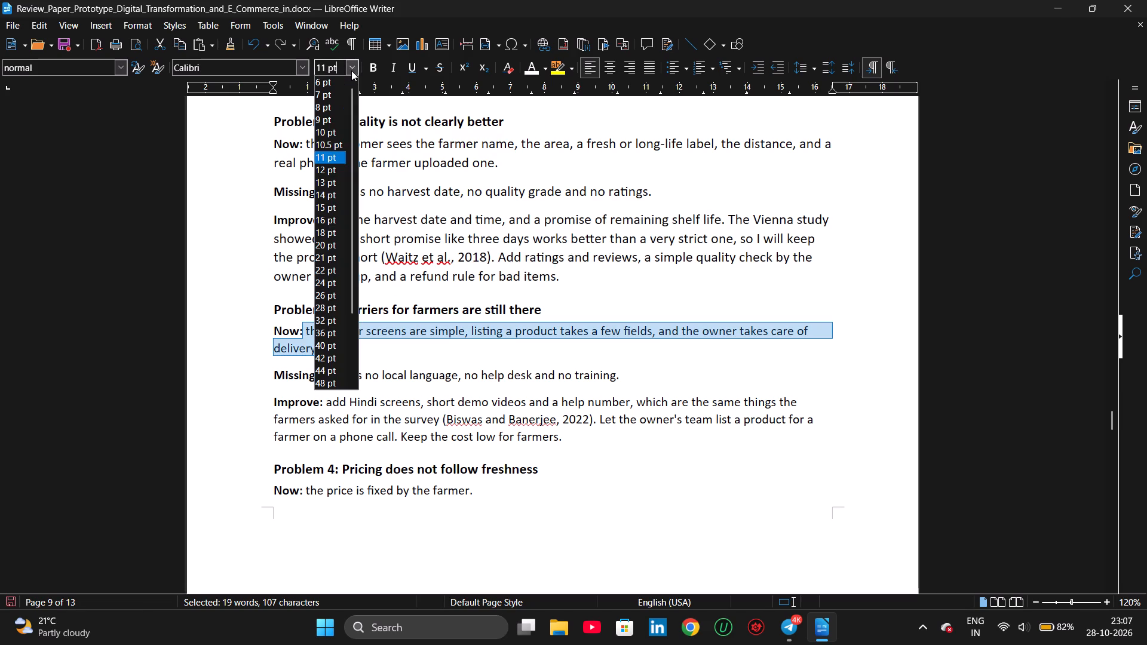
click(330, 174)
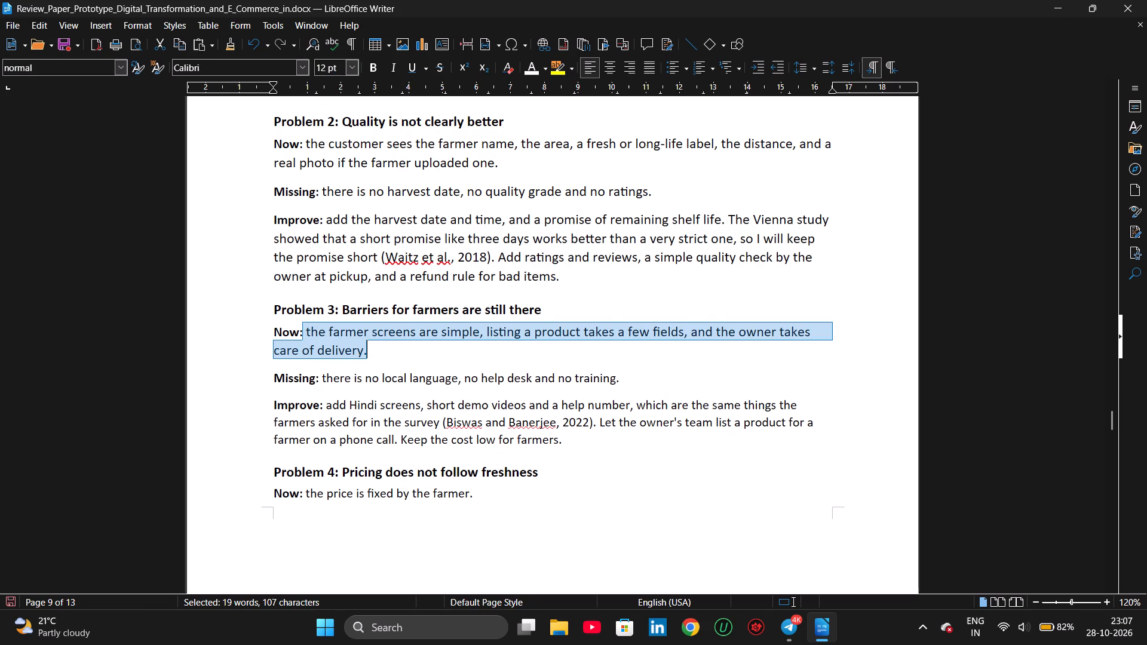
Set the texts after the bold "Missing:" and "Improve:" labels under Problem 3 to 12 pt.
drag(323, 379, 588, 391)
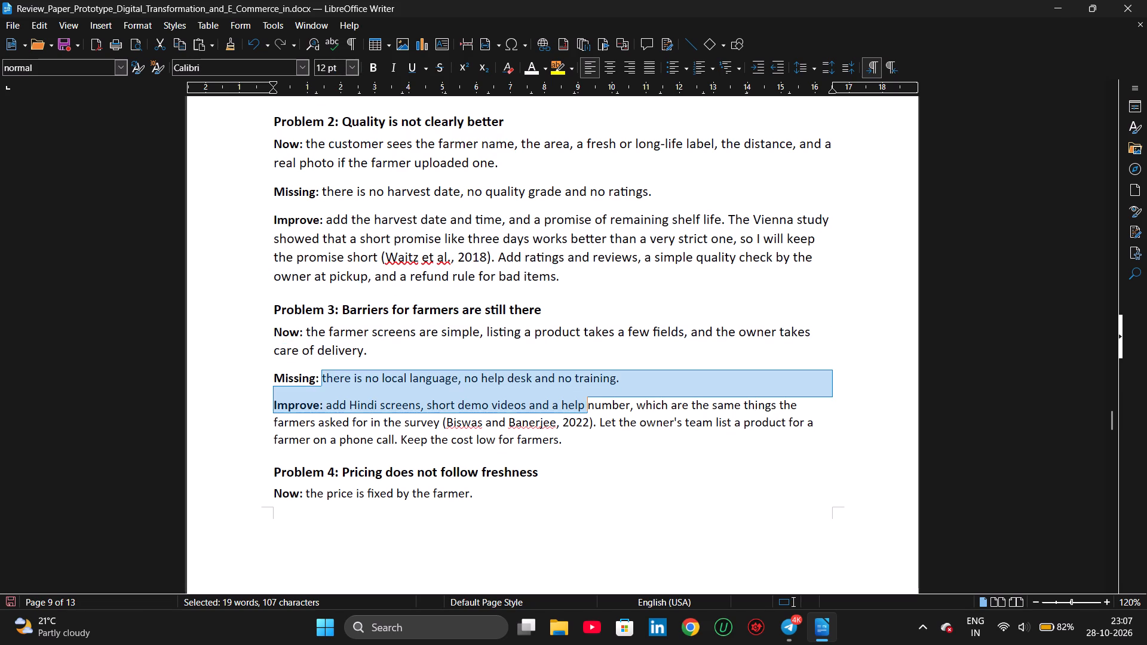
drag(588, 391, 633, 383)
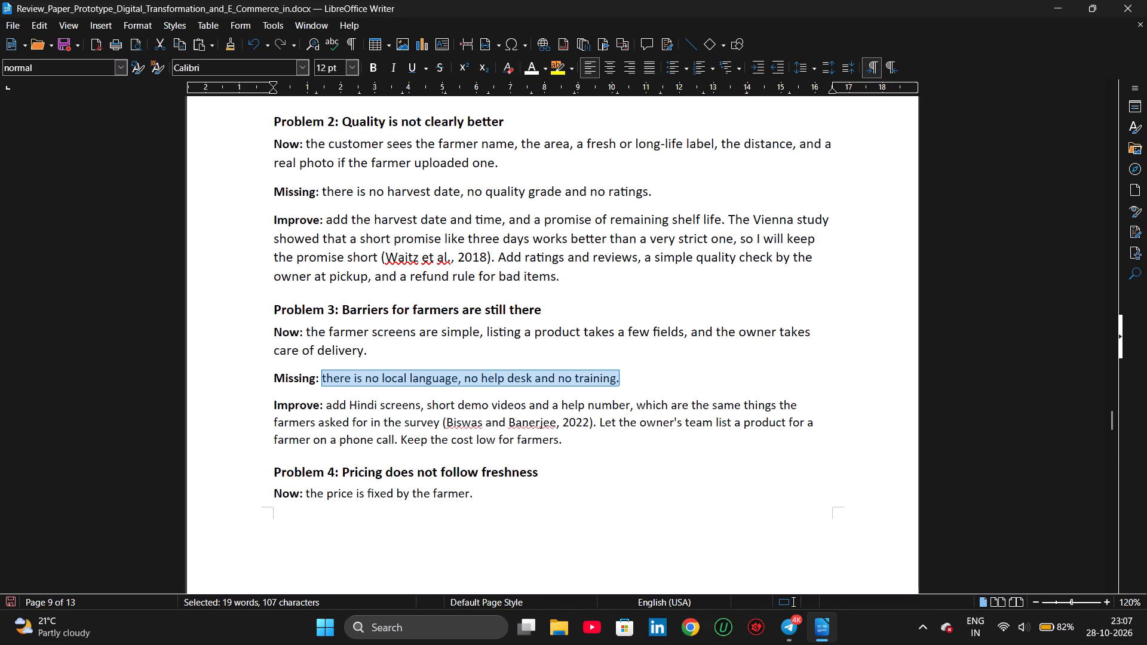
click(346, 71)
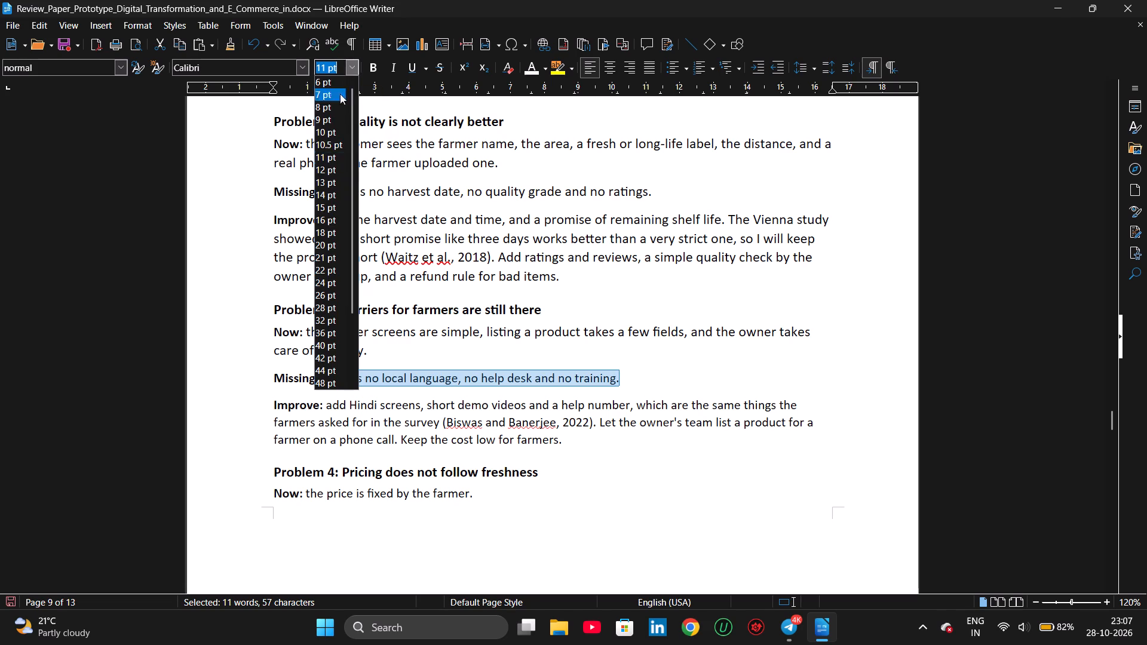
click(329, 174)
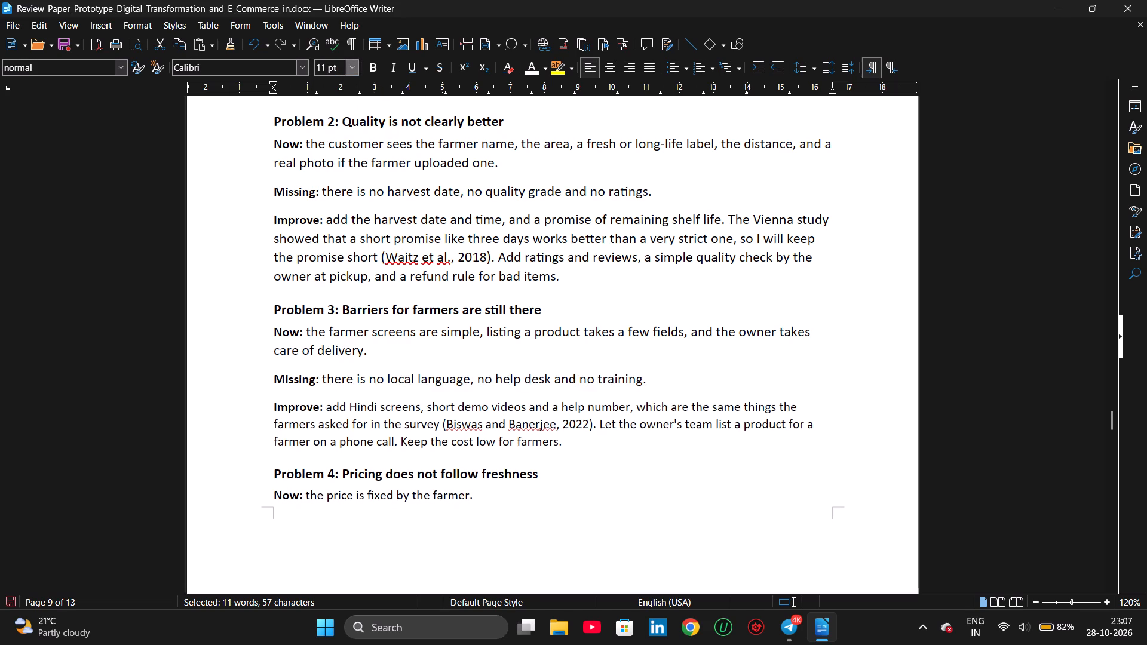
click(325, 407)
drag(325, 407, 441, 427)
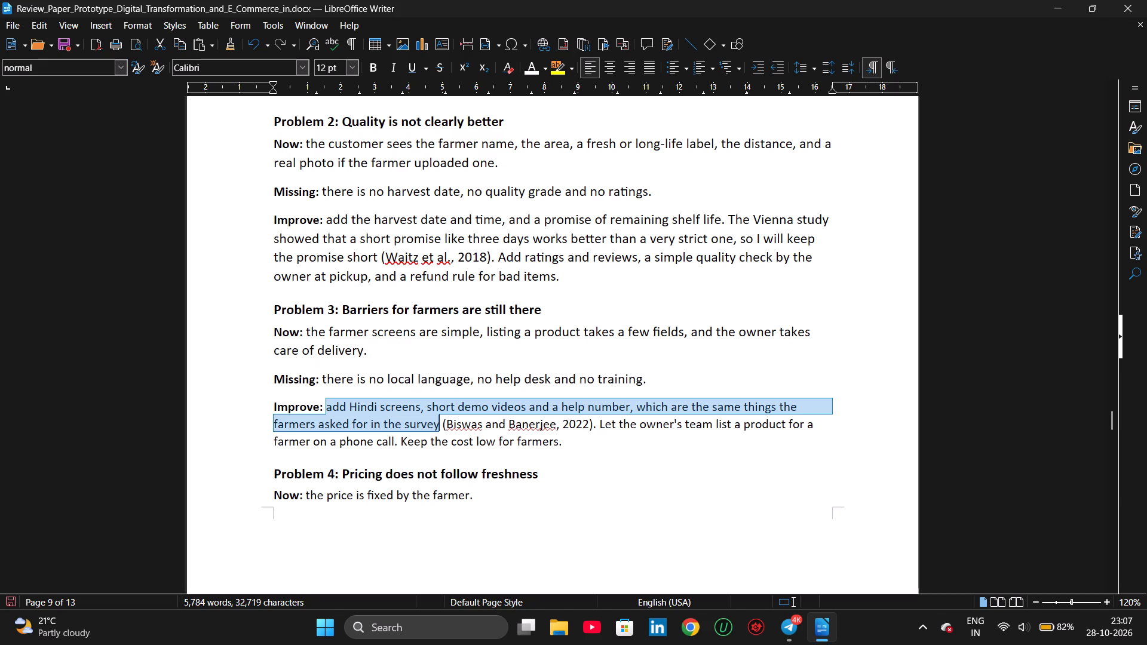
drag(441, 427, 538, 445)
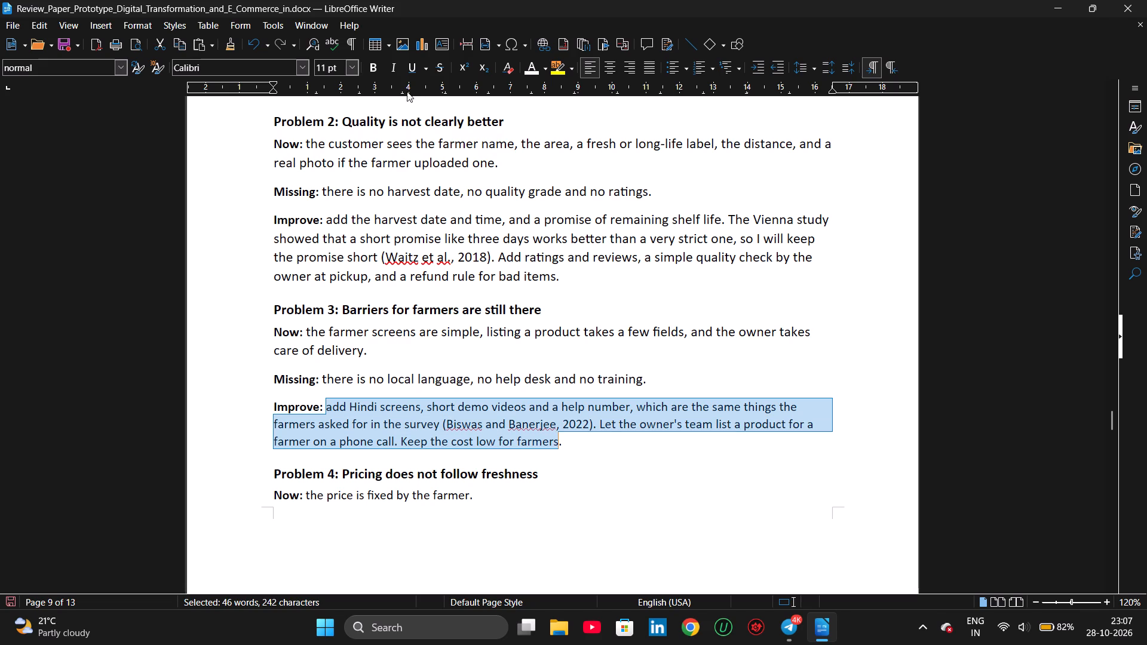
click(354, 70)
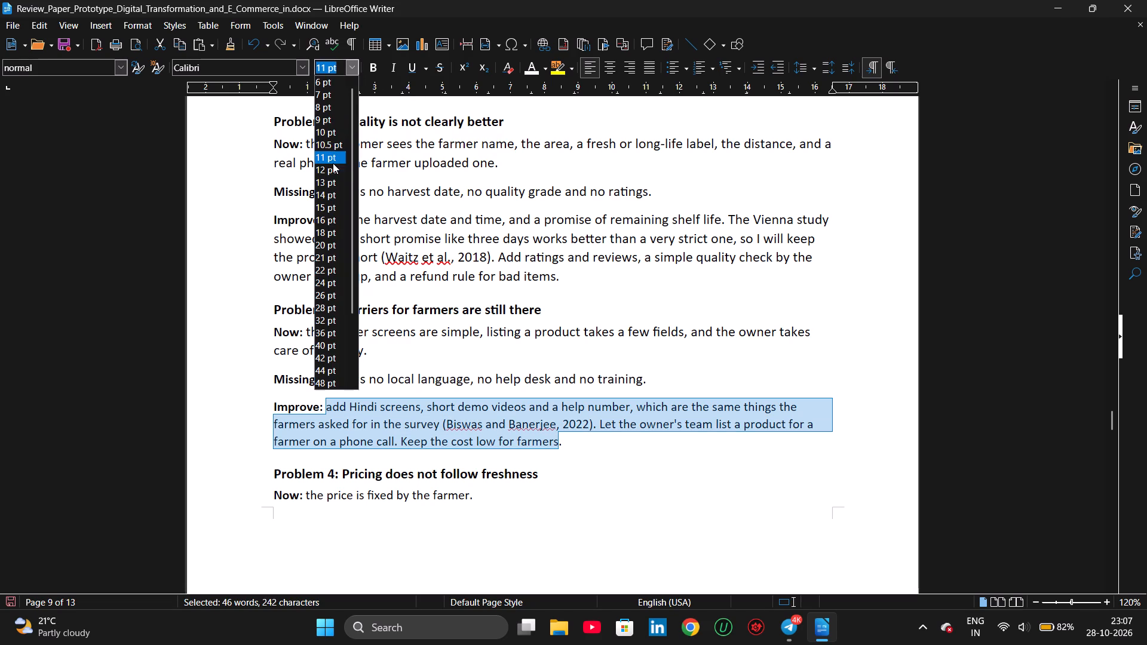
click(332, 166)
Set the text after the bold "Now:" label under "Problem 4: Pricing does not follow freshness" to 12 pt.
scroll(337, 260, down, 1)
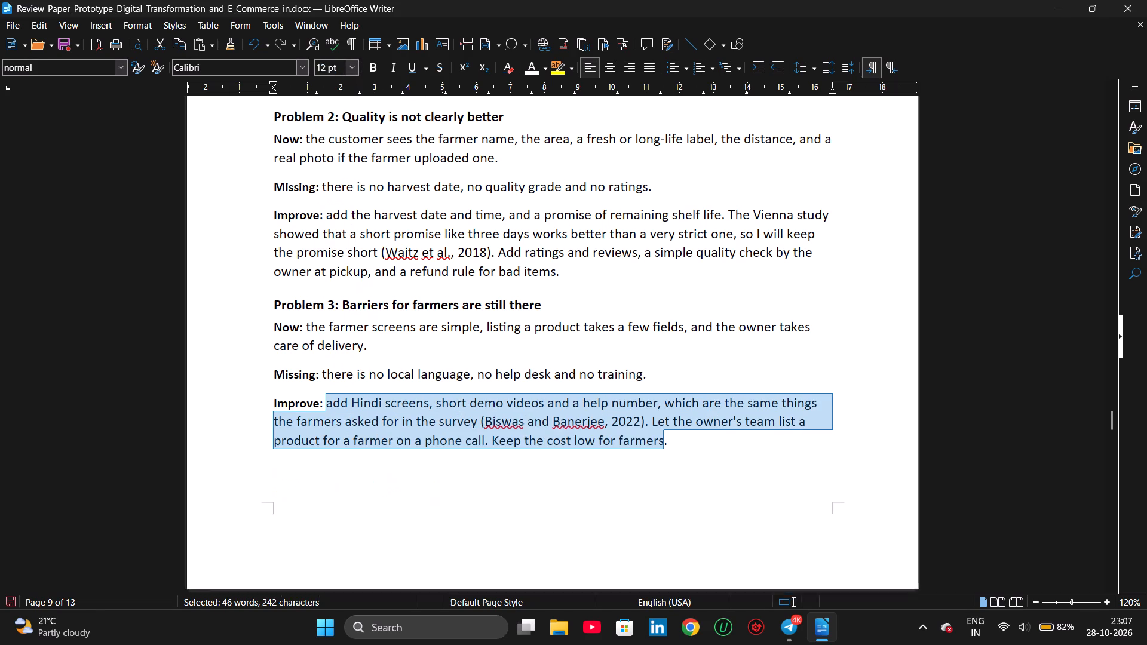
scroll(337, 260, down, 3)
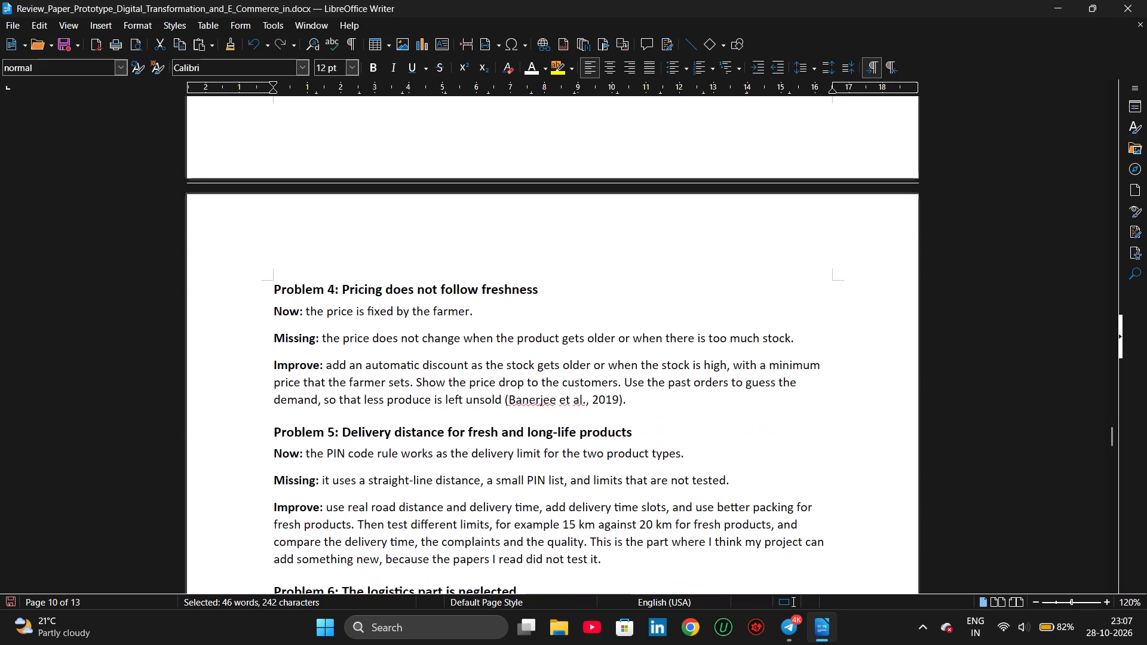
scroll(337, 260, down, 1)
drag(303, 285, 337, 277)
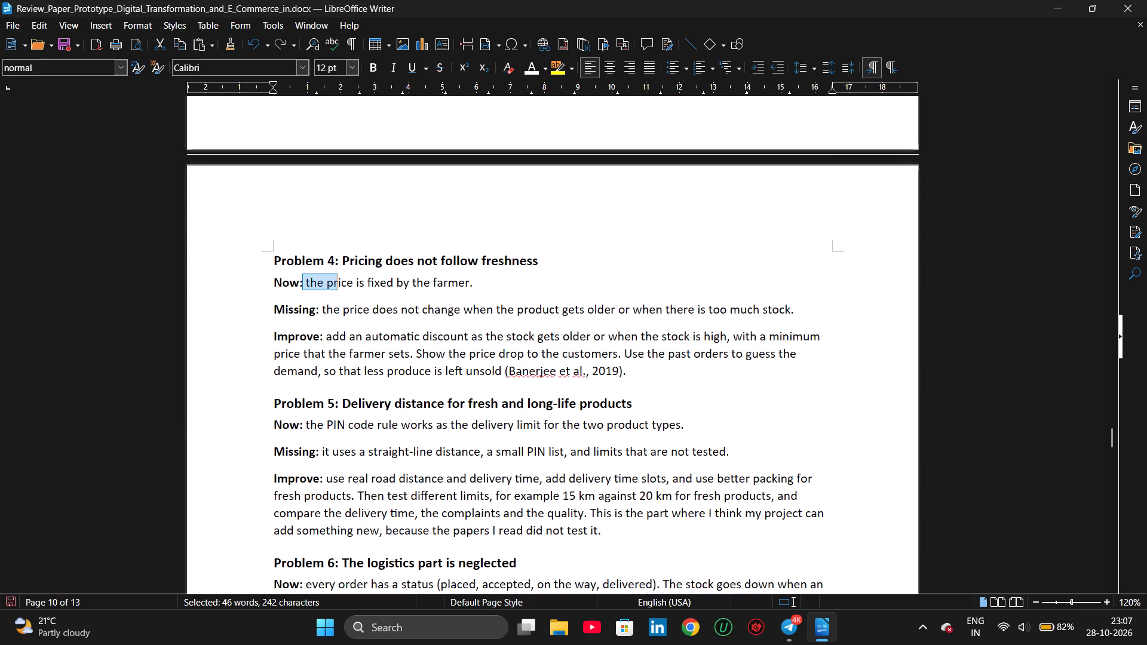
drag(337, 277, 477, 285)
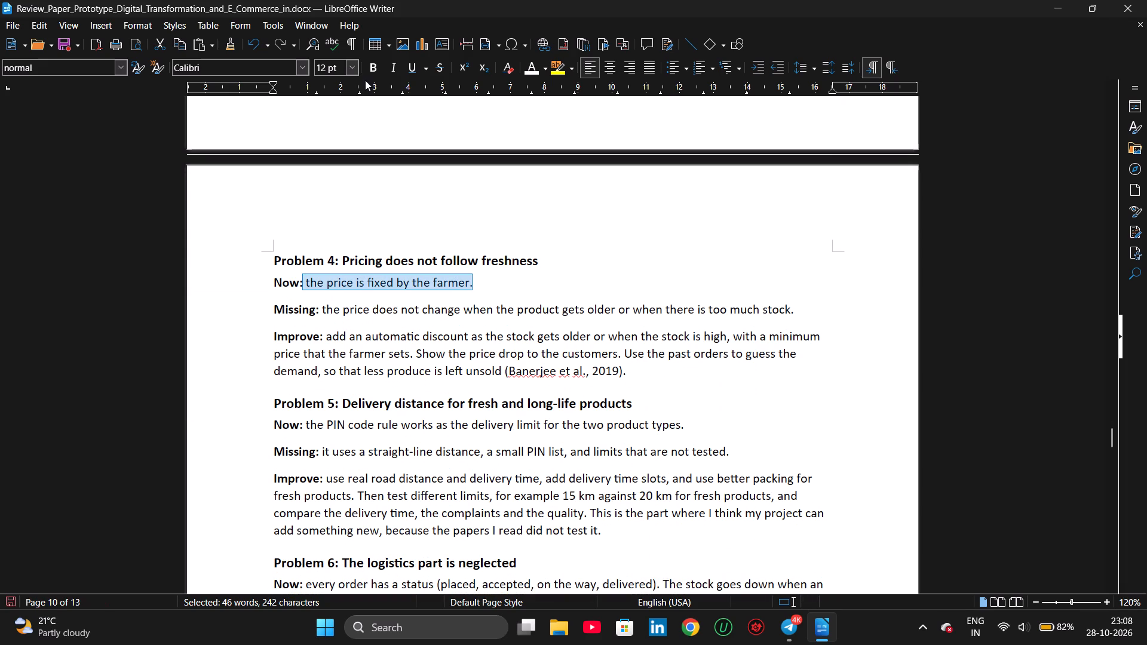
click(353, 72)
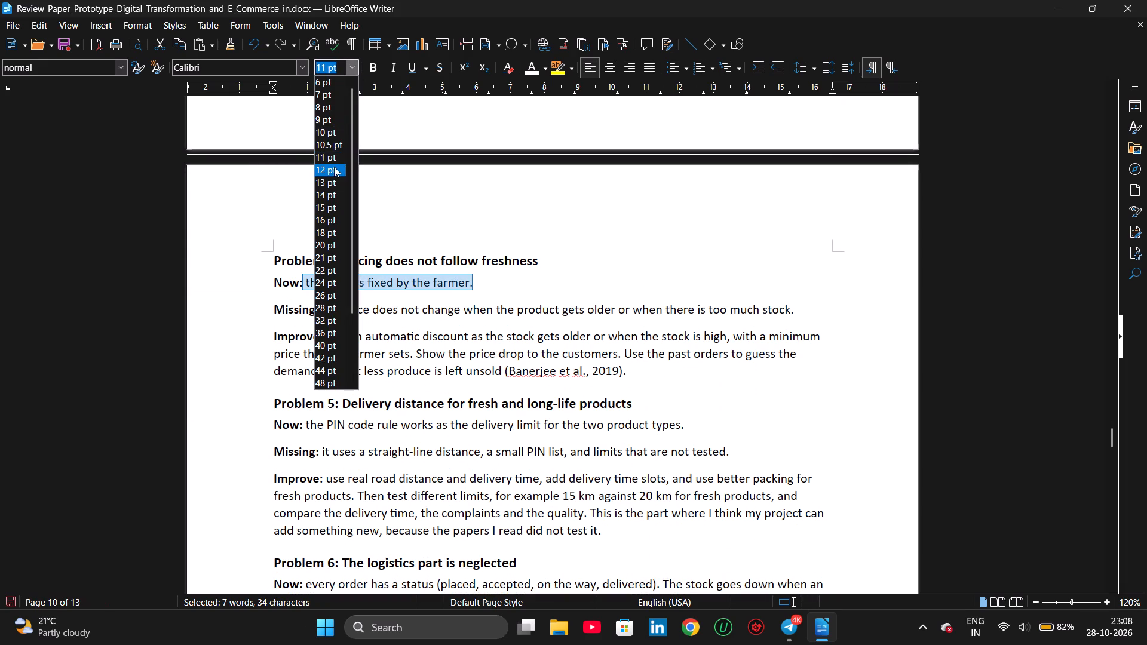
click(334, 167)
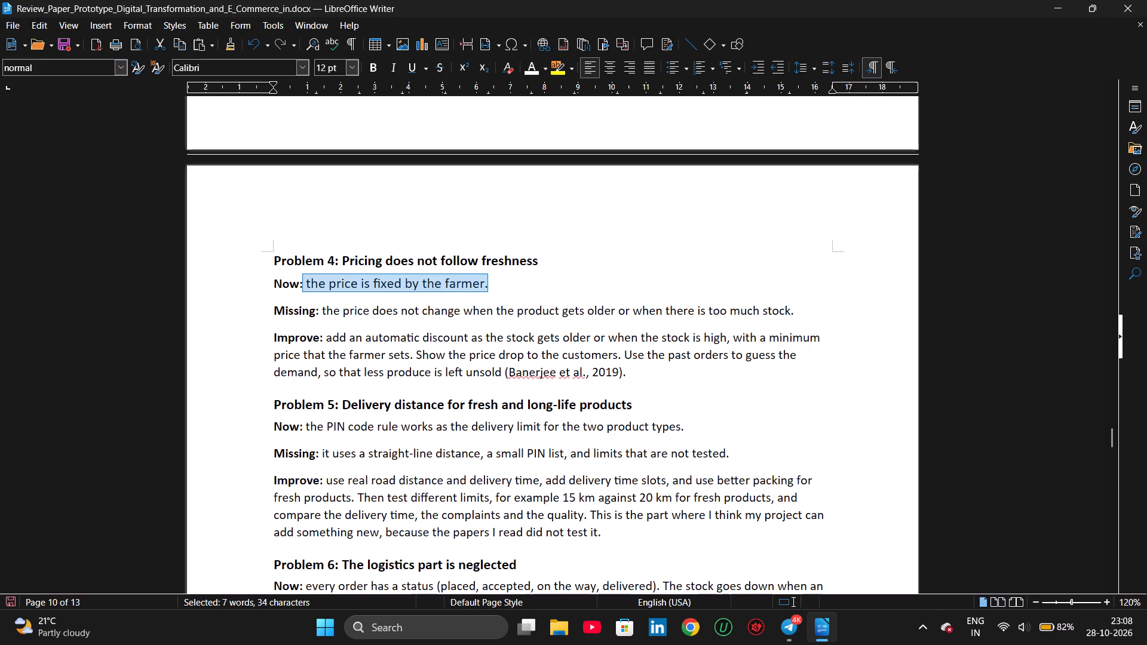
Set the text after the bold "Missing:" label and the whole "Improve:" paragraph under Problem 4 to 12 pt.
click(322, 312)
drag(322, 312, 326, 312)
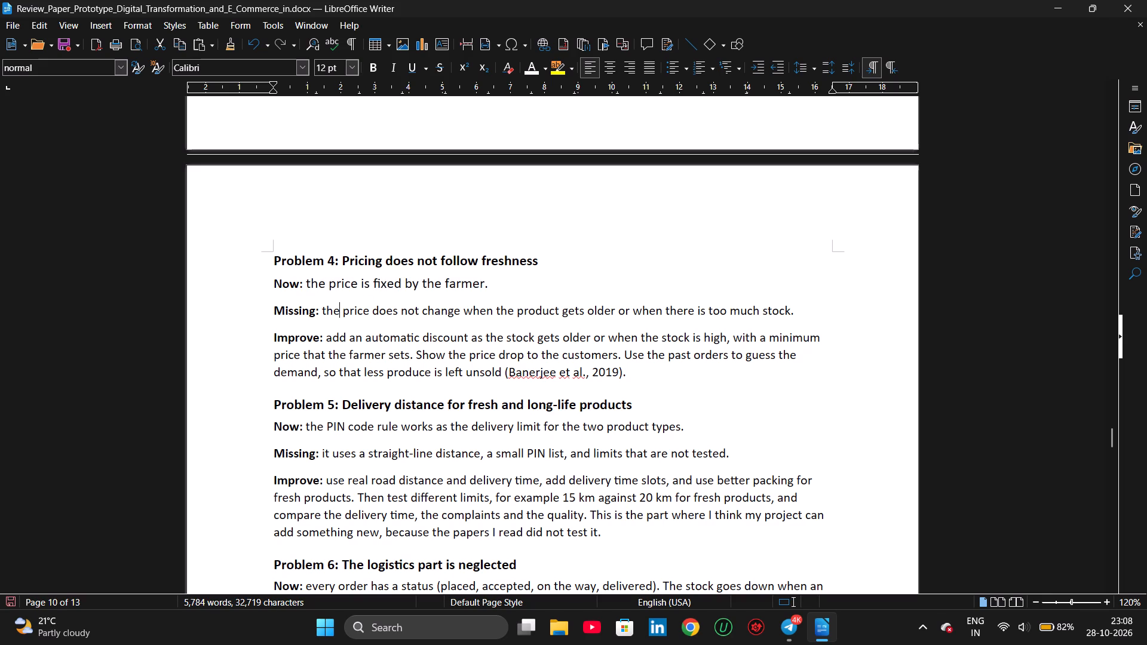
drag(326, 312, 722, 360)
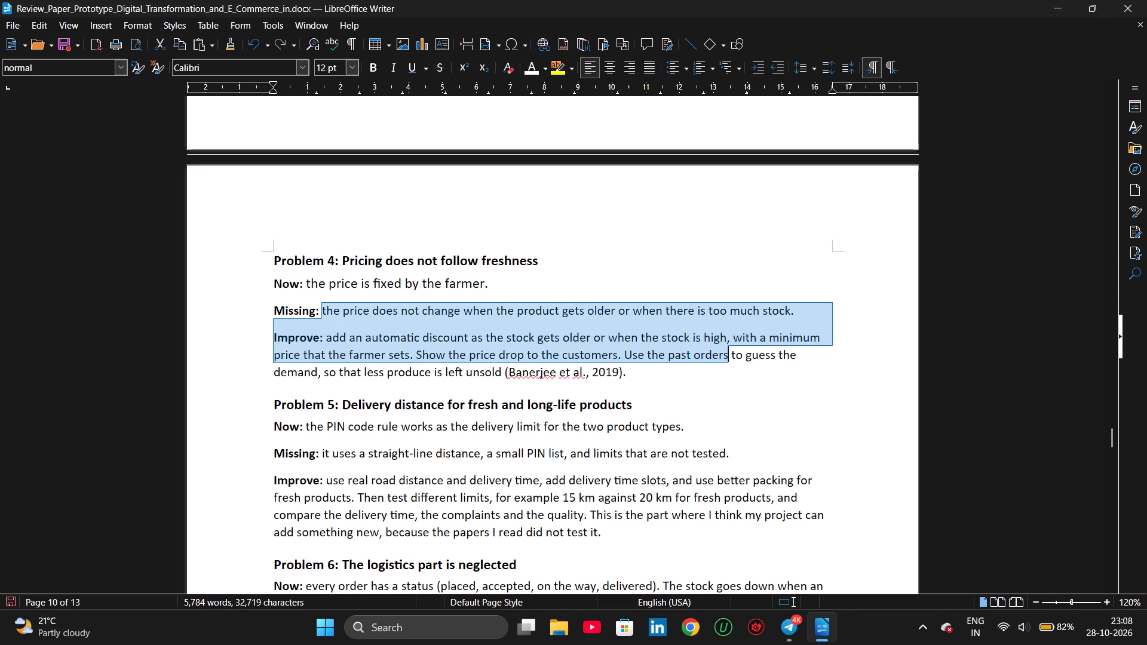
drag(722, 360, 717, 369)
click(352, 72)
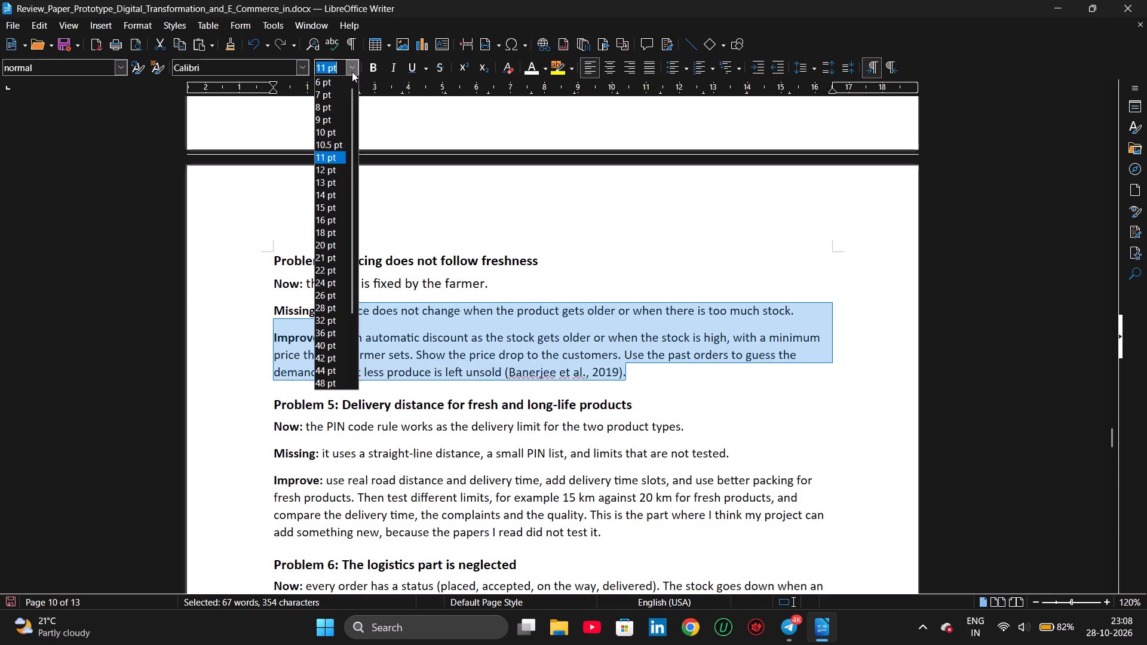
click(334, 172)
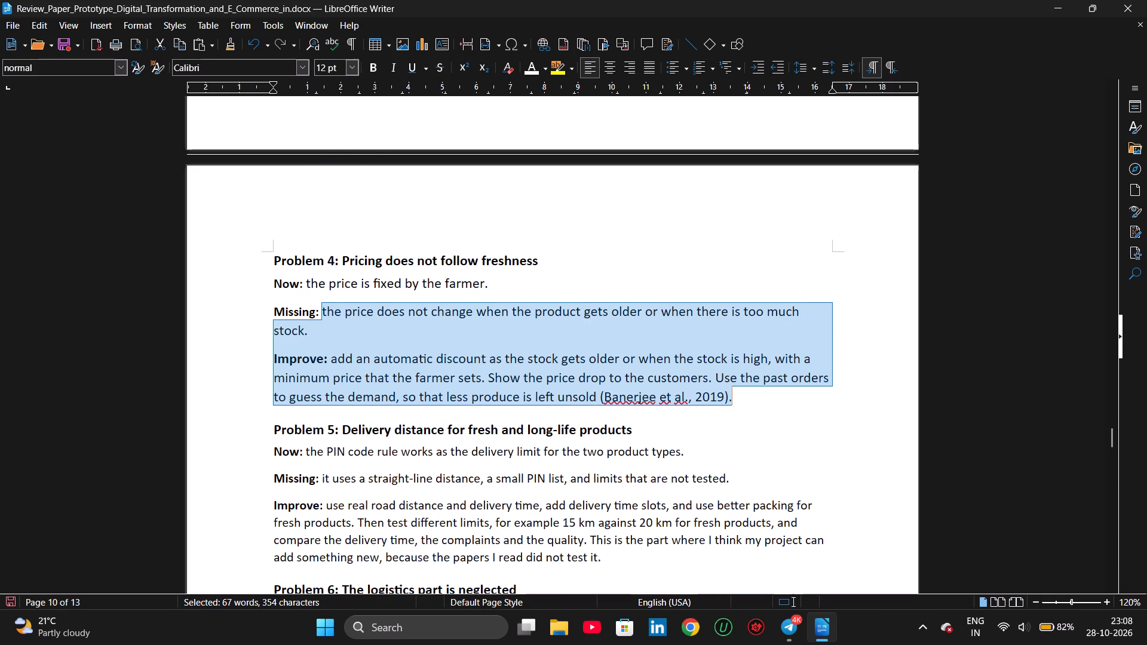
Set the text after the bold "Now:" label under "Problem 5: Delivery distance for fresh and long-life products" to 12 pt.
scroll(344, 214, down, 1)
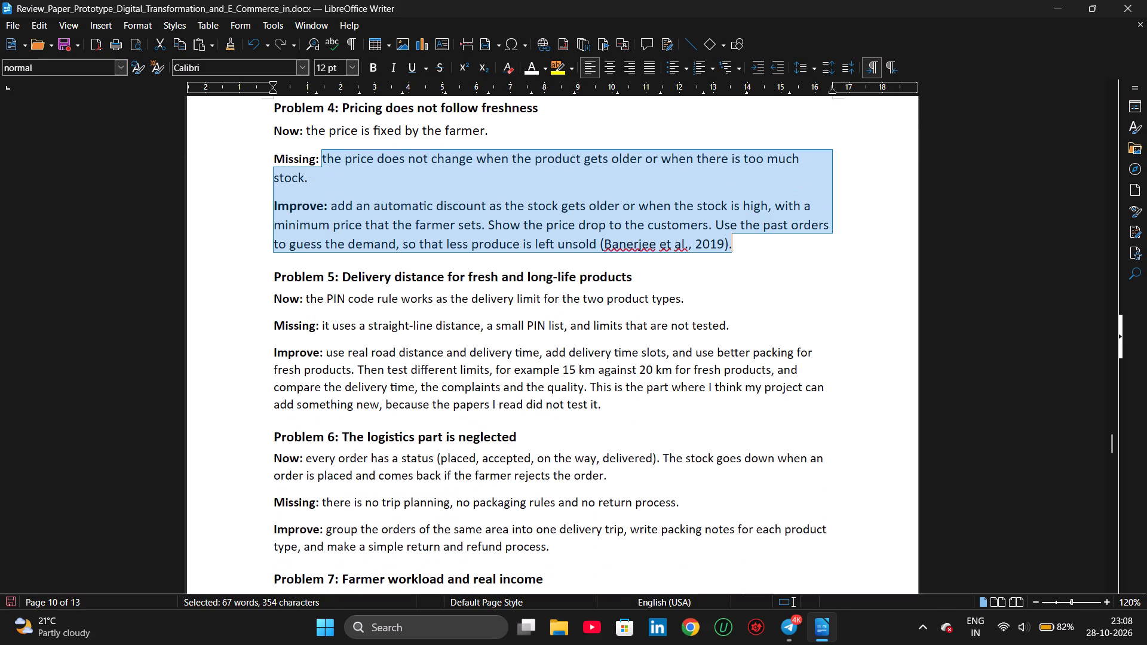
click(309, 298)
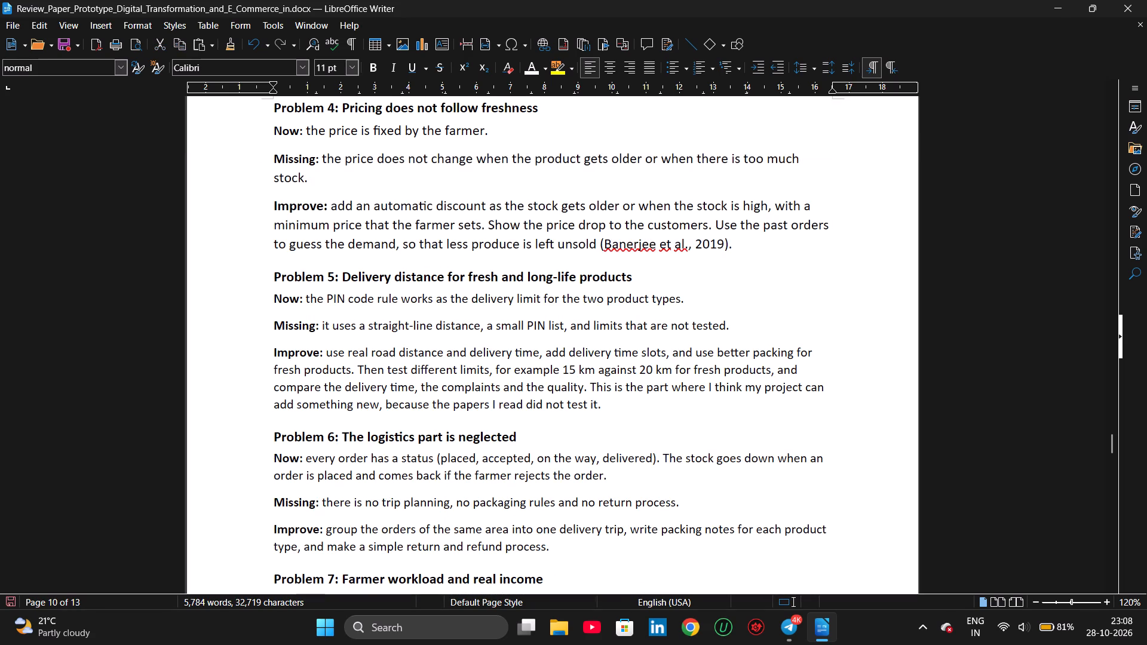
click(305, 298)
drag(305, 298, 607, 281)
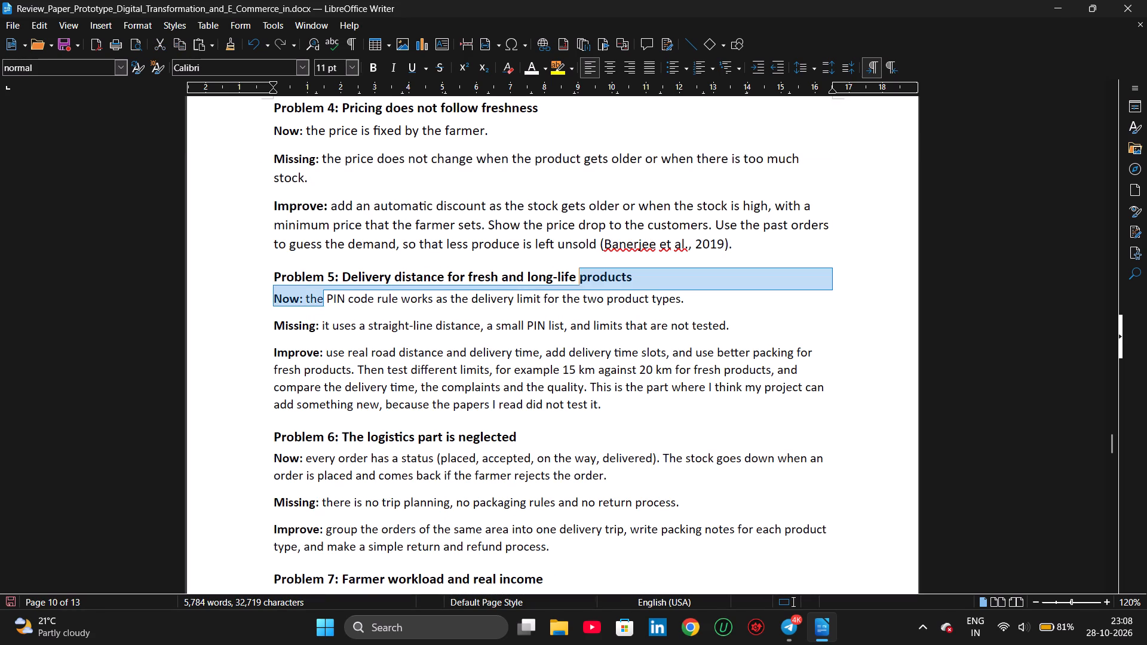
drag(607, 281, 665, 299)
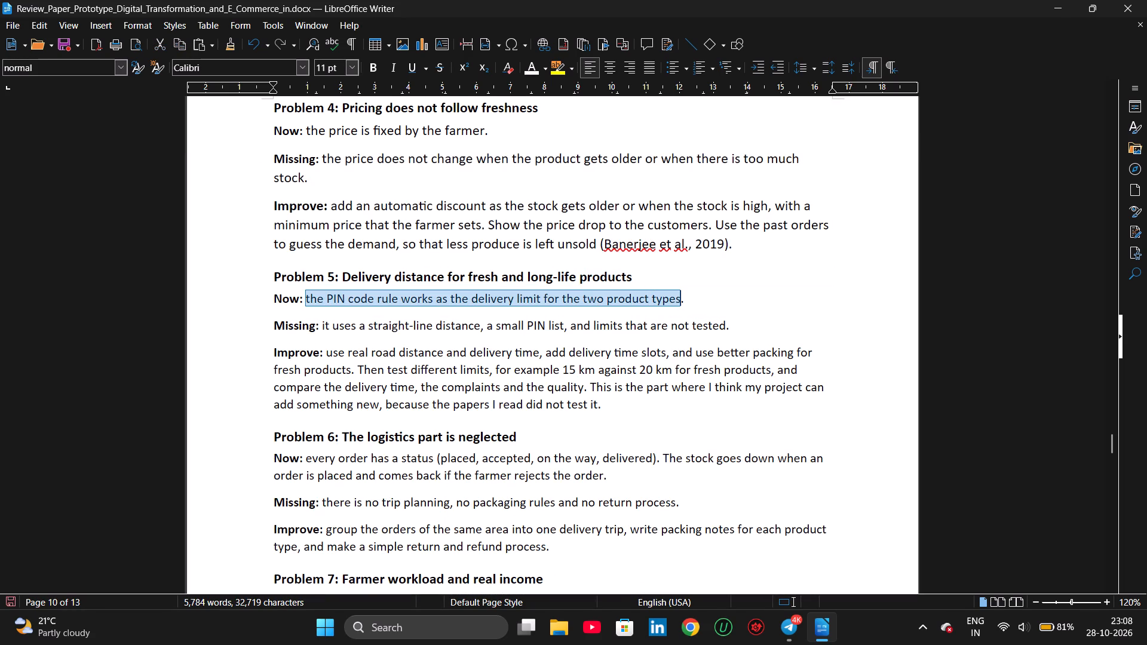
click(665, 299)
click(352, 64)
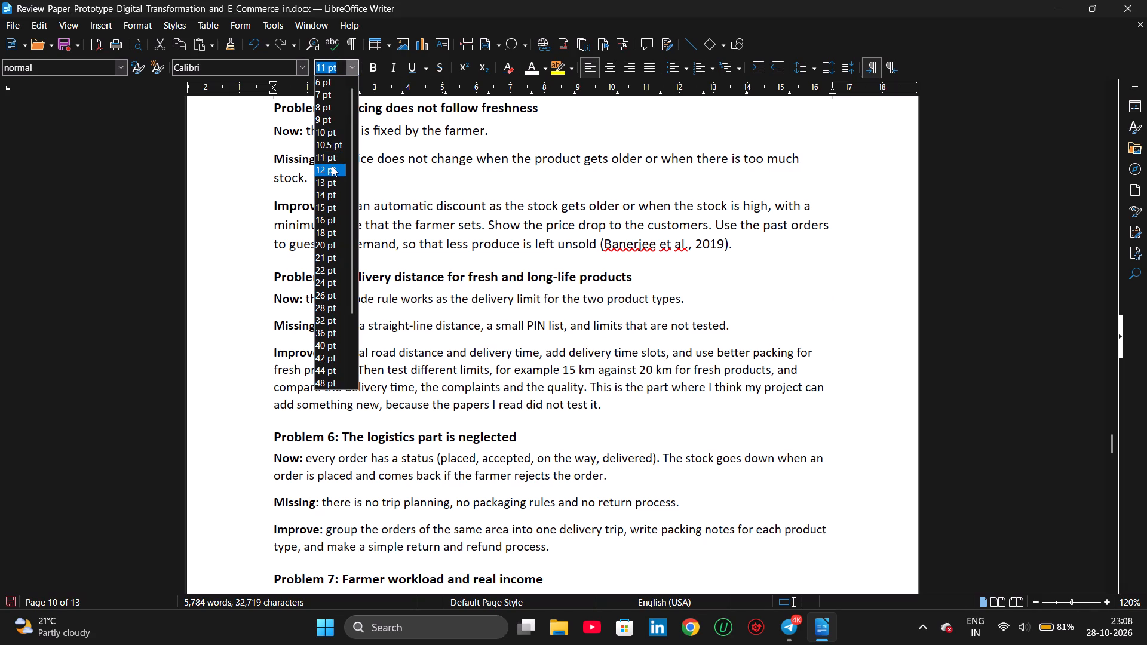
click(332, 166)
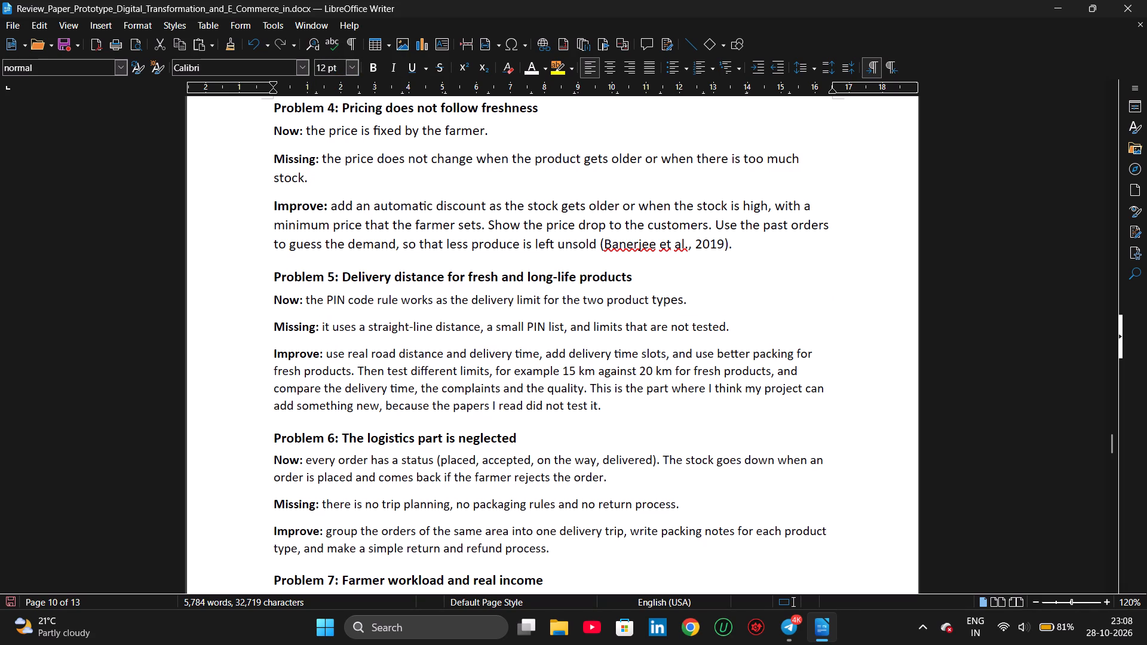
scroll(347, 174, up, 1)
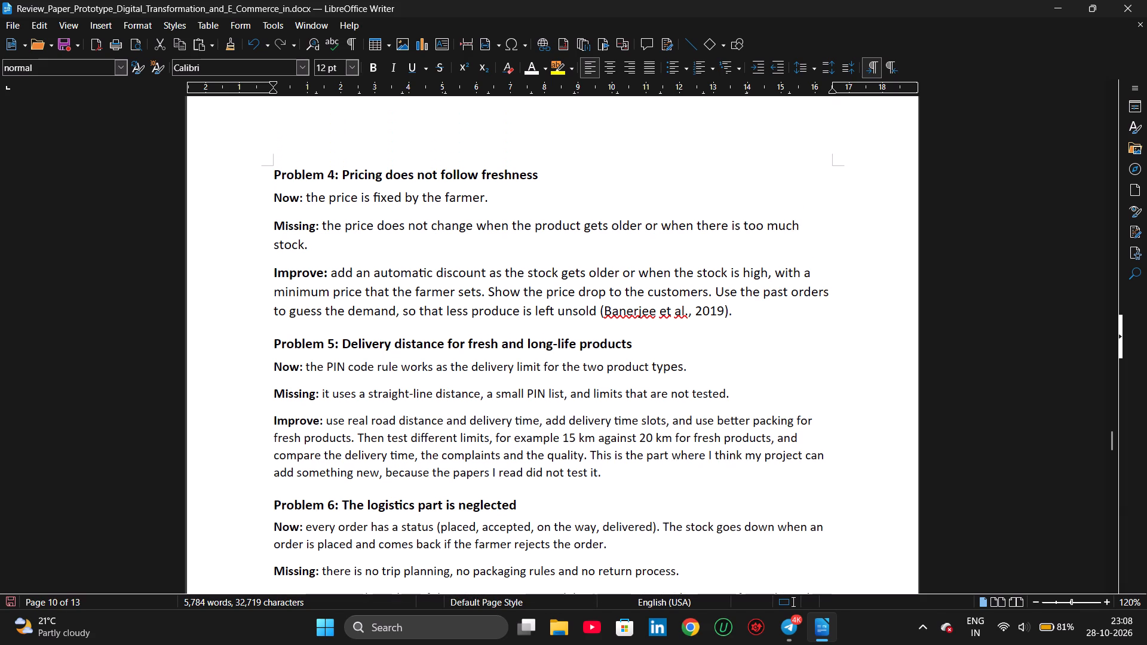
scroll(347, 174, down, 1)
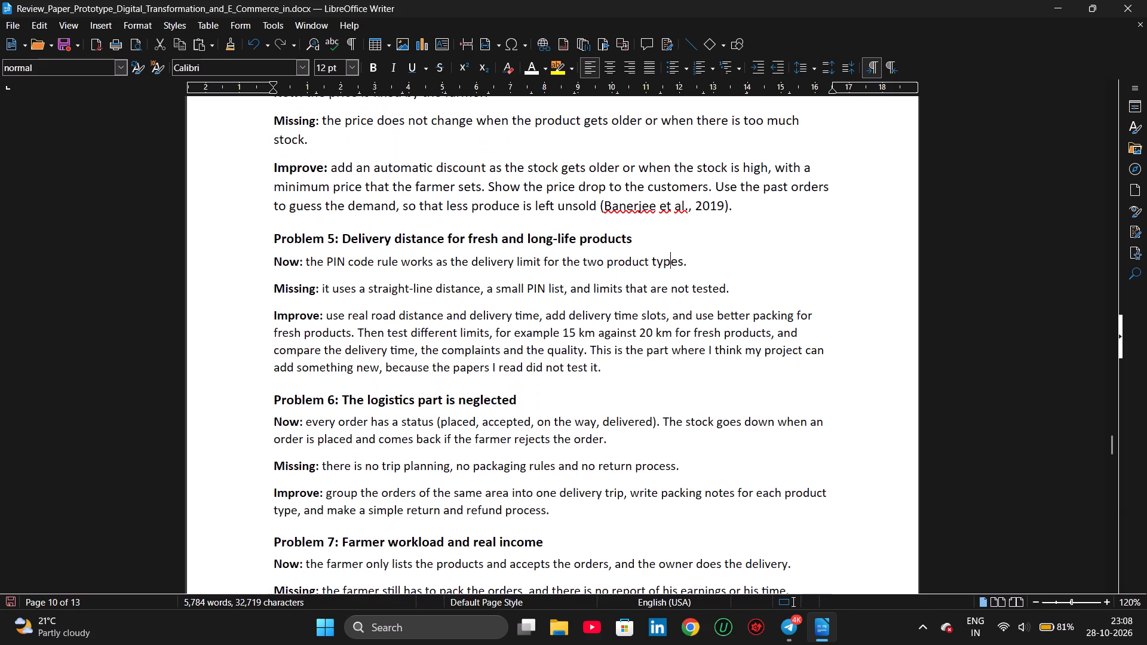
drag(305, 256, 711, 243)
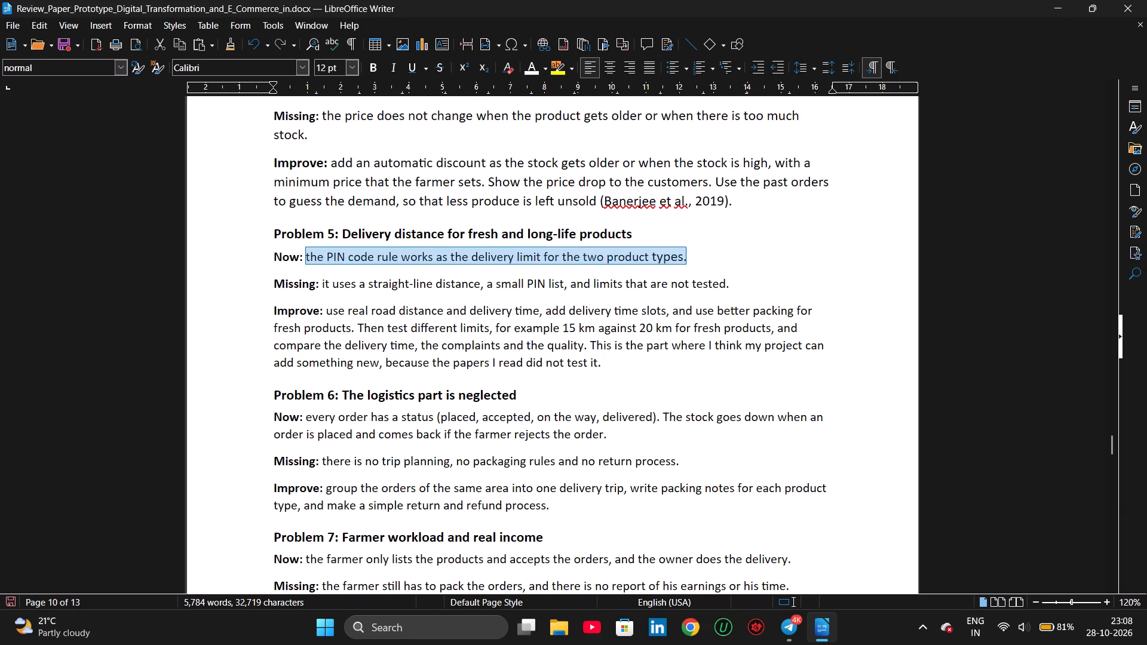
click(351, 67)
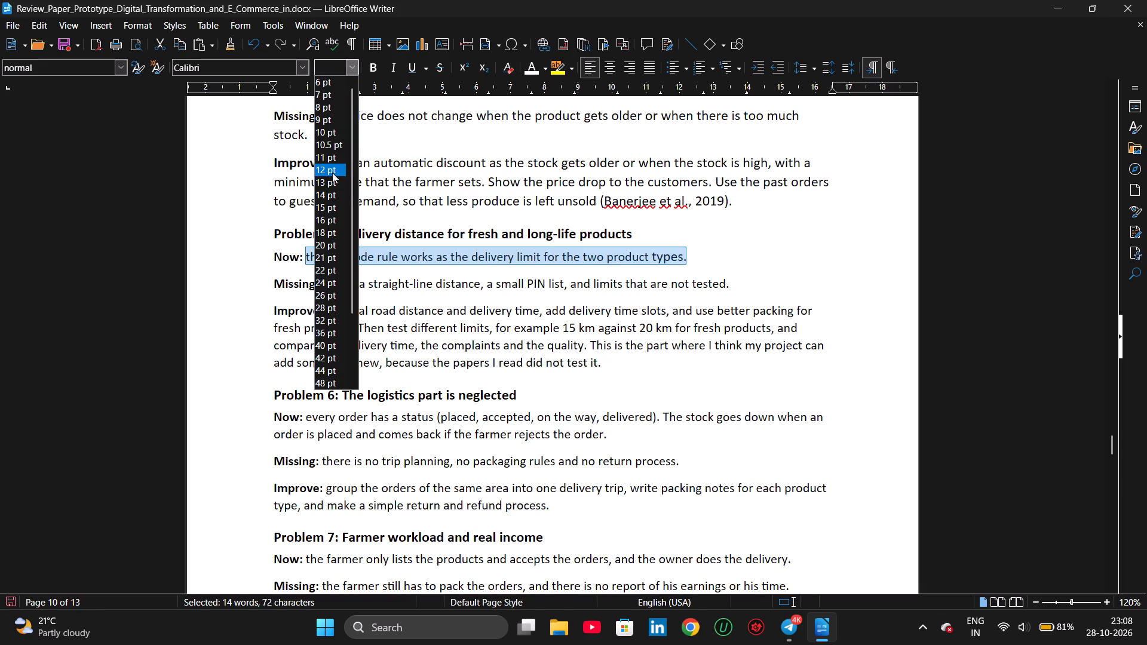
click(332, 173)
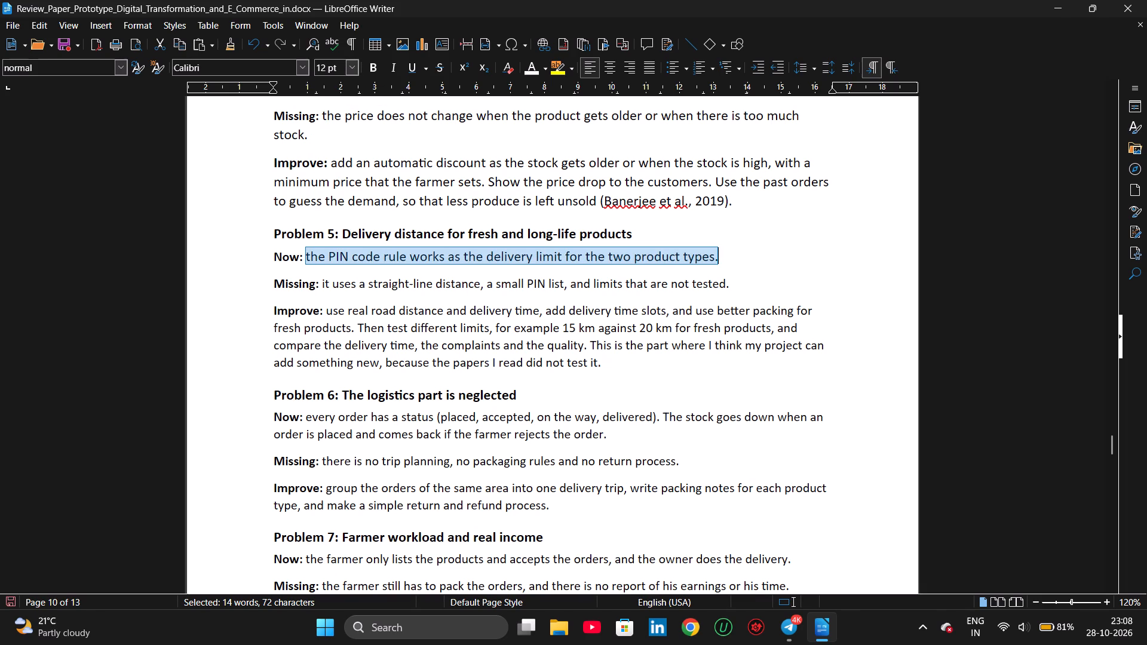
Set the texts after the bold "Missing:" and "Improve:" labels under "Problem 5: Delivery distance for fresh and long-life products" to 12 pt.
drag(320, 285, 571, 282)
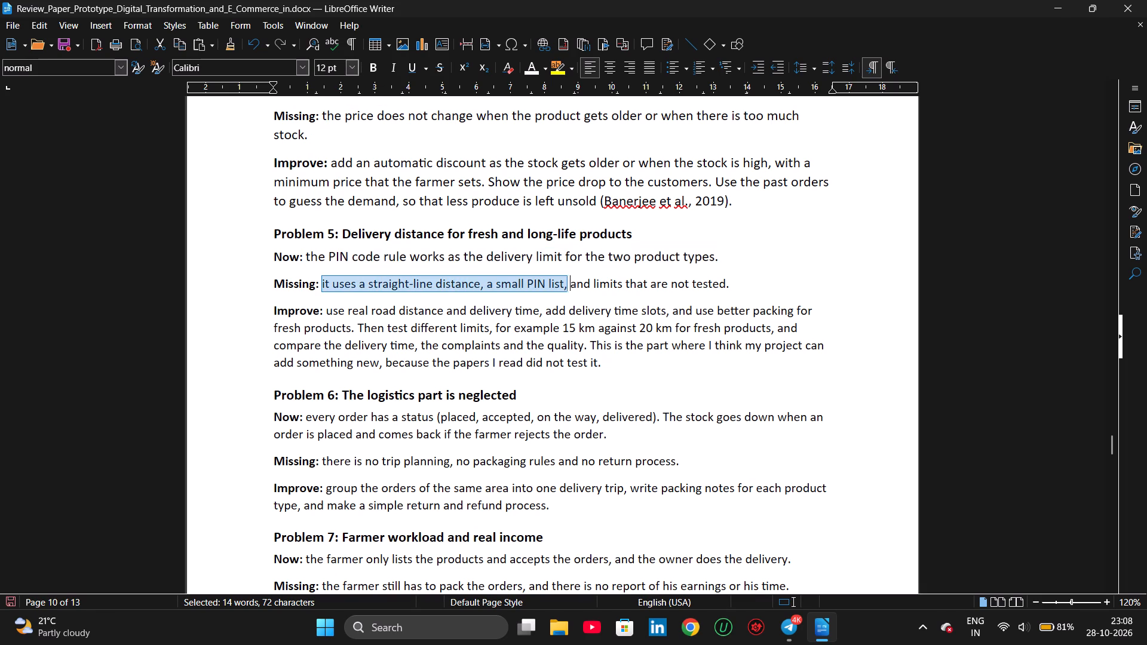
drag(571, 282, 725, 269)
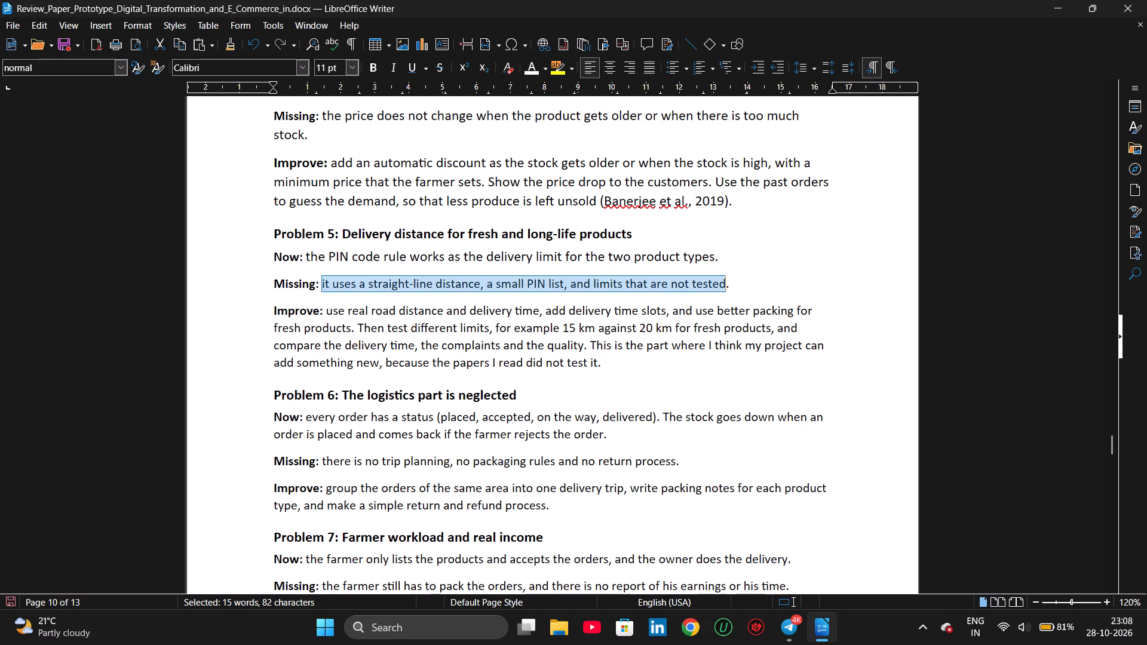
click(347, 67)
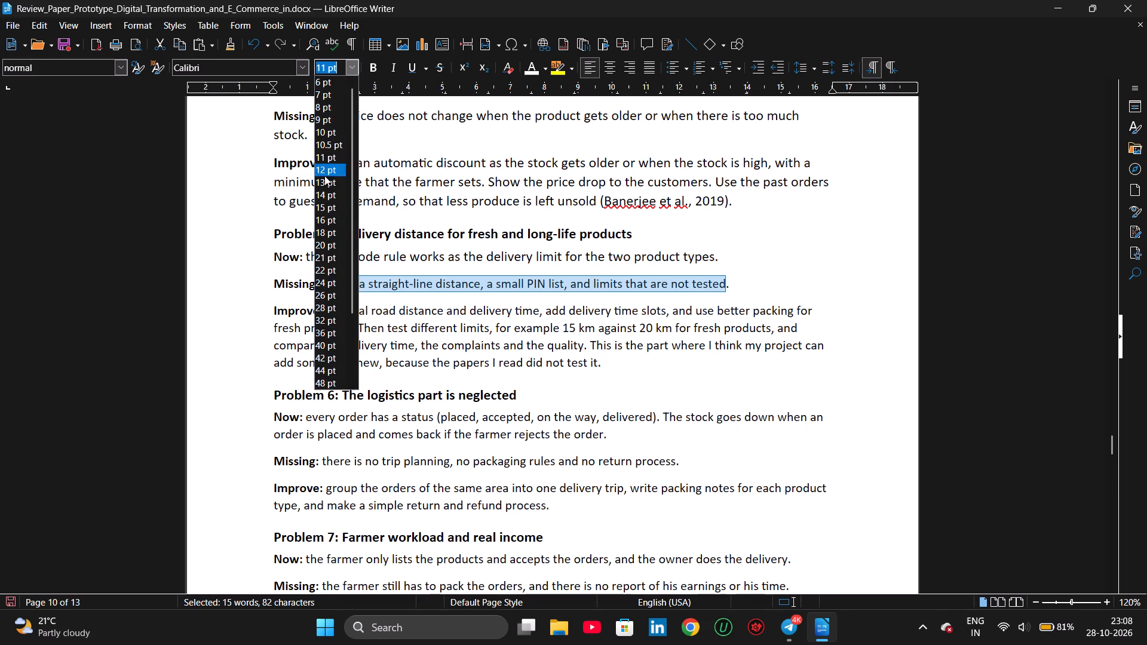
click(325, 173)
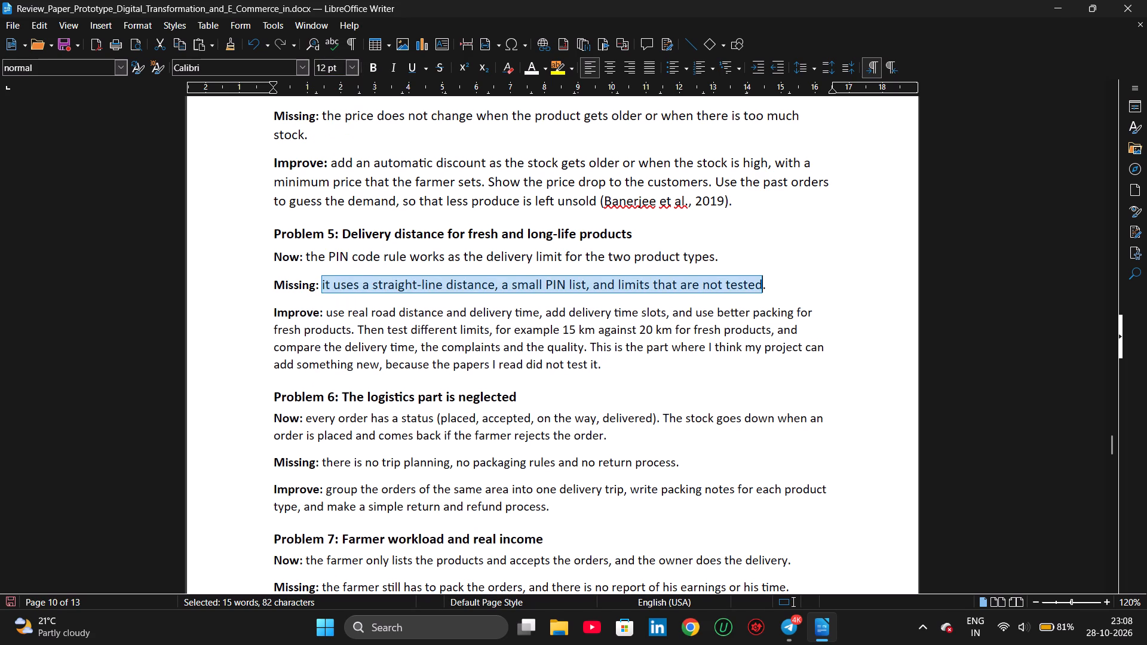
drag(325, 314, 367, 324)
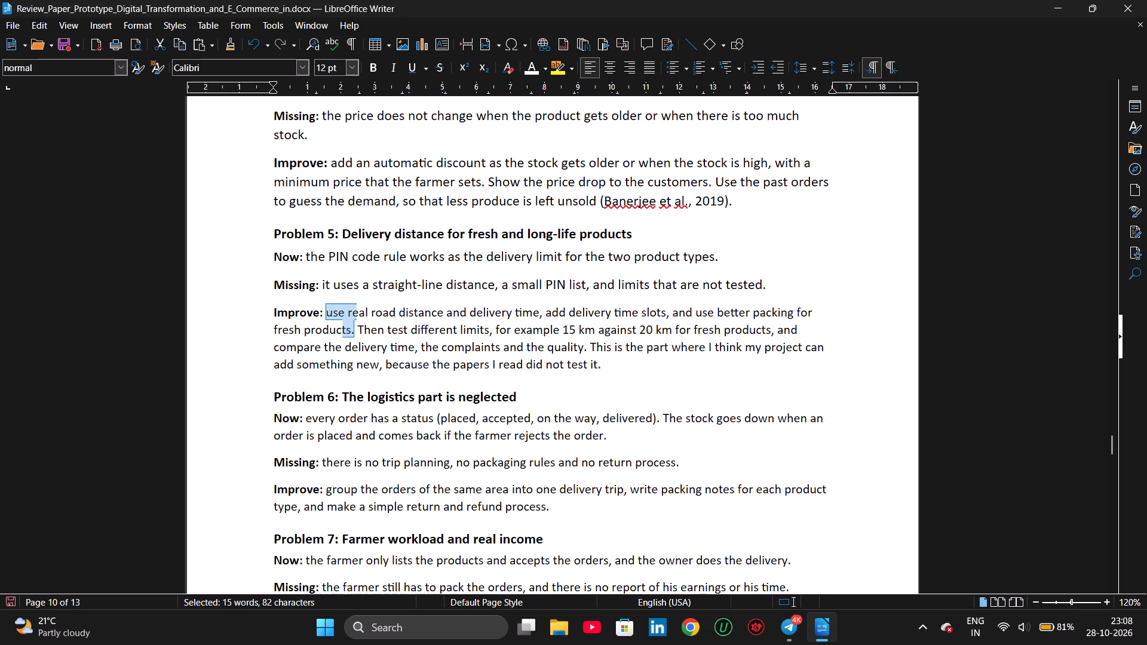
drag(367, 324, 606, 366)
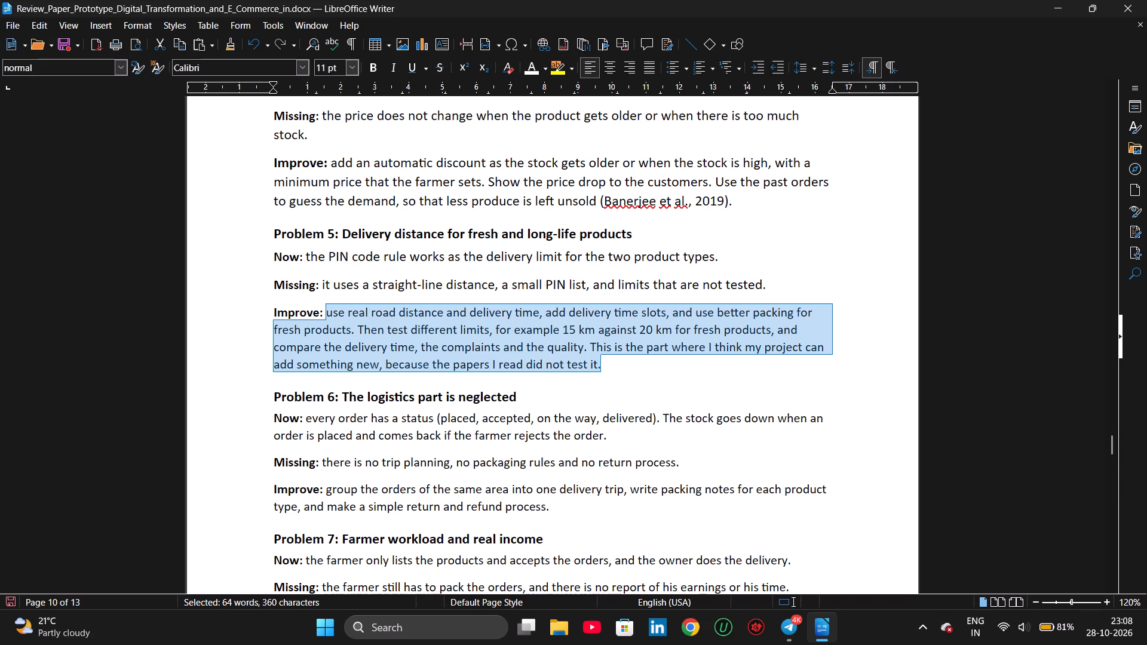
click(352, 66)
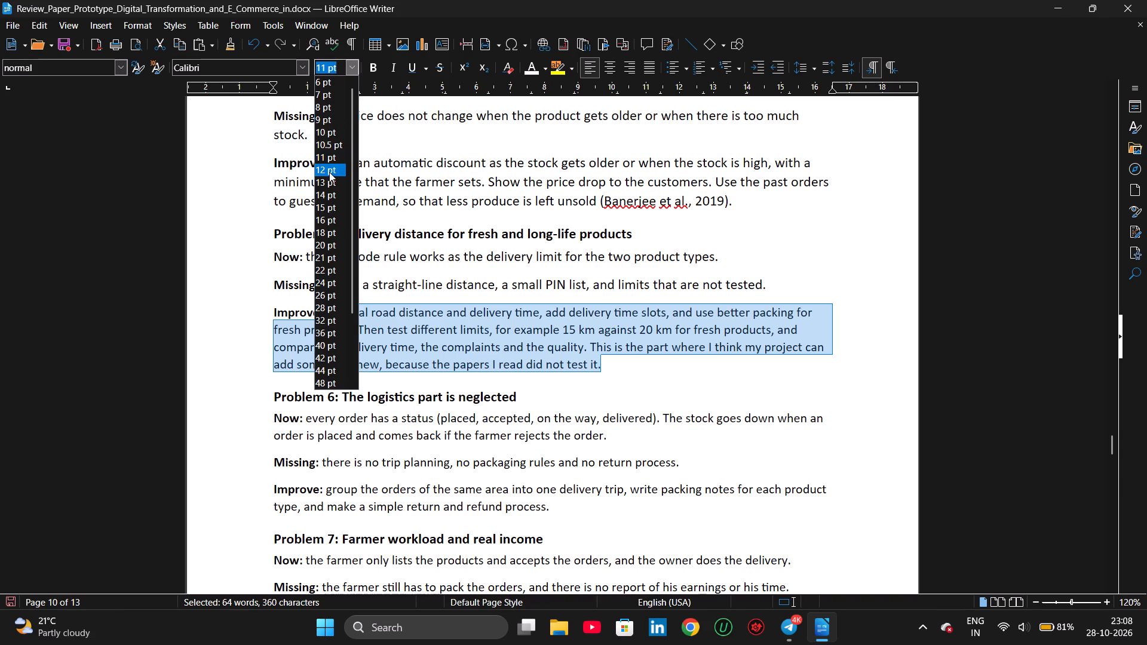
click(329, 172)
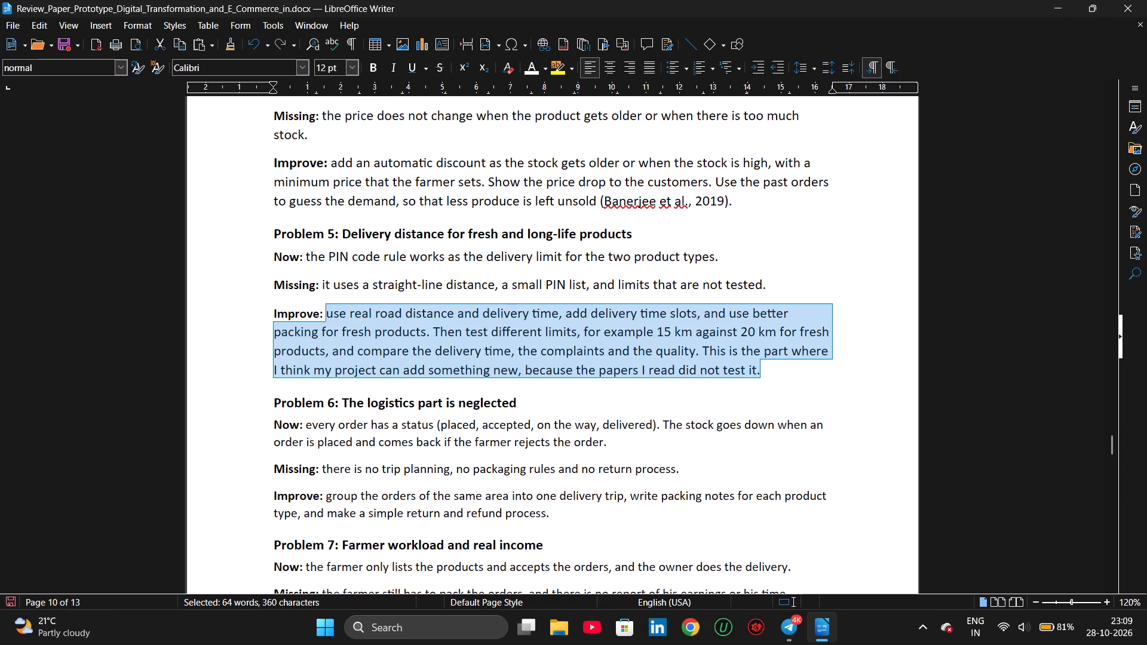
Set the text after the bold "Now:" label under "Problem 6: The logistics part is neglected" to 12 pt.
click(302, 426)
drag(302, 426, 567, 435)
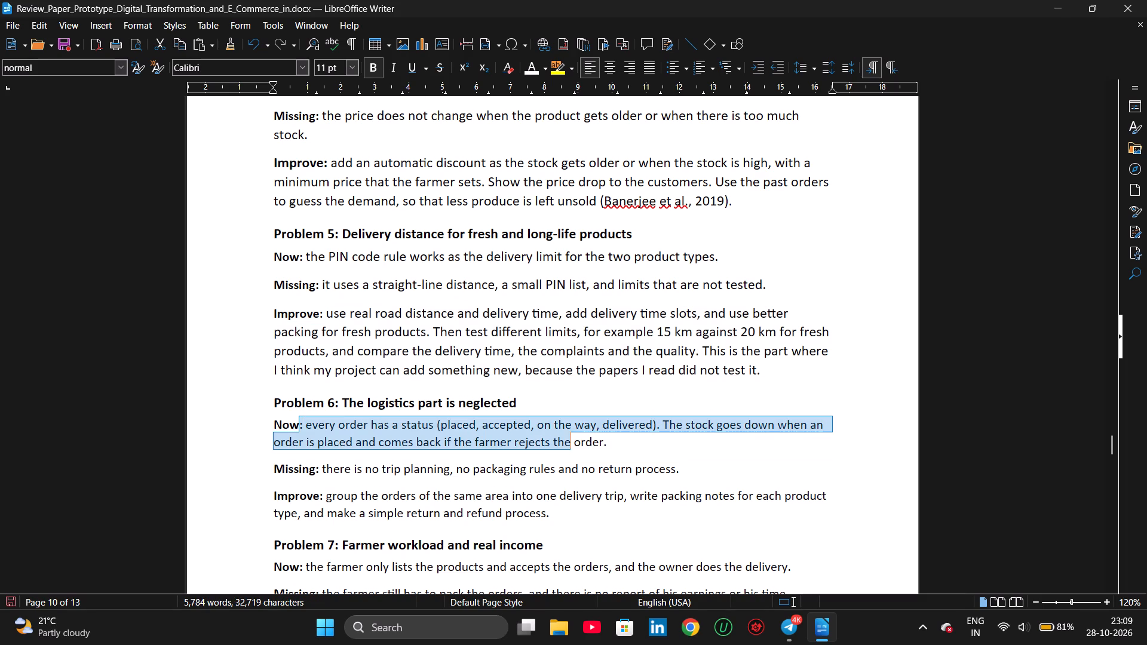
drag(567, 435, 595, 438)
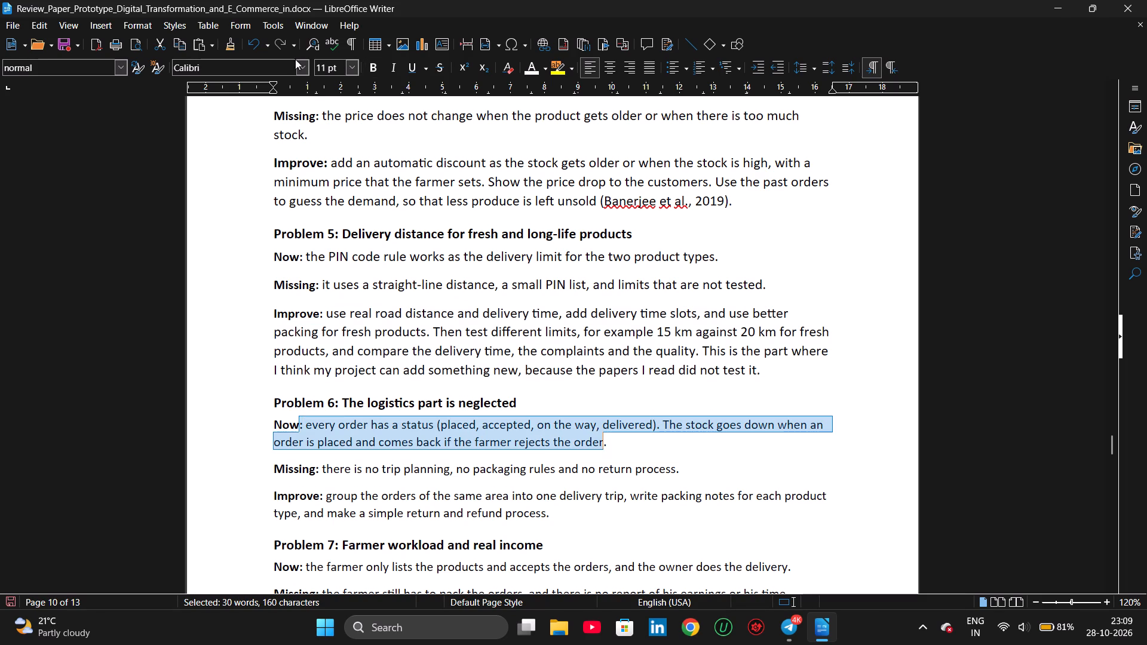
click(352, 66)
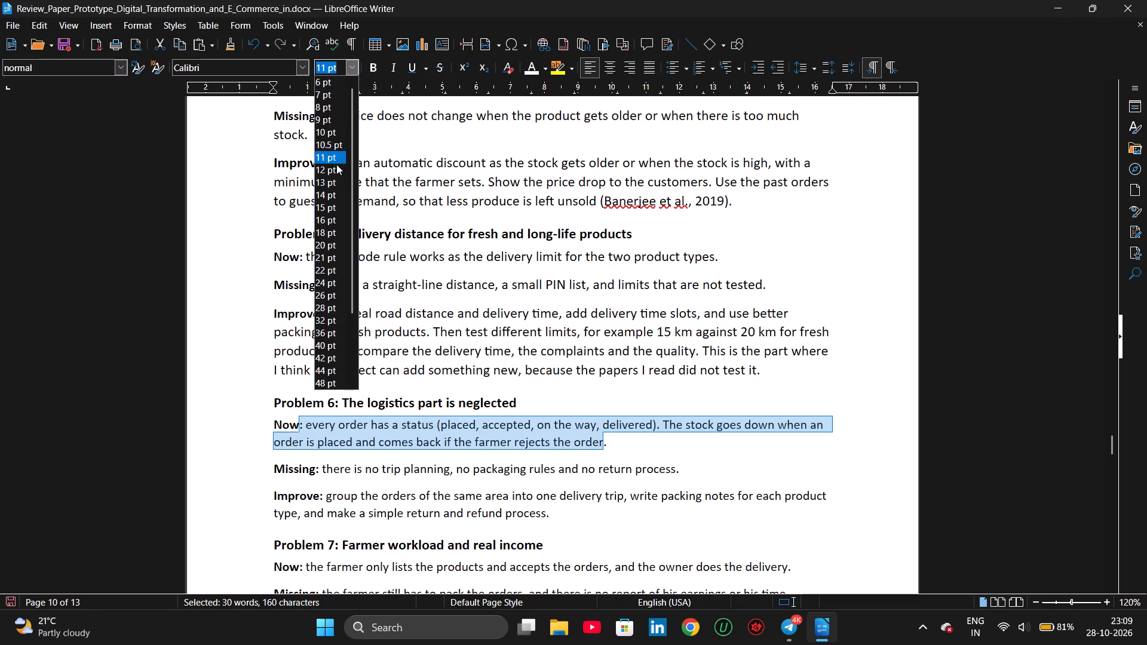
click(335, 168)
Set the texts after the bold "Missing:" and "Improve:" labels under Problem 6 to 12 pt.
scroll(352, 210, down, 1)
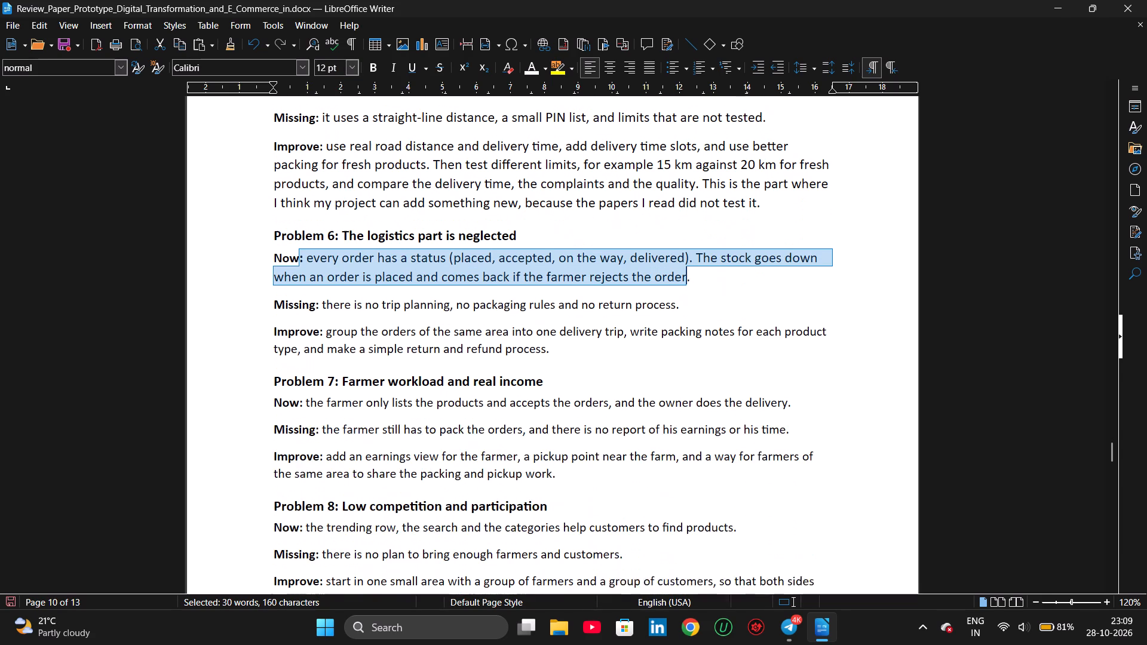
scroll(352, 210, down, 1)
click(321, 297)
drag(321, 297, 670, 282)
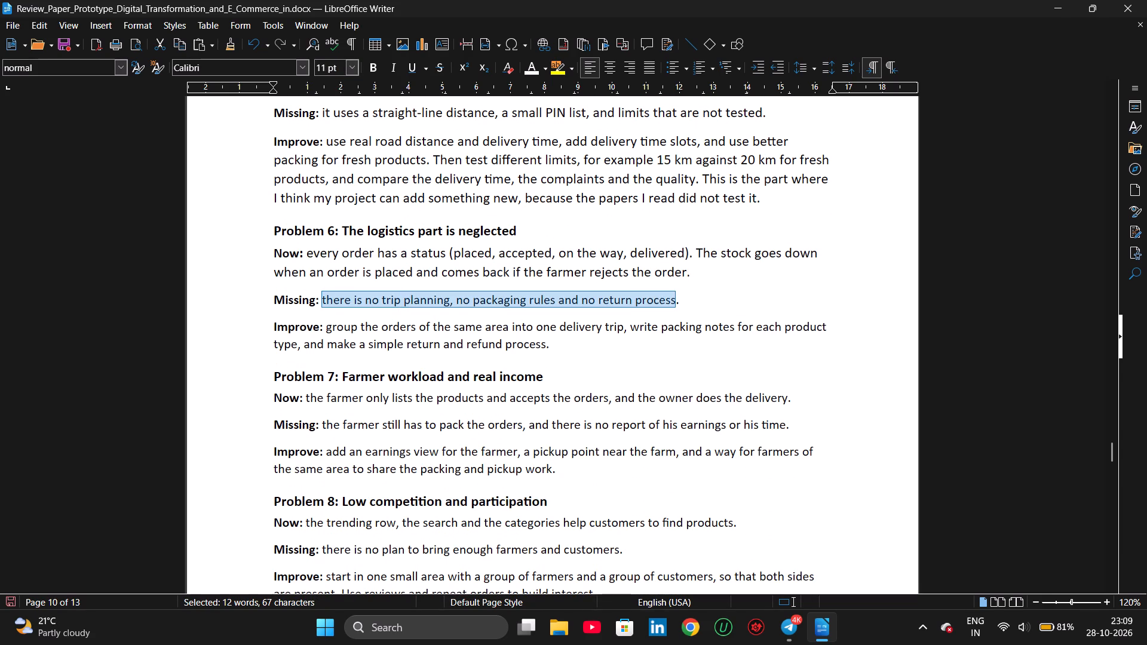
click(358, 69)
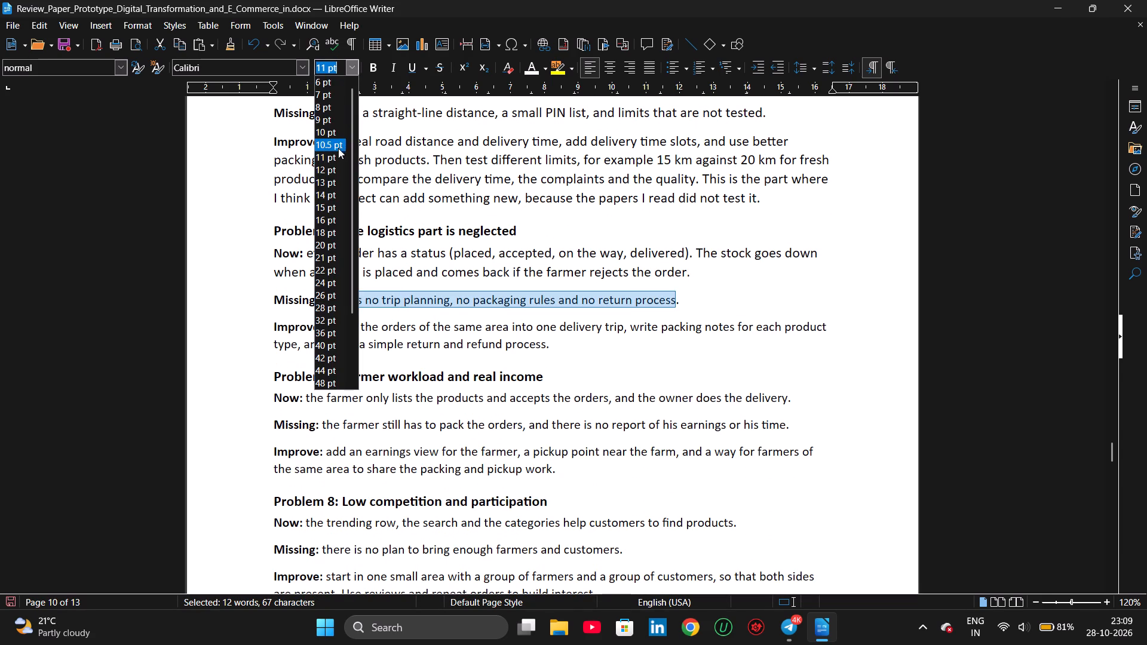
click(330, 171)
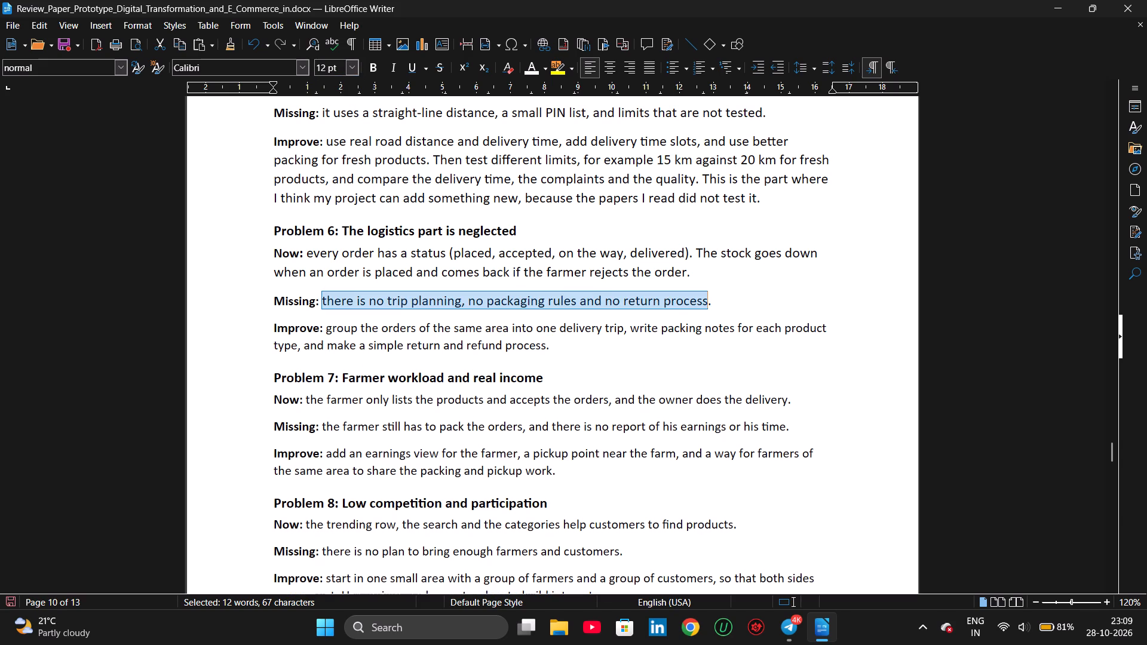
click(323, 329)
drag(323, 329, 490, 352)
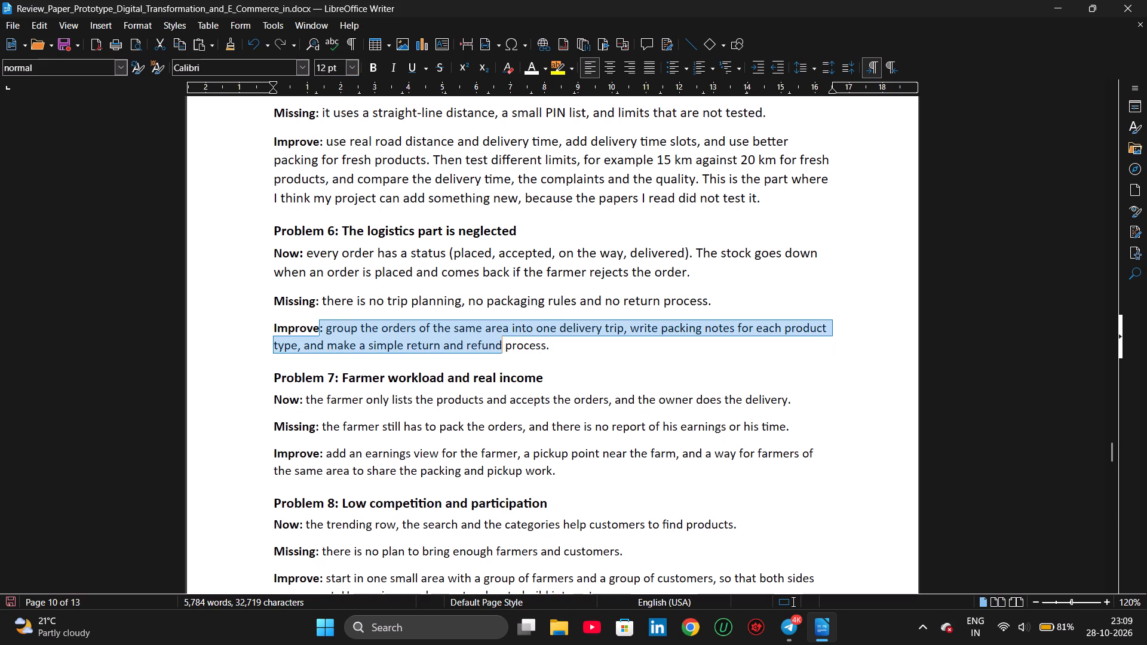
drag(490, 352, 526, 352)
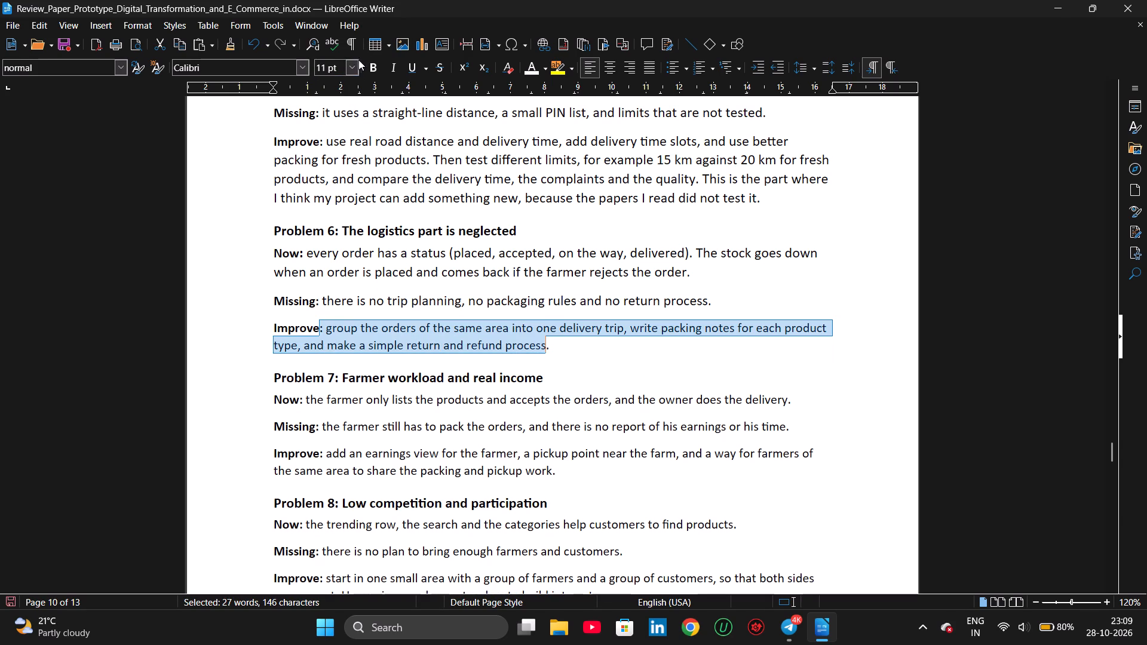
click(356, 63)
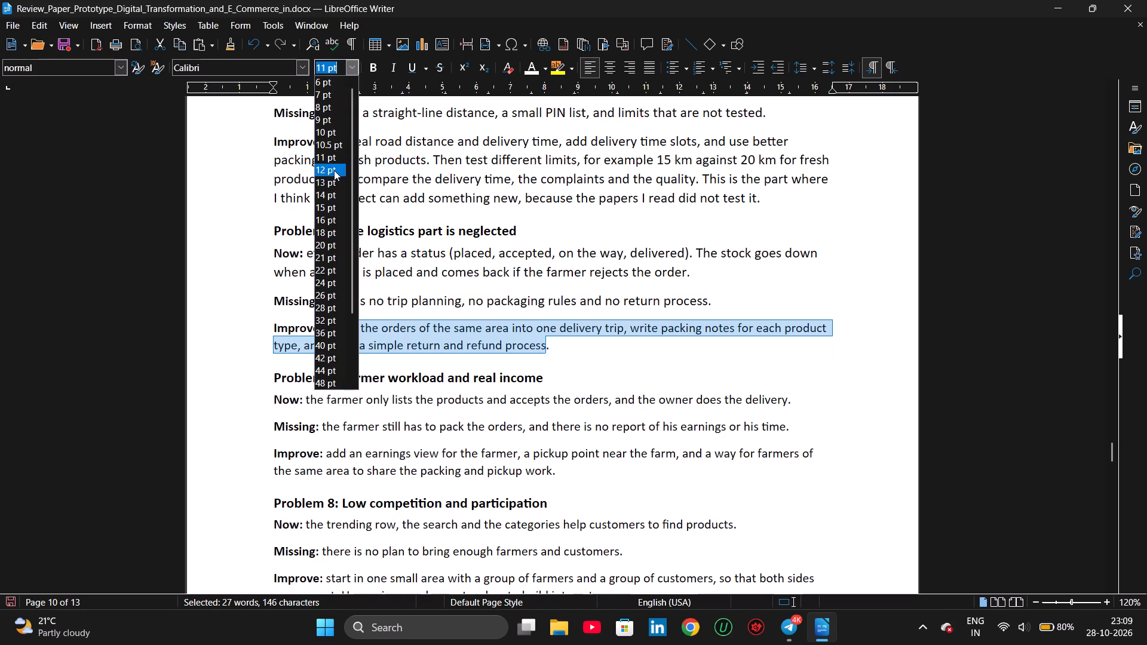
click(334, 170)
Set the text after the bold "Now:" label under "Problem 7: Farmer workload and real income" to 12 pt.
scroll(341, 226, down, 1)
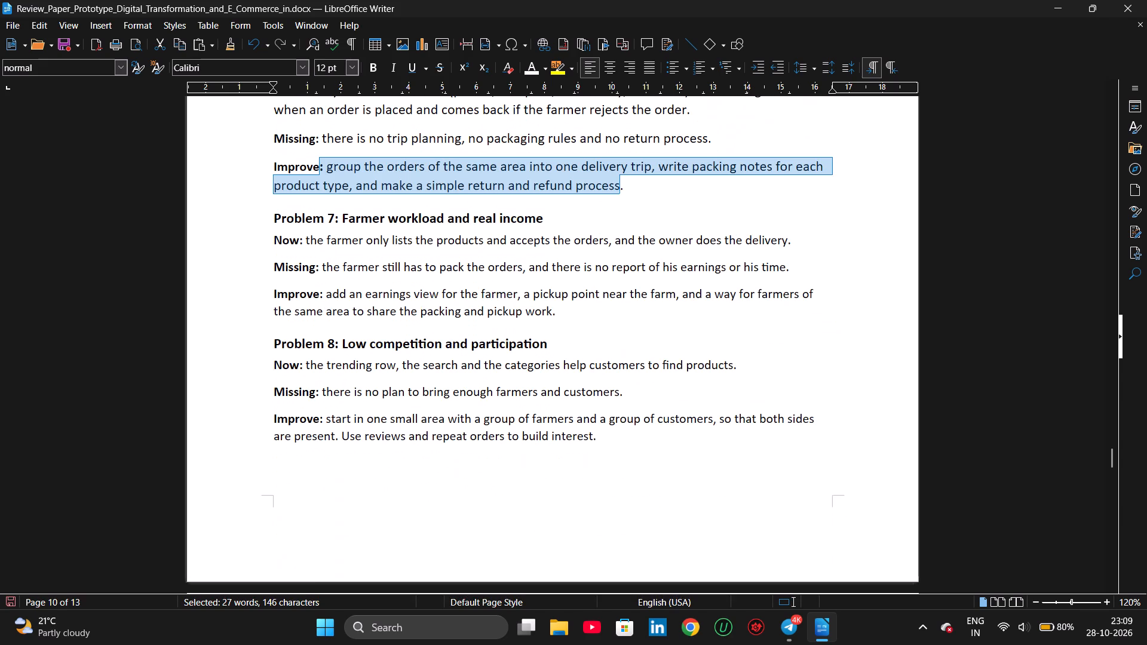
drag(305, 241, 790, 232)
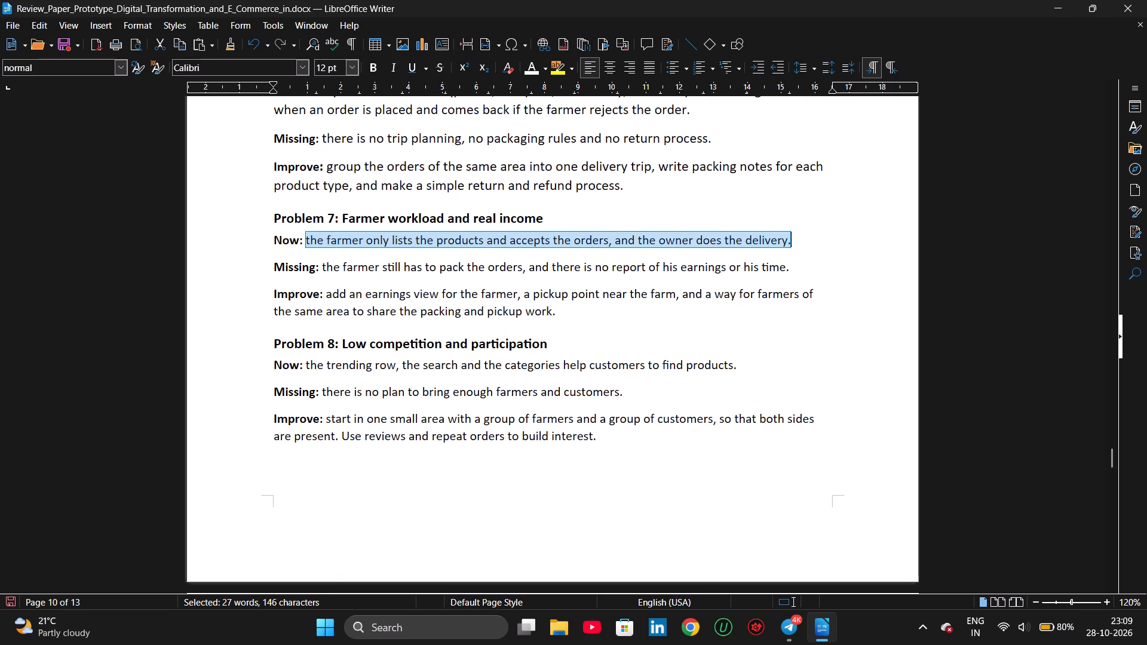
drag(790, 232, 795, 232)
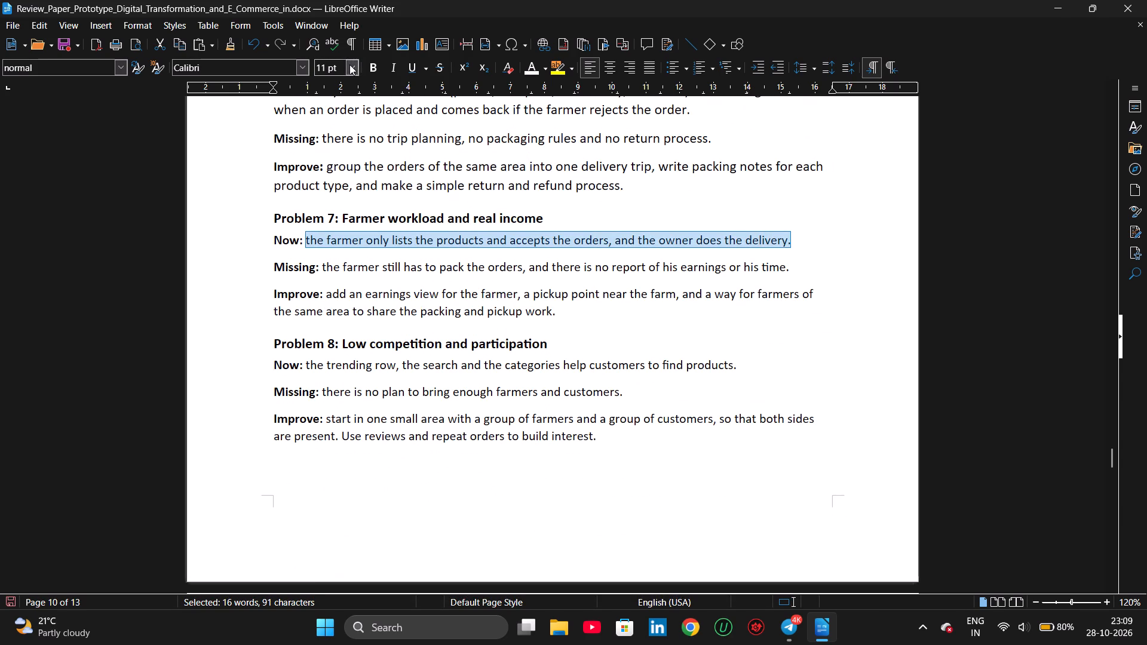
click(349, 64)
click(332, 171)
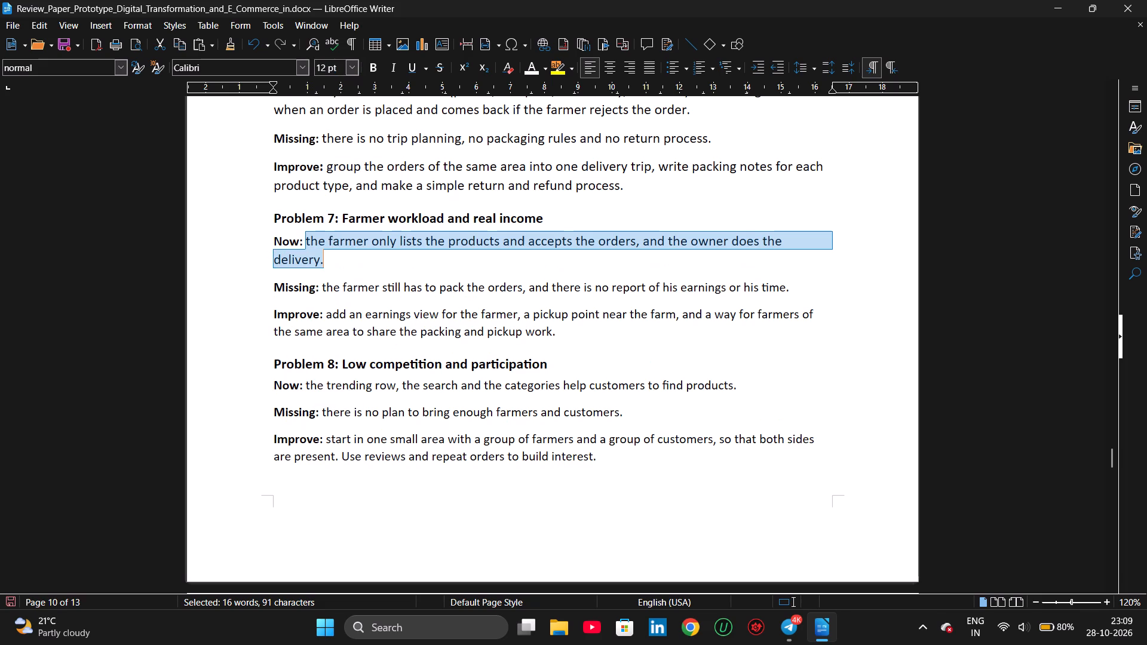
Set the texts after the bold "Missing:" and "Improve:" labels under Problem 7 to 12 pt.
click(321, 285)
drag(321, 285, 738, 267)
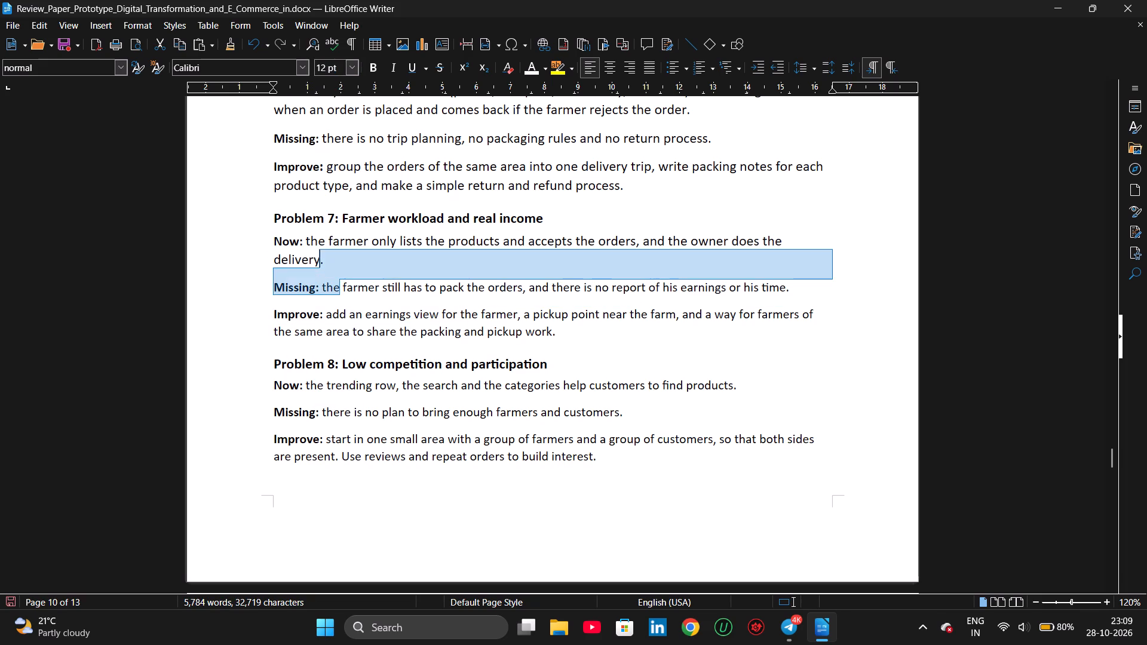
drag(738, 267, 776, 282)
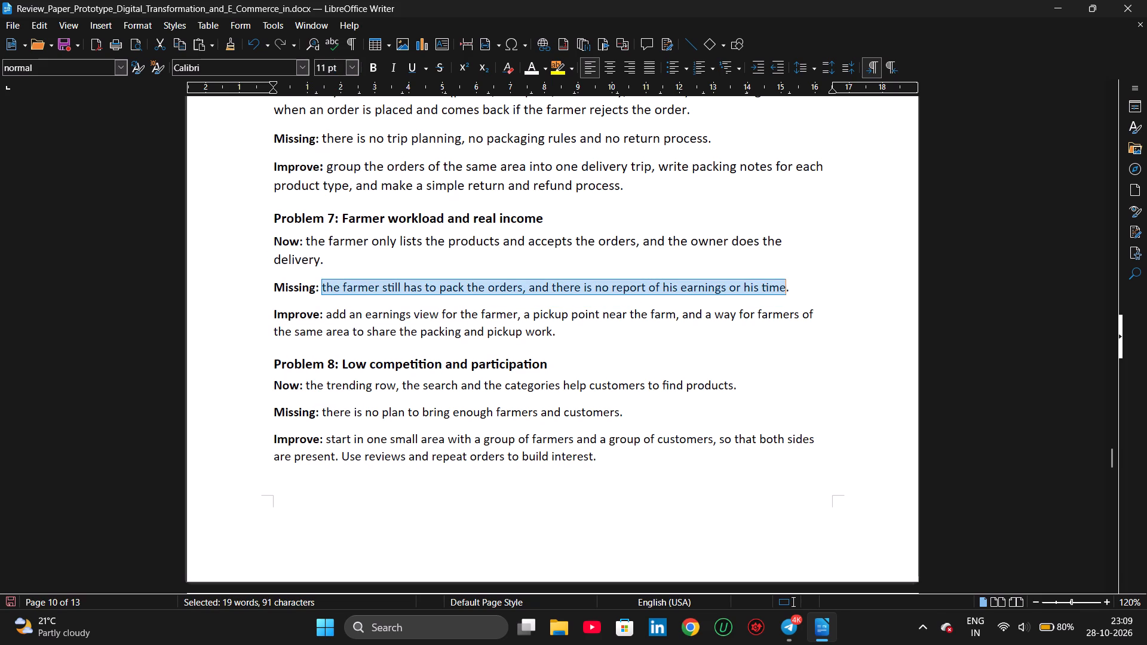
click(353, 73)
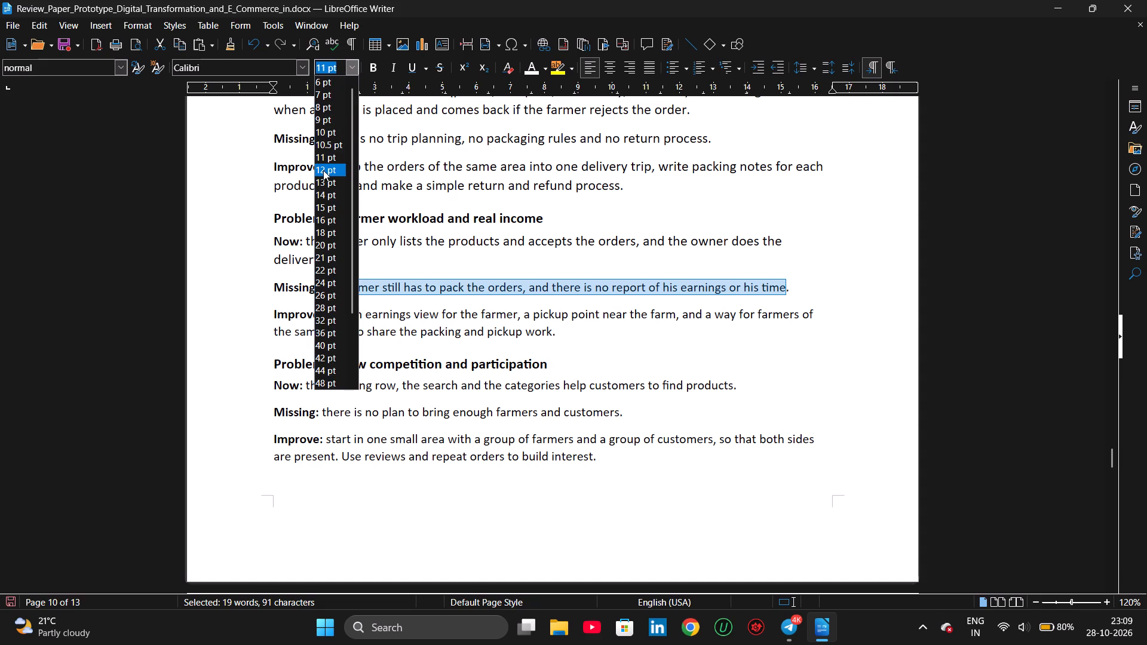
click(323, 173)
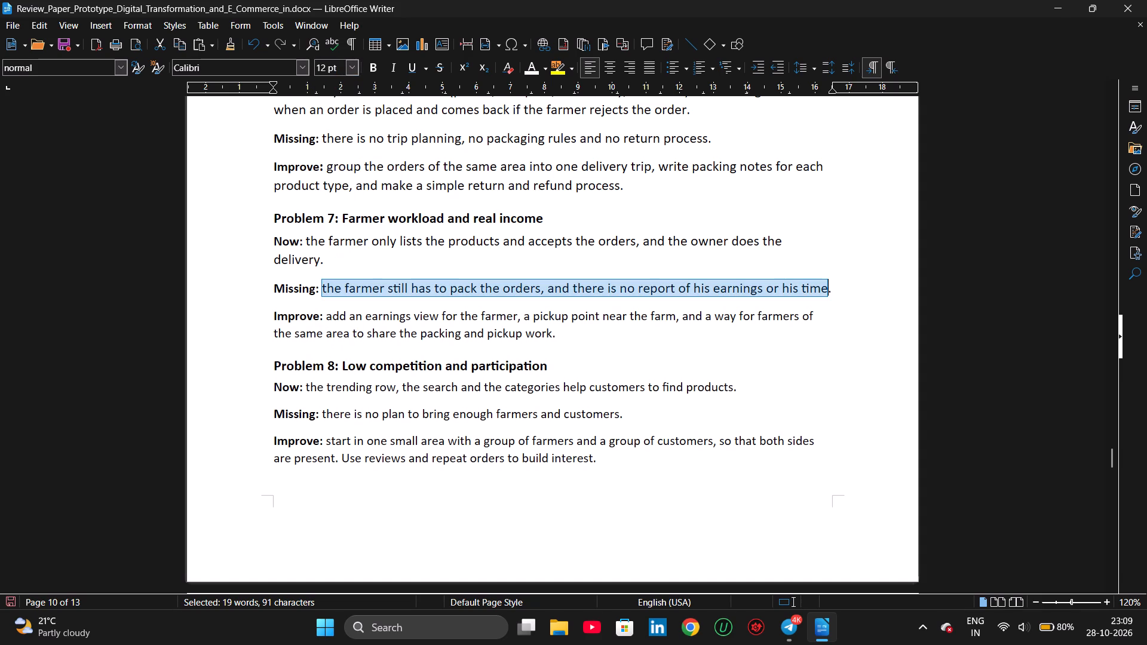
click(324, 320)
drag(324, 320, 456, 336)
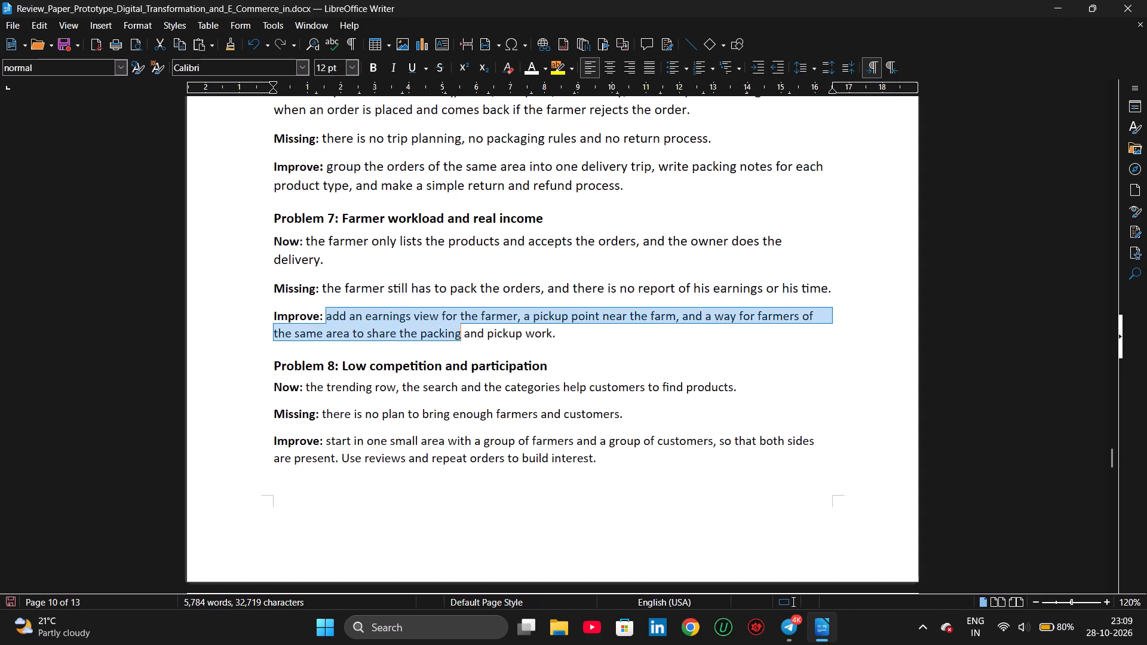
drag(456, 336, 541, 340)
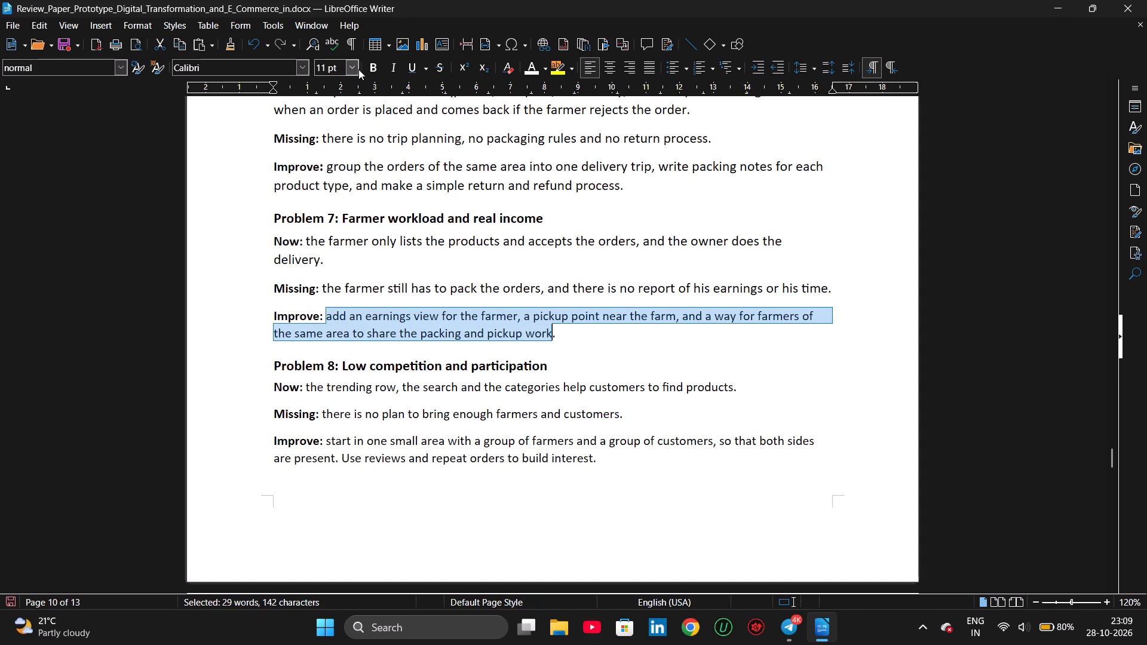
click(359, 68)
click(352, 67)
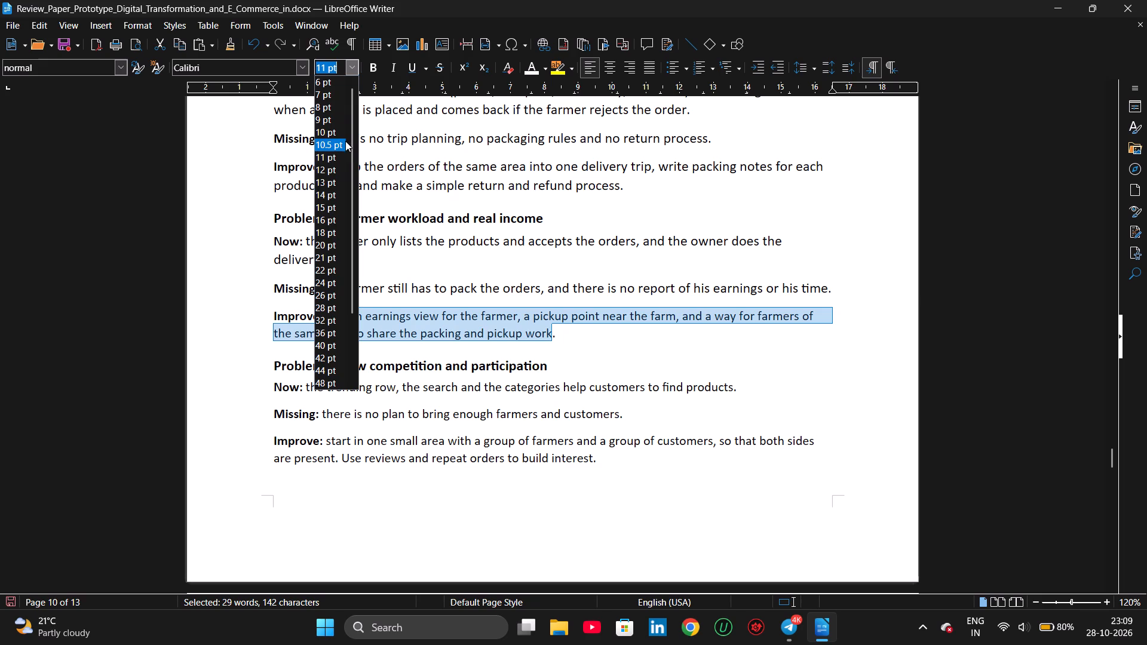
click(333, 173)
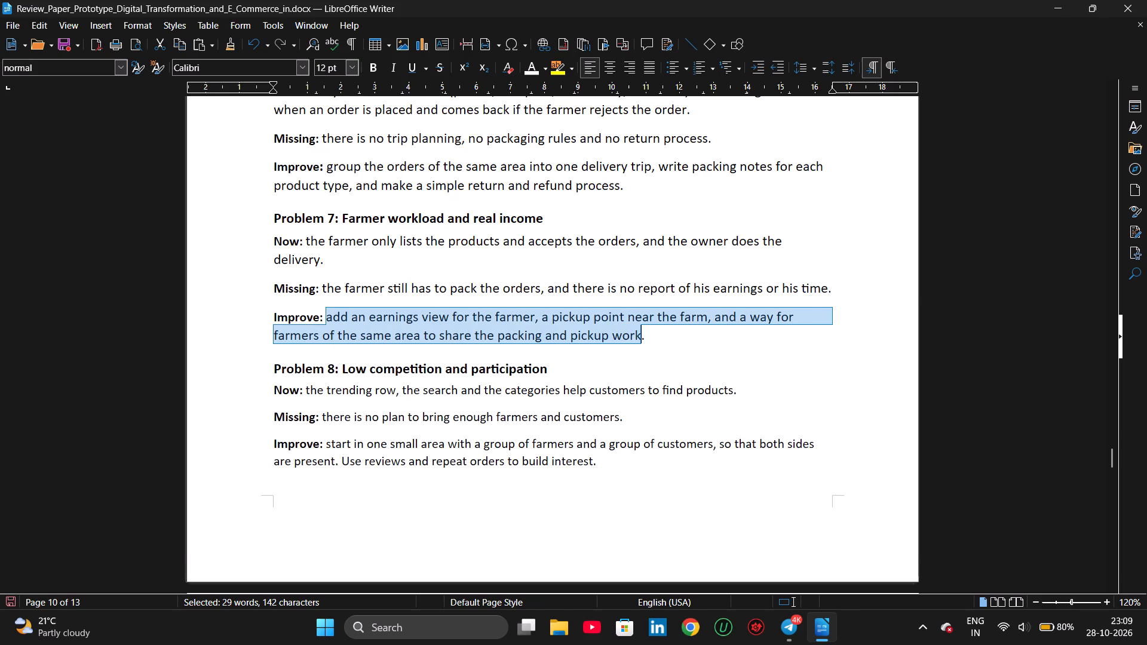
Set the text after the bold "Now:" label under "Problem 8: Low competition and participation" to 13 pt.
scroll(343, 244, down, 1)
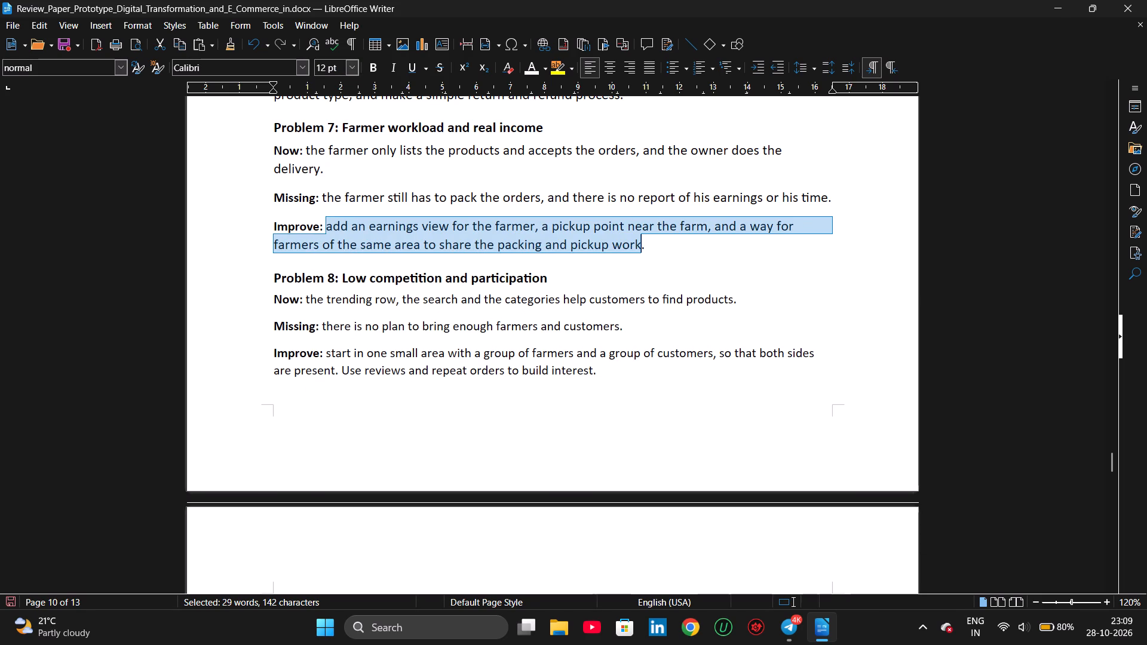
click(305, 300)
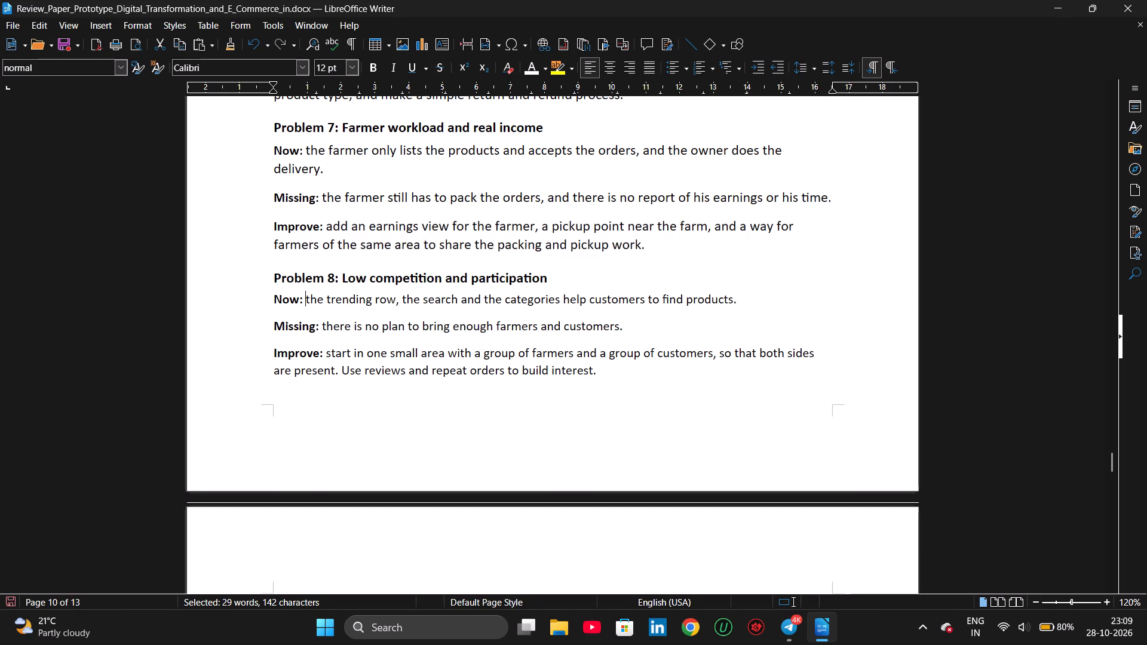
drag(305, 300, 731, 293)
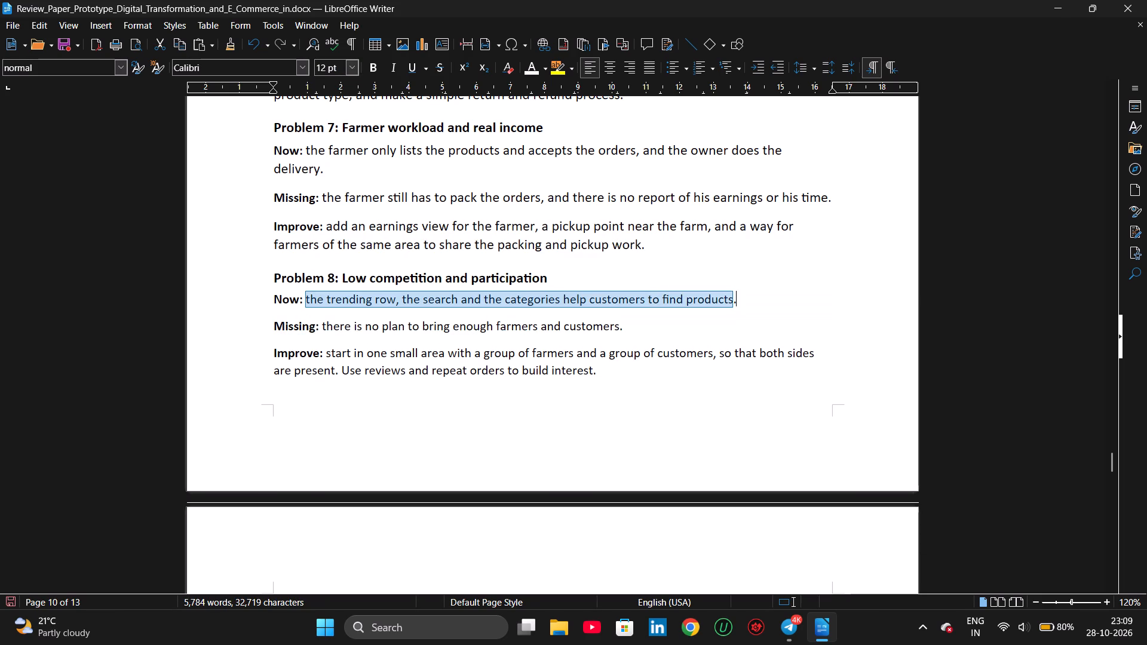
click(354, 73)
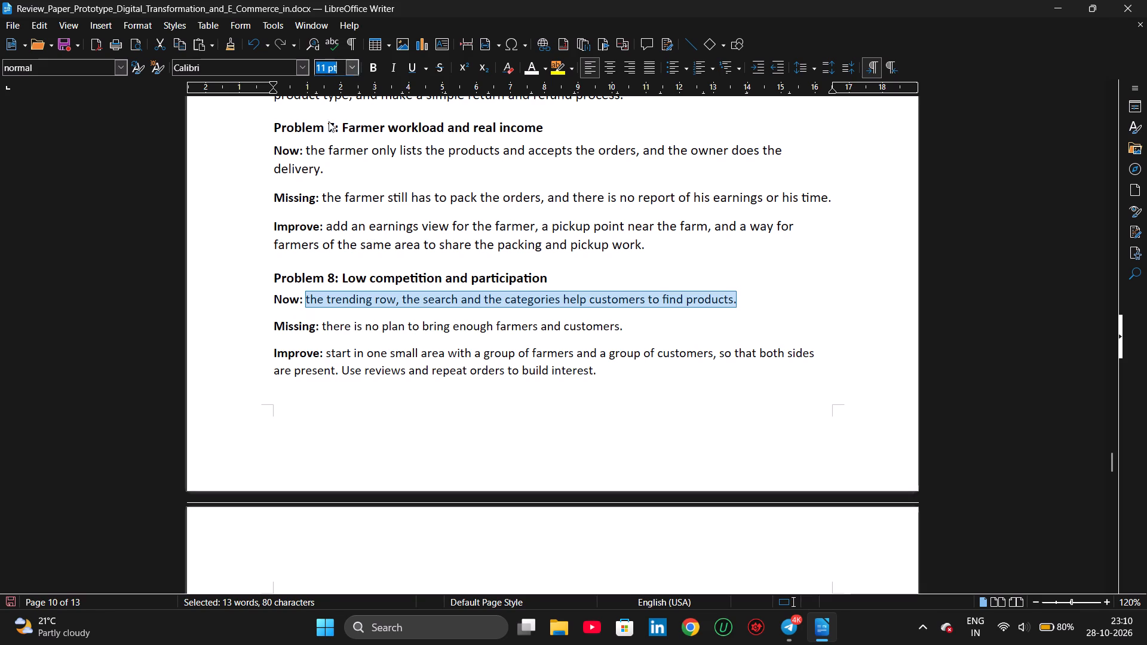
click(322, 176)
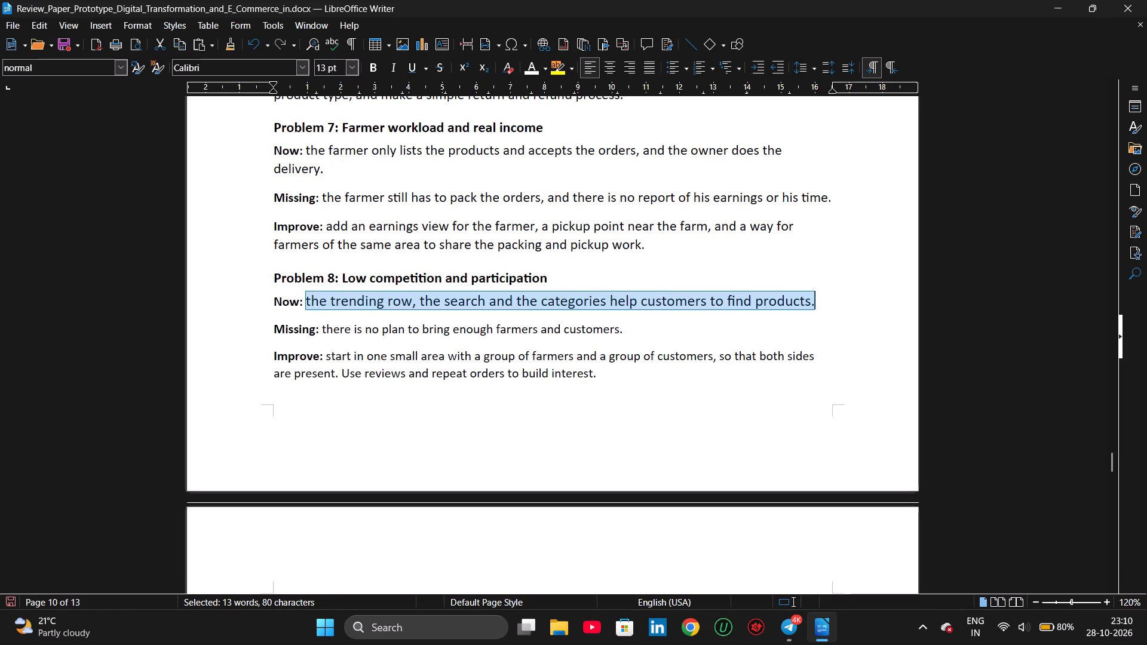
Set the texts after the bold "Missing:" and "Improve:" labels under Problem 8 to 12 pt.
click(323, 331)
drag(323, 331, 609, 331)
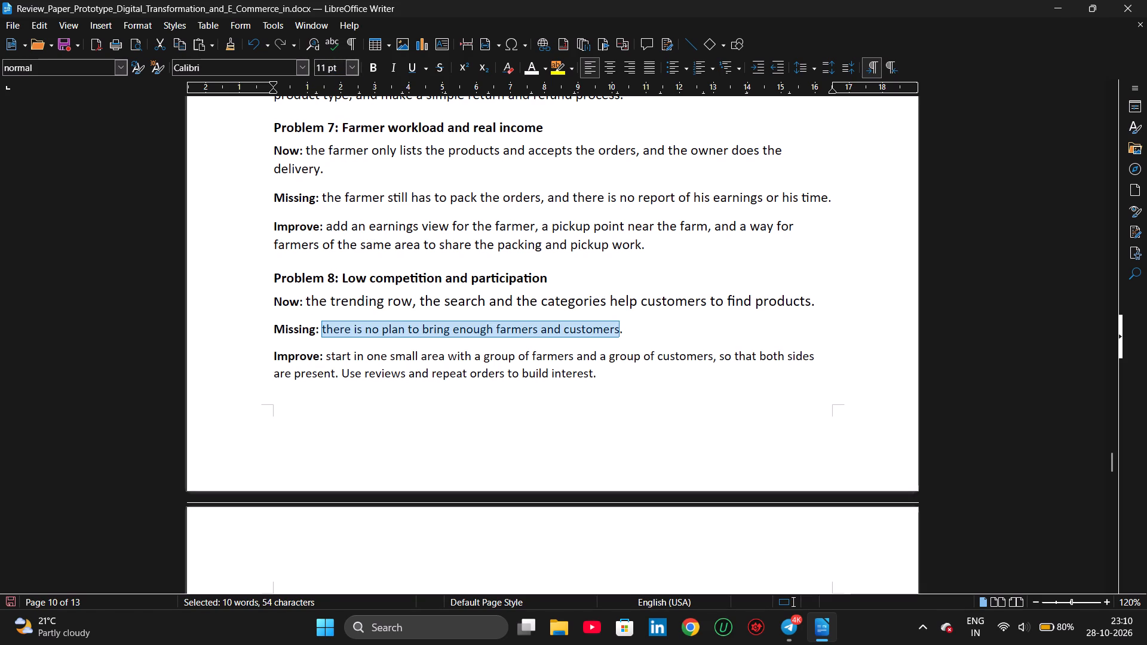
click(351, 66)
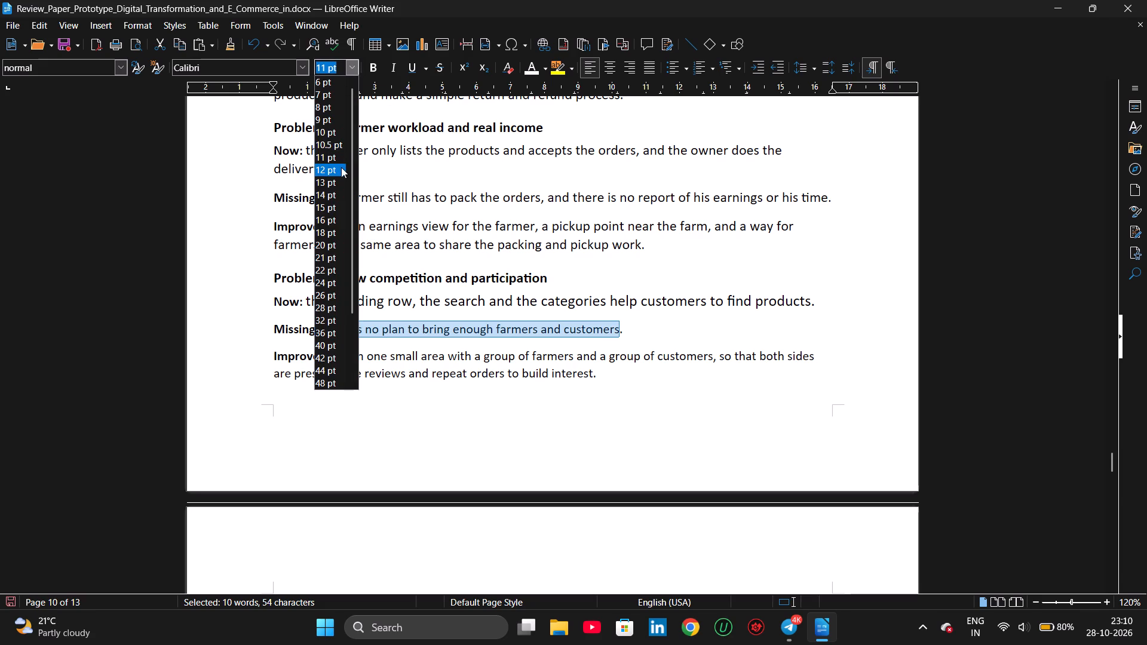
click(341, 167)
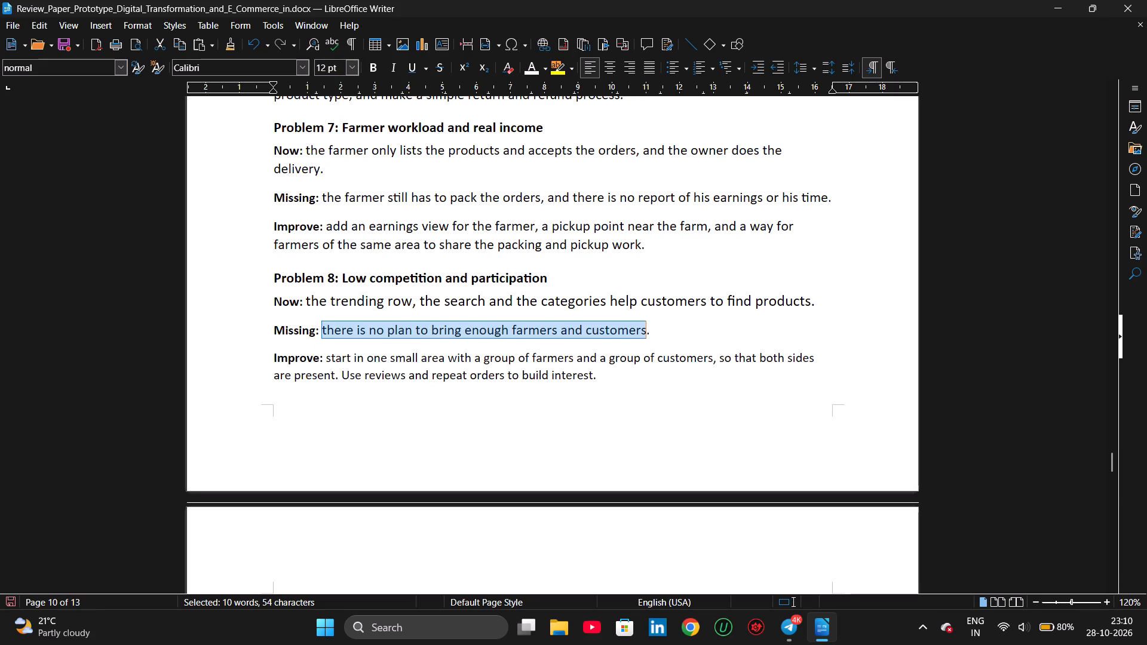
drag(326, 360, 482, 394)
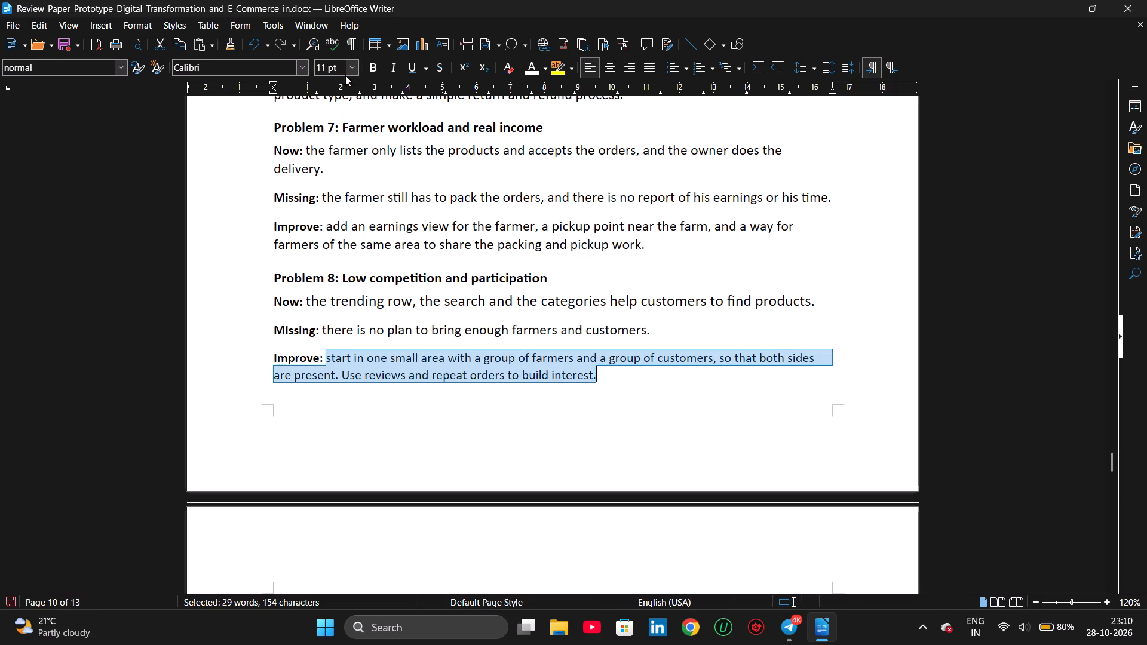
drag(351, 69, 335, 180)
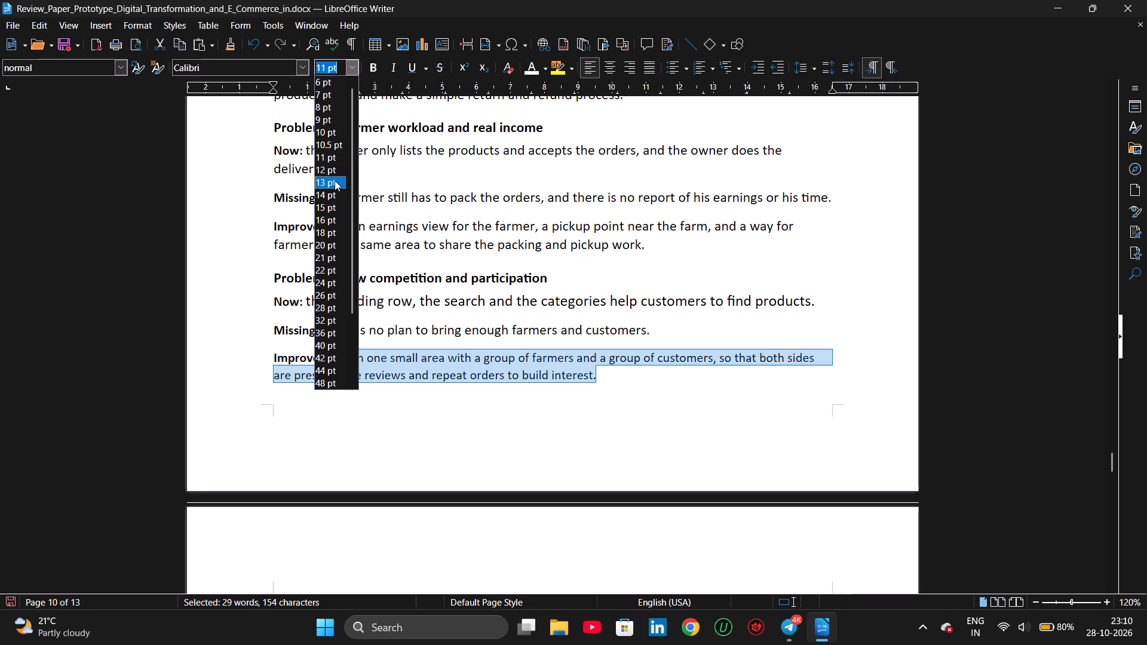
drag(335, 180, 335, 172)
click(335, 172)
Set the texts after the bold "Now:" and "Improve:" labels under "Problem 10: The evidence is weak" to 12 pt.
scroll(390, 325, down, 1)
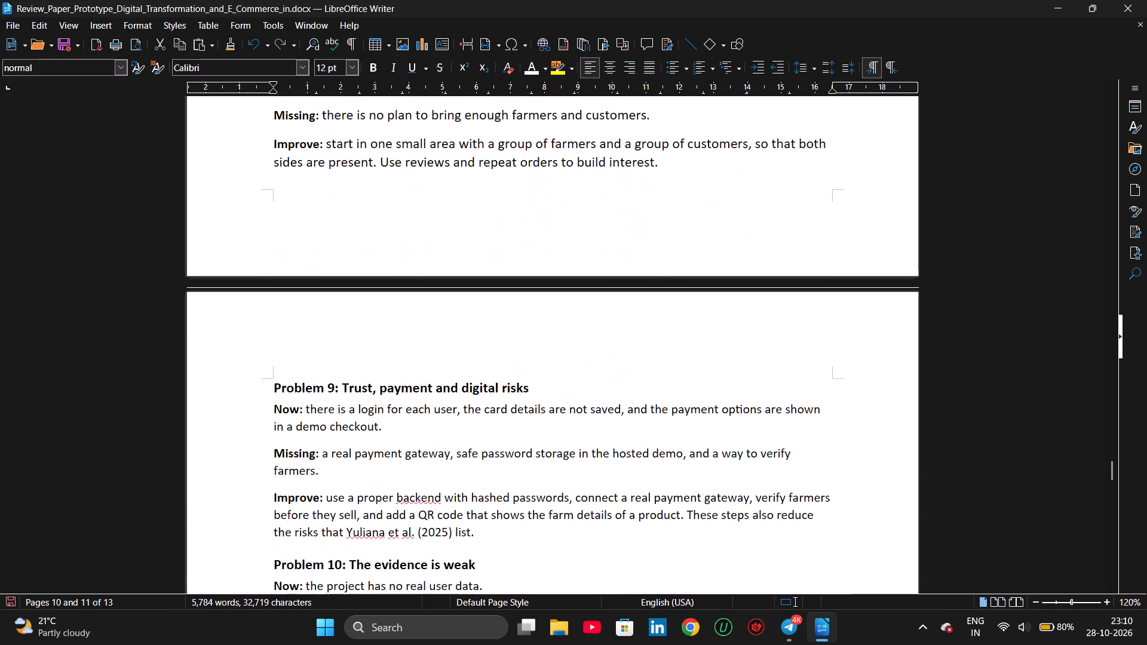
scroll(390, 325, down, 1)
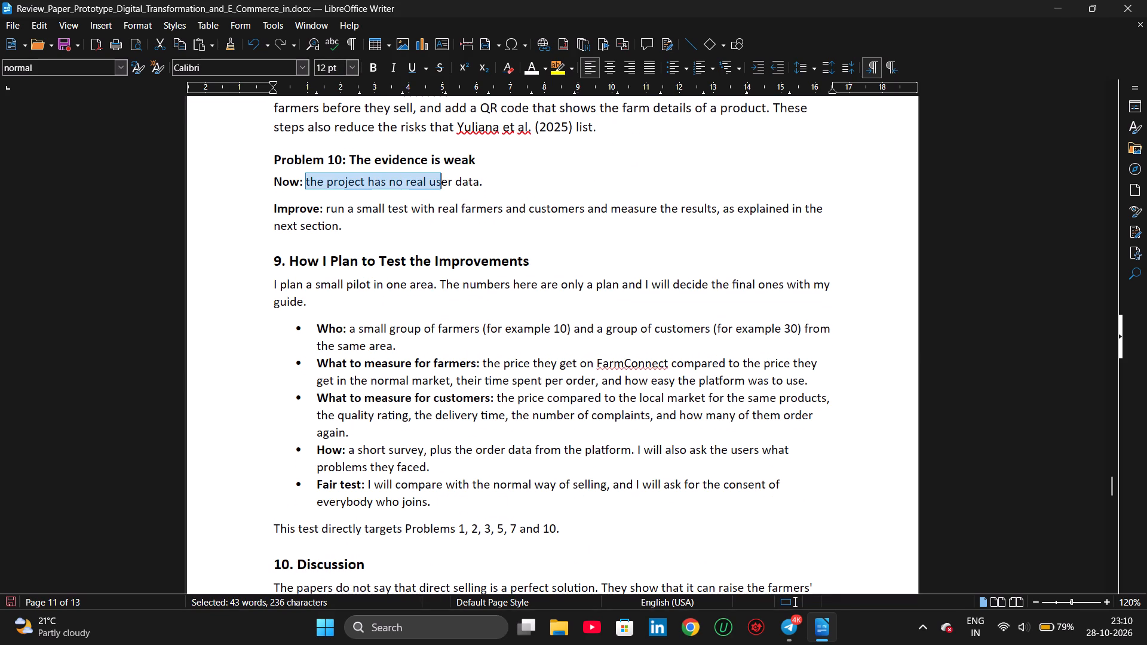
drag(440, 186, 499, 185)
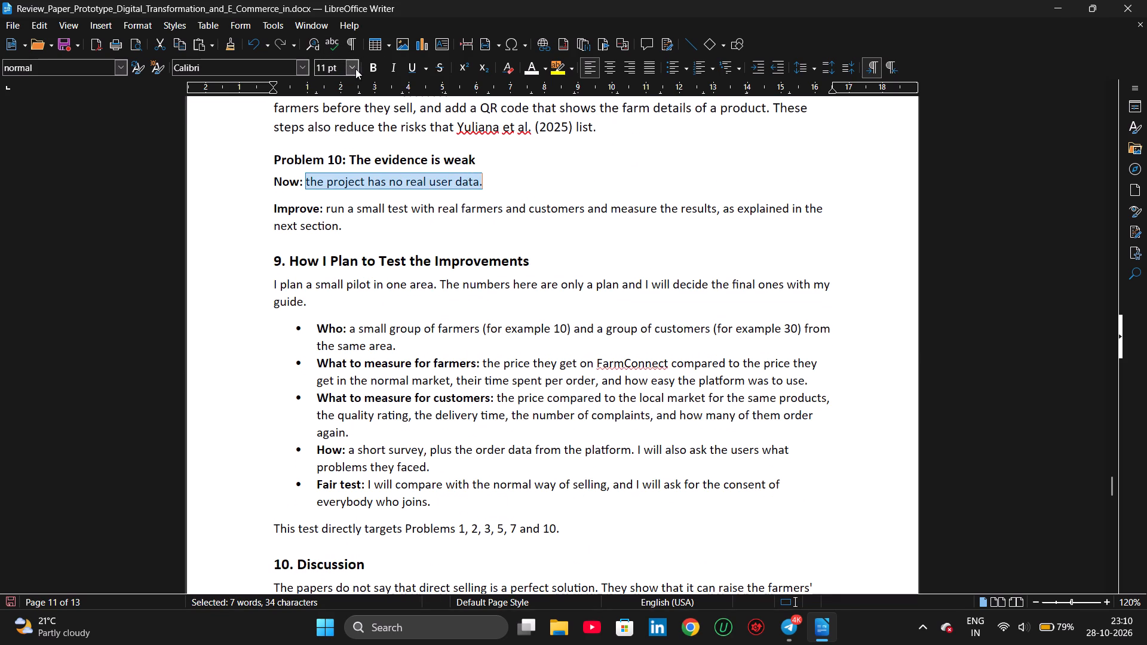
click(355, 69)
click(341, 169)
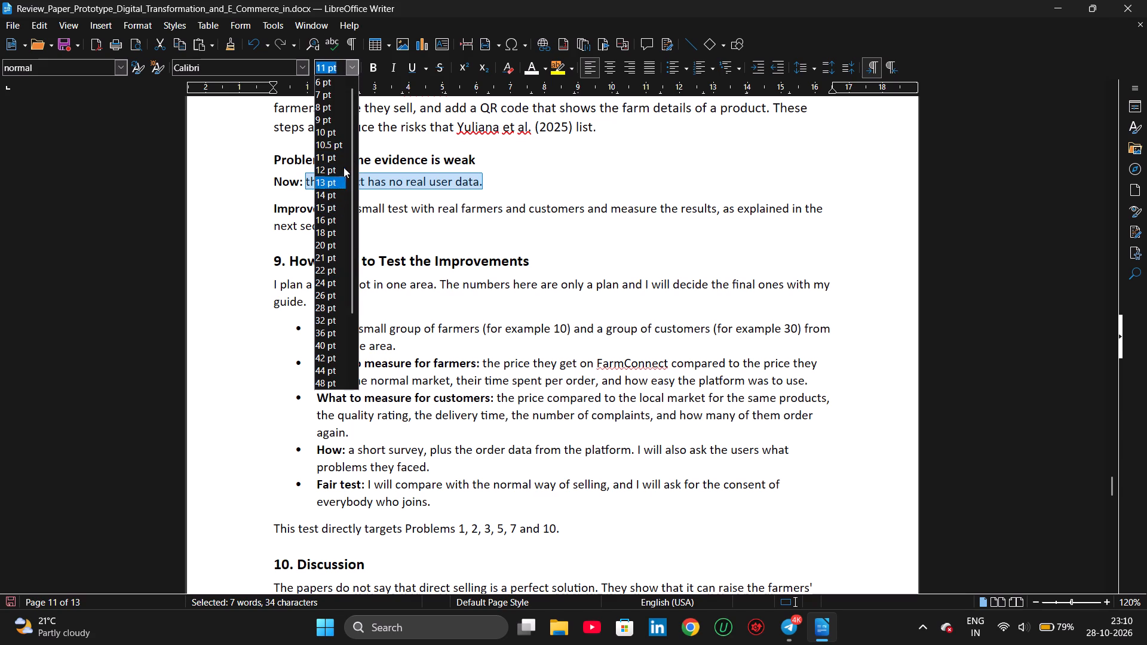
click(344, 164)
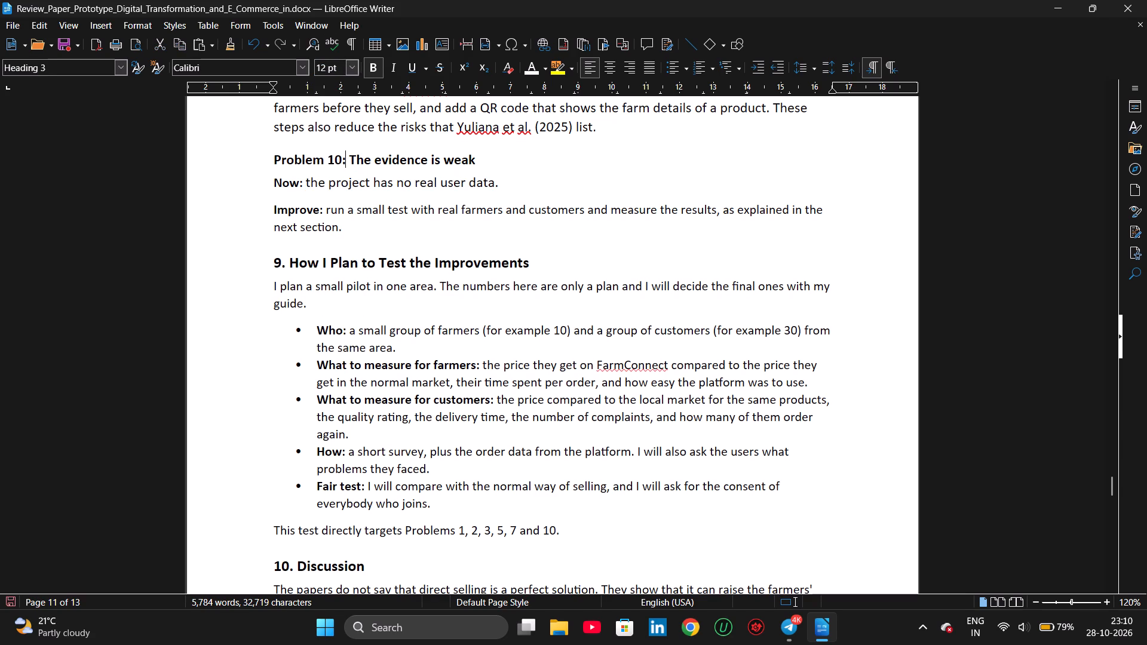
click(327, 209)
drag(327, 209, 344, 226)
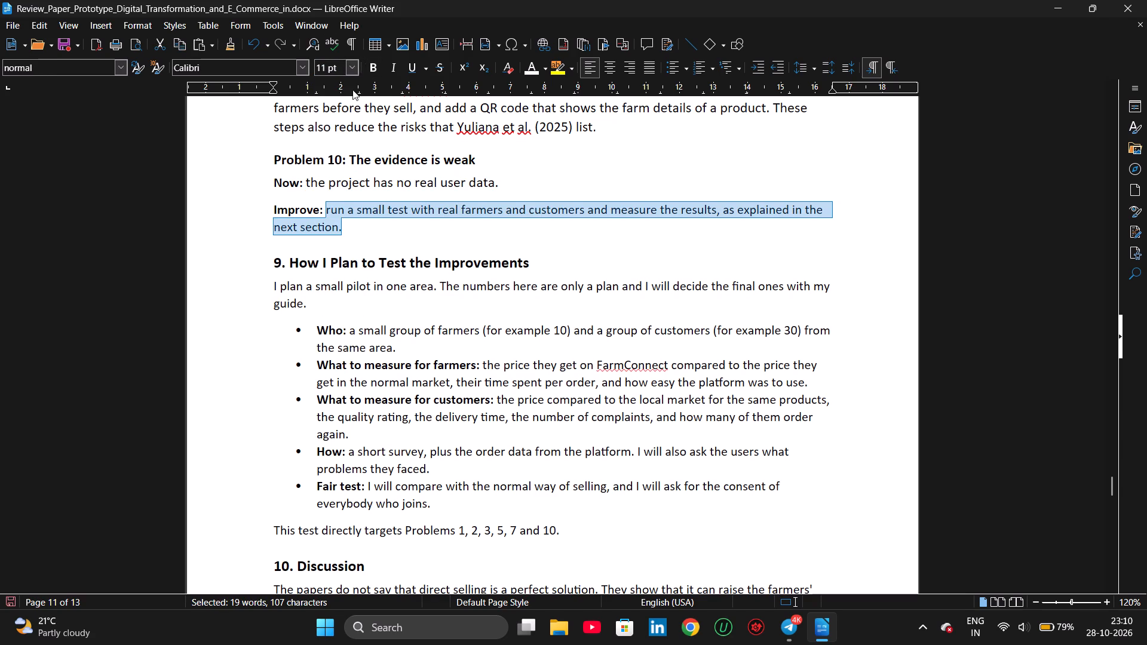
click(354, 69)
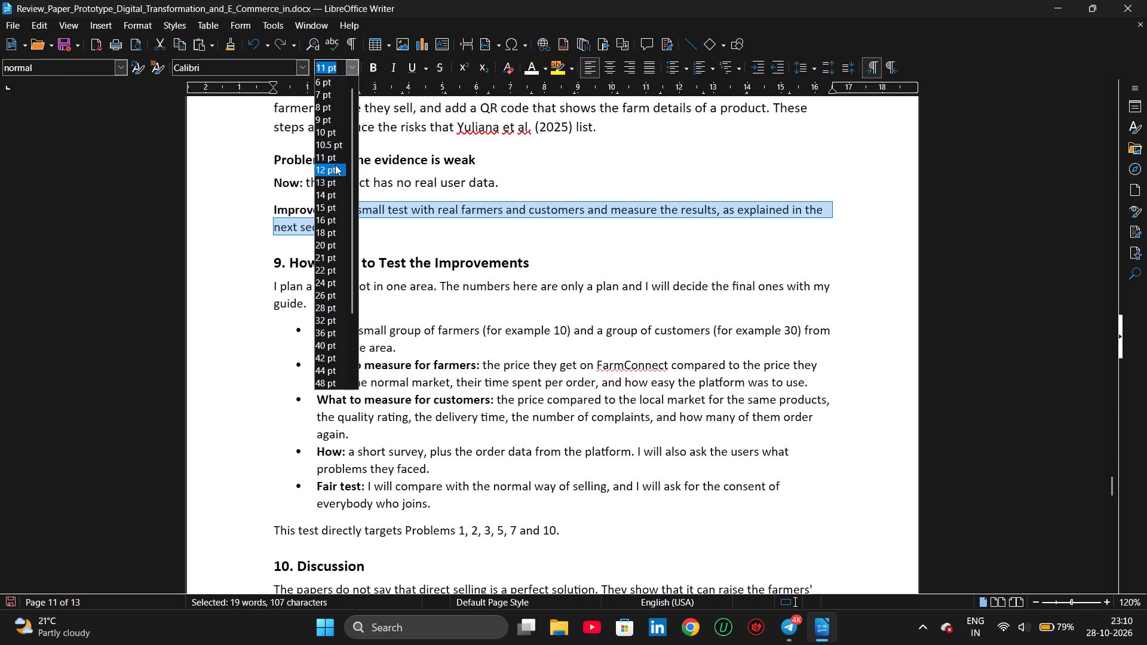
click(335, 165)
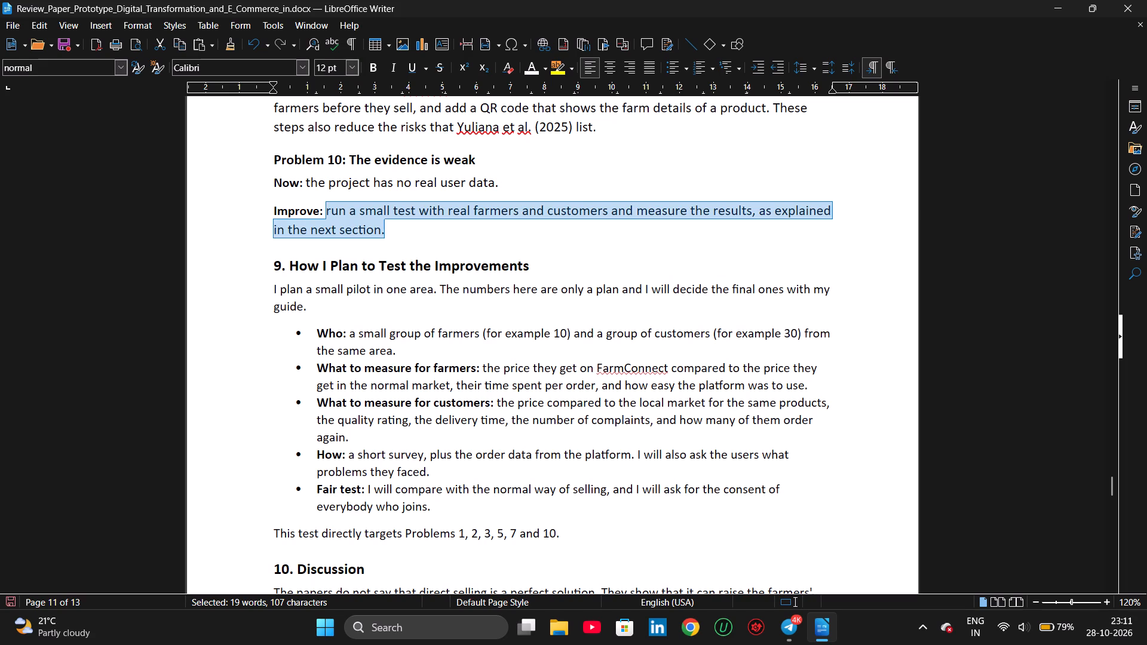
Set the introductory paragraph and the "Who:" bullet's text under "9. How I Plan to Test the Improvements" to 12 pt.
drag(270, 288, 300, 303)
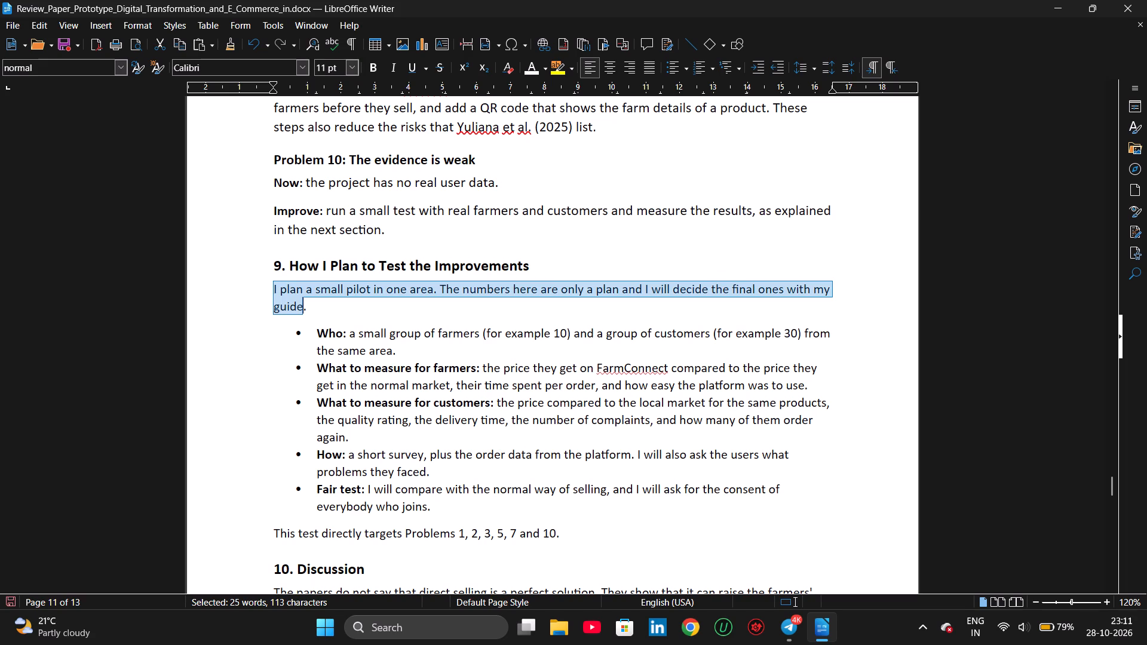
click(353, 66)
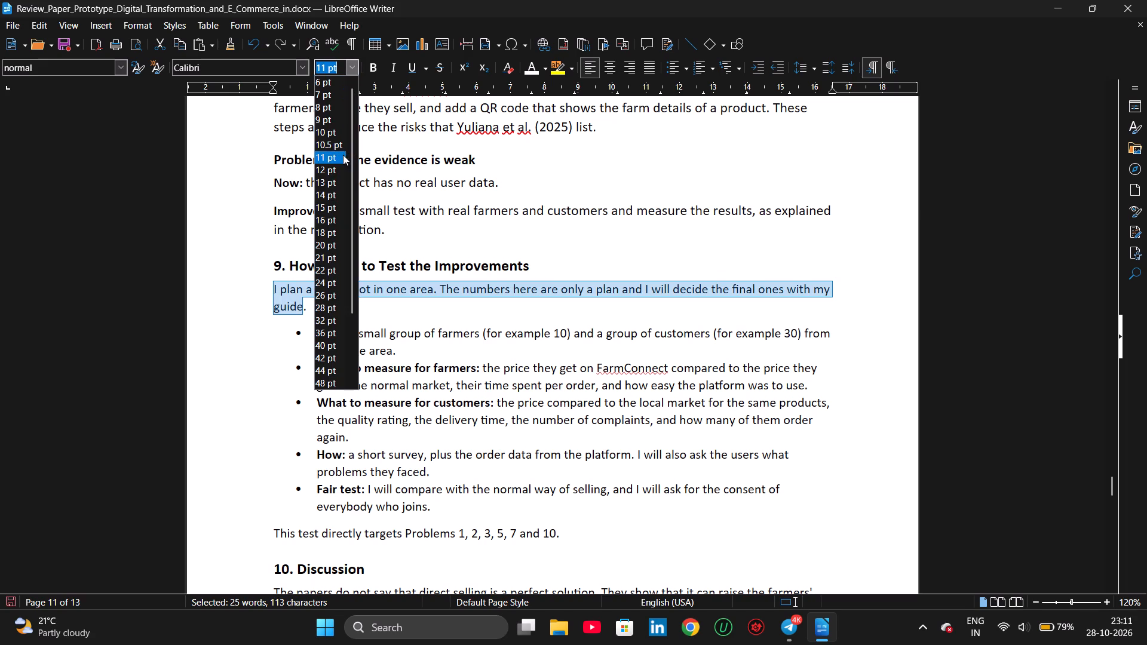
click(330, 170)
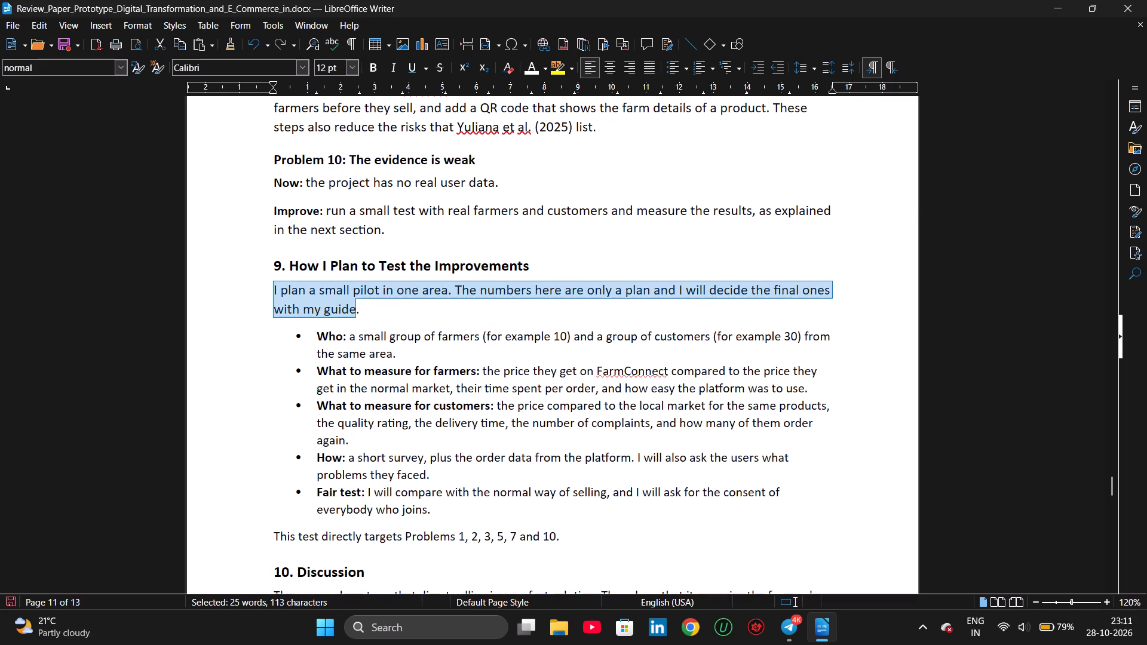
click(349, 339)
drag(349, 339, 399, 356)
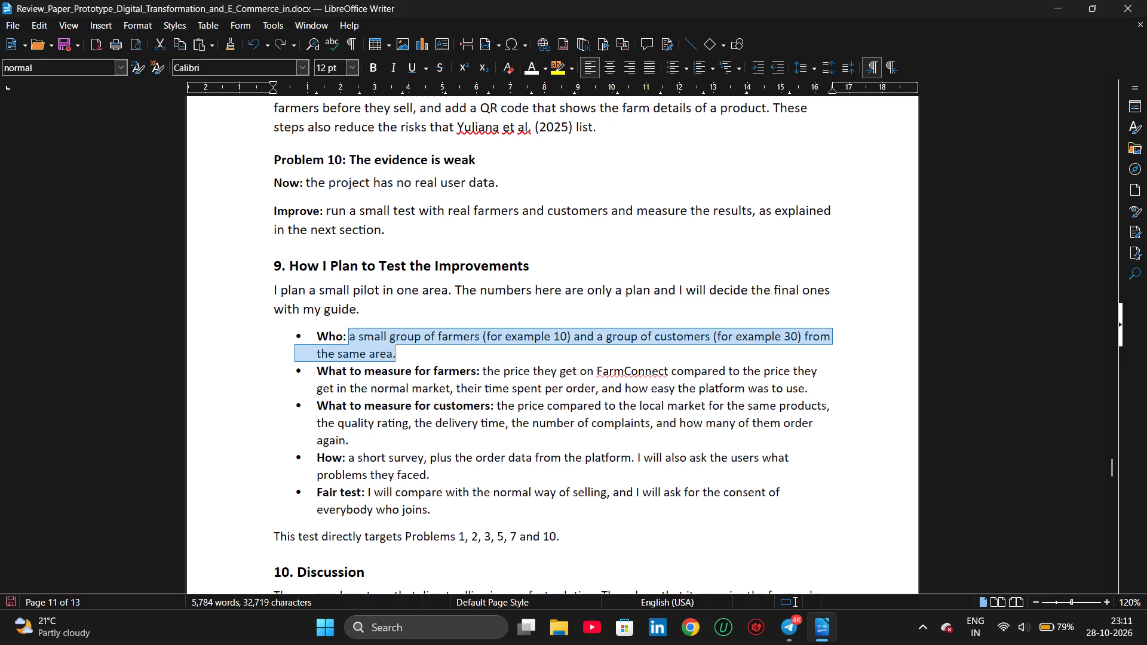
drag(350, 69, 330, 165)
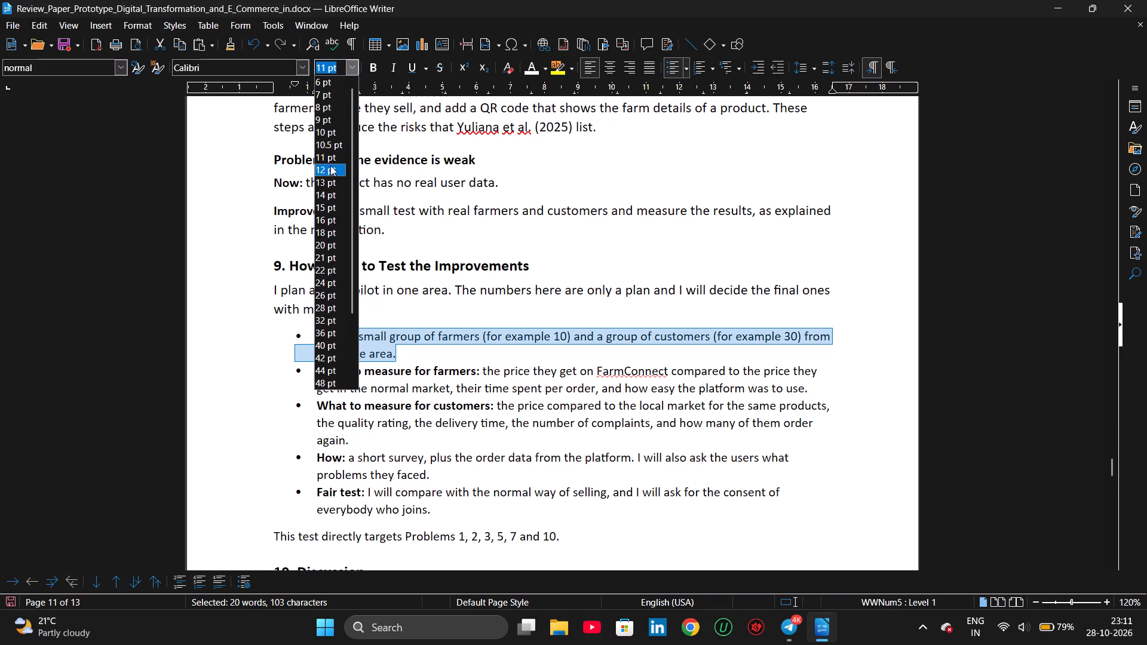
drag(330, 165, 330, 167)
click(330, 167)
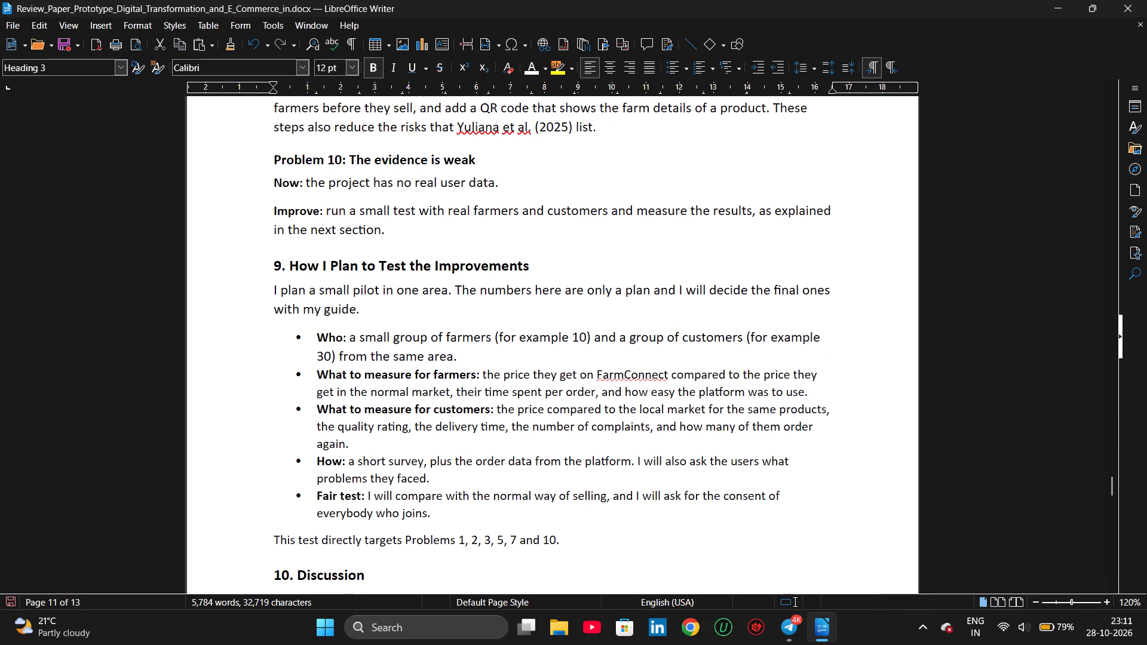
Set the texts after the "What to measure for farmers:" and "What to measure for customers:" bullet labels in section 9 to 12 pt.
drag(483, 376, 613, 392)
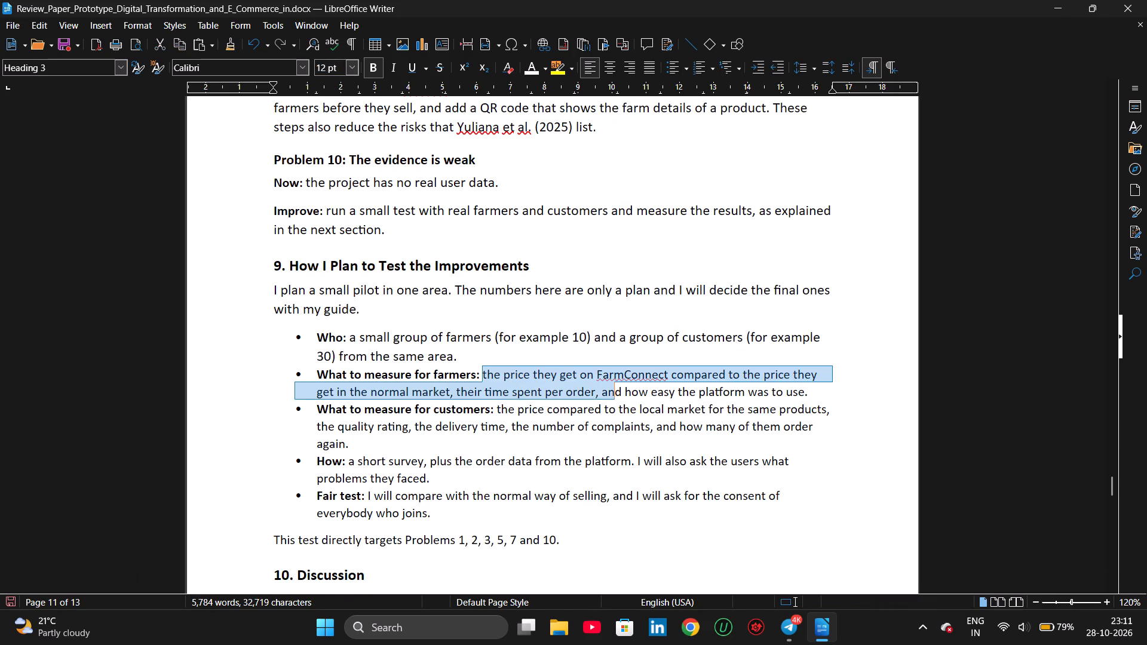
drag(613, 392, 808, 398)
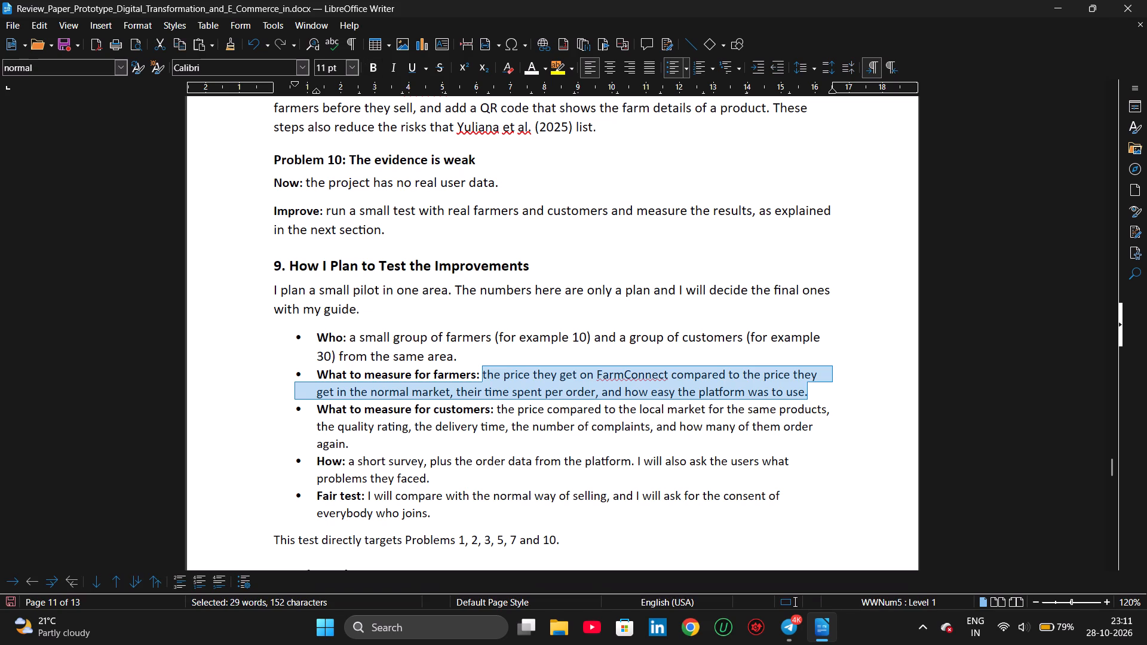
click(352, 66)
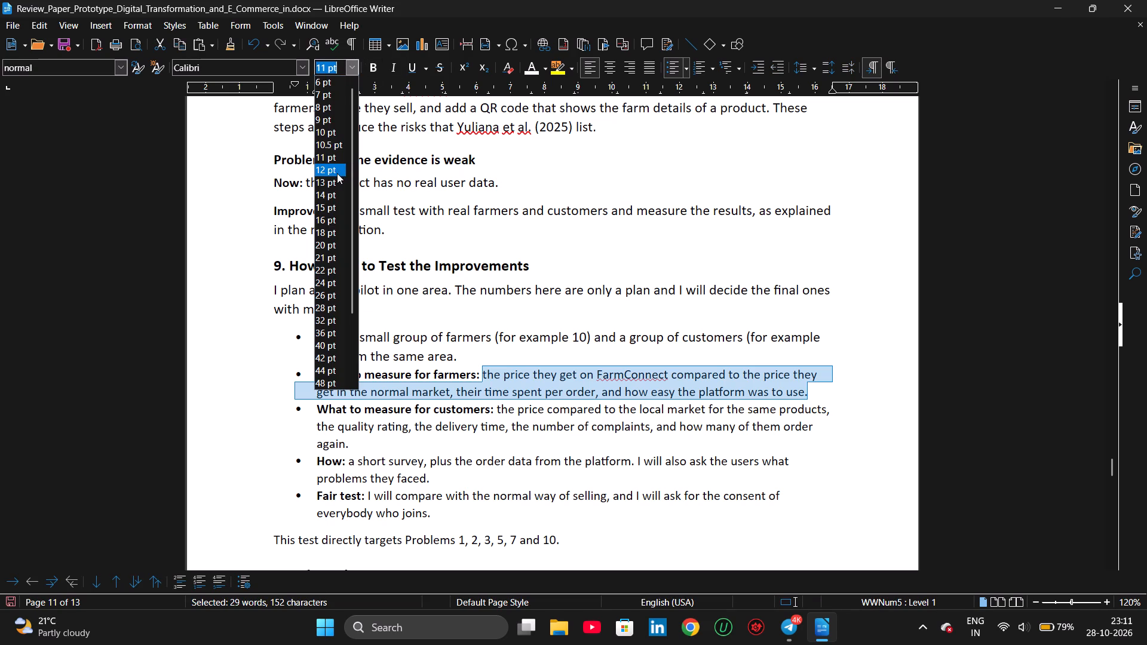
click(337, 173)
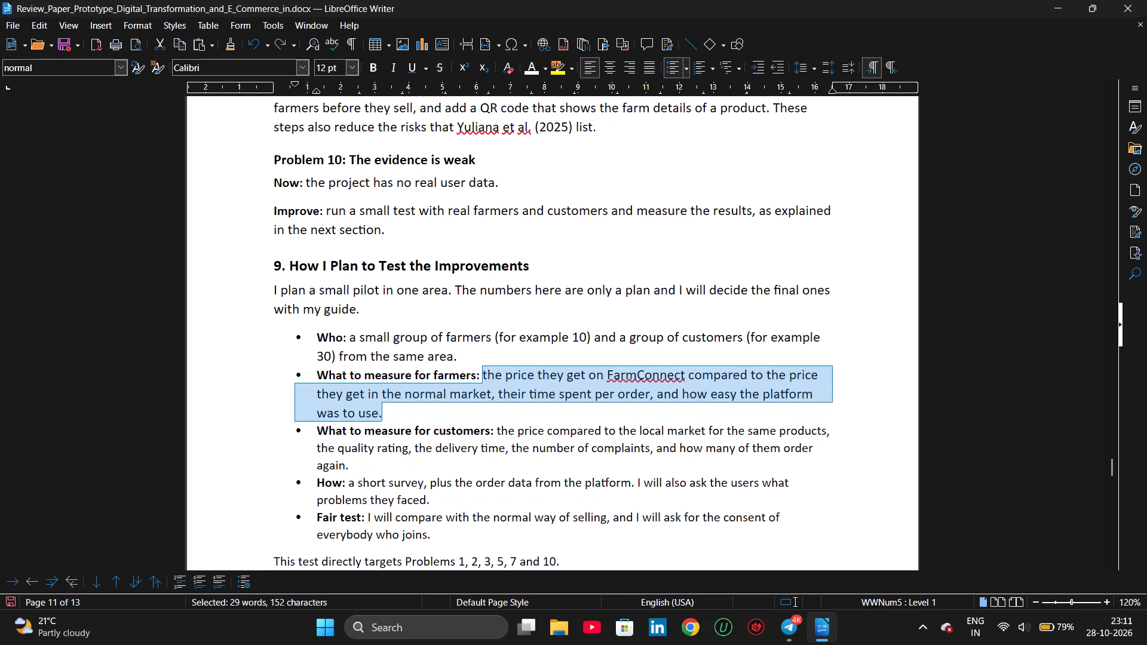
drag(496, 431, 521, 463)
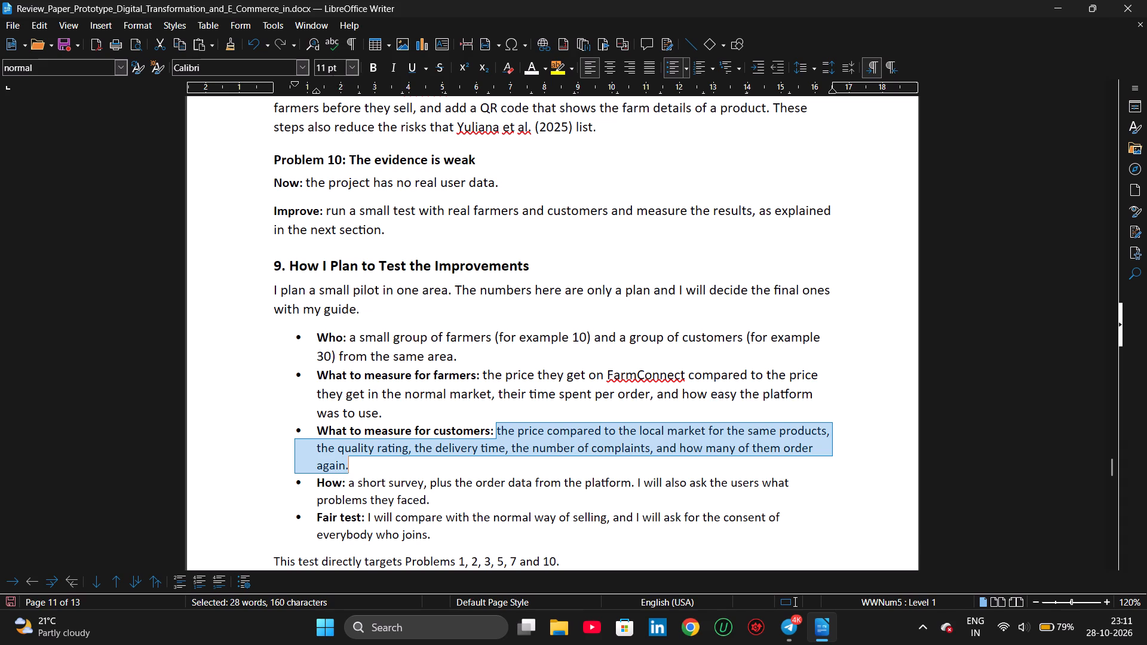
drag(351, 65, 338, 170)
click(338, 170)
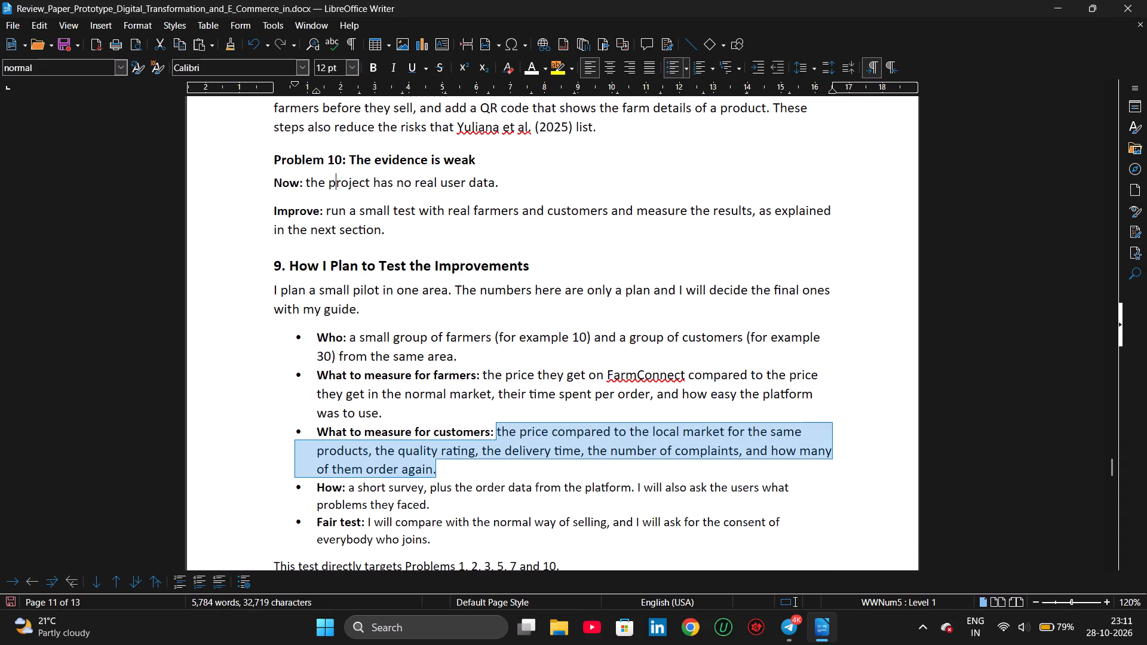
Set the text after the bold "How:" bullet label in section 9 to 12 pt.
scroll(404, 349, down, 1)
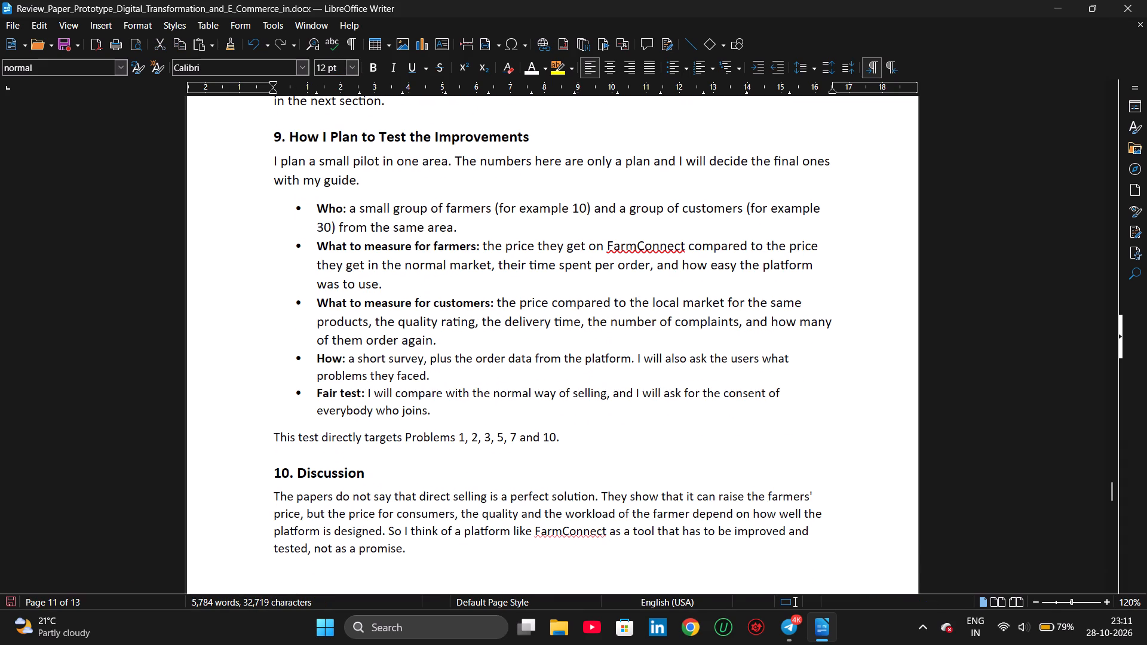
click(346, 359)
drag(346, 359, 438, 380)
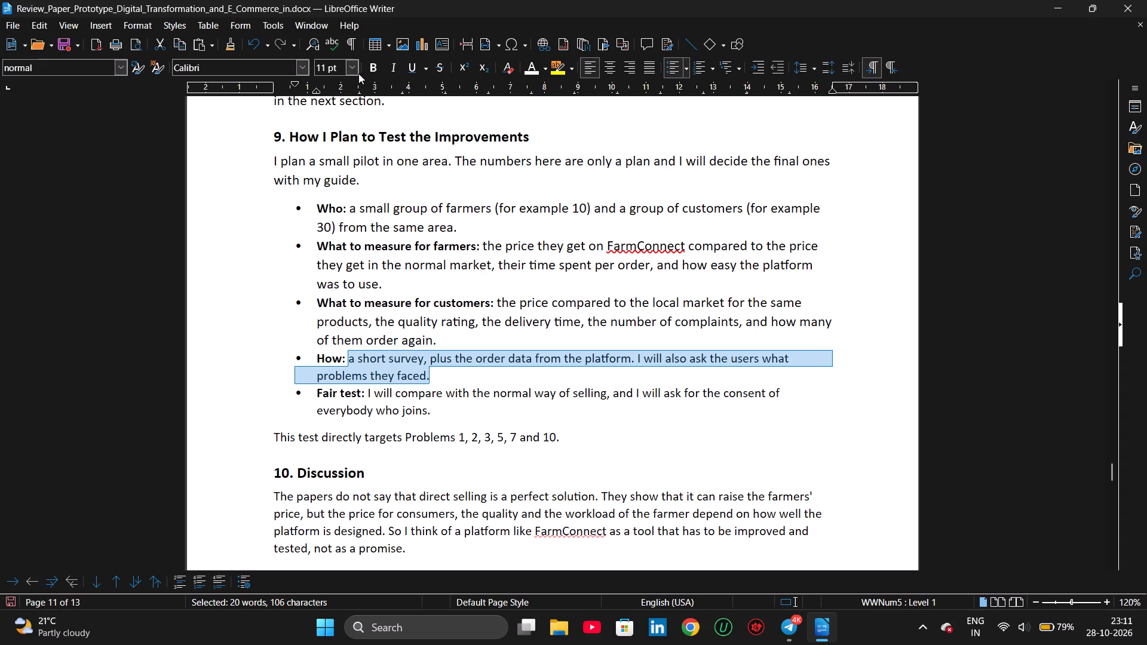
click(354, 67)
click(329, 174)
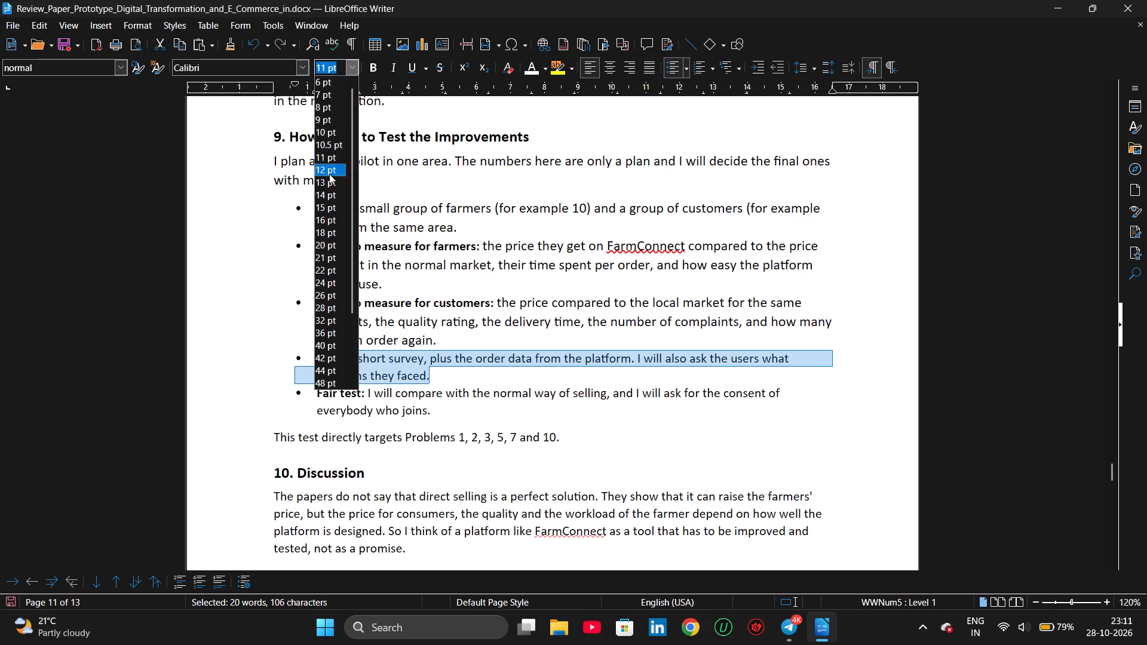
Set the text after the bold "Fair test:" label and the closing sentence of section 9 to 12 pt.
click(367, 395)
drag(367, 395, 436, 415)
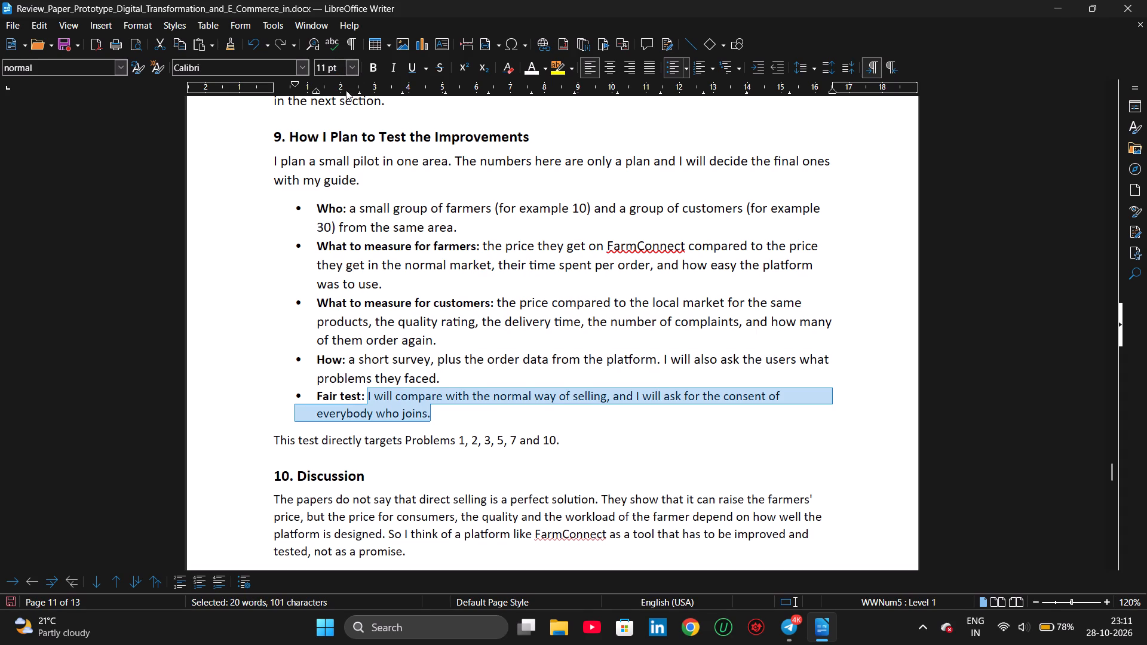
click(349, 71)
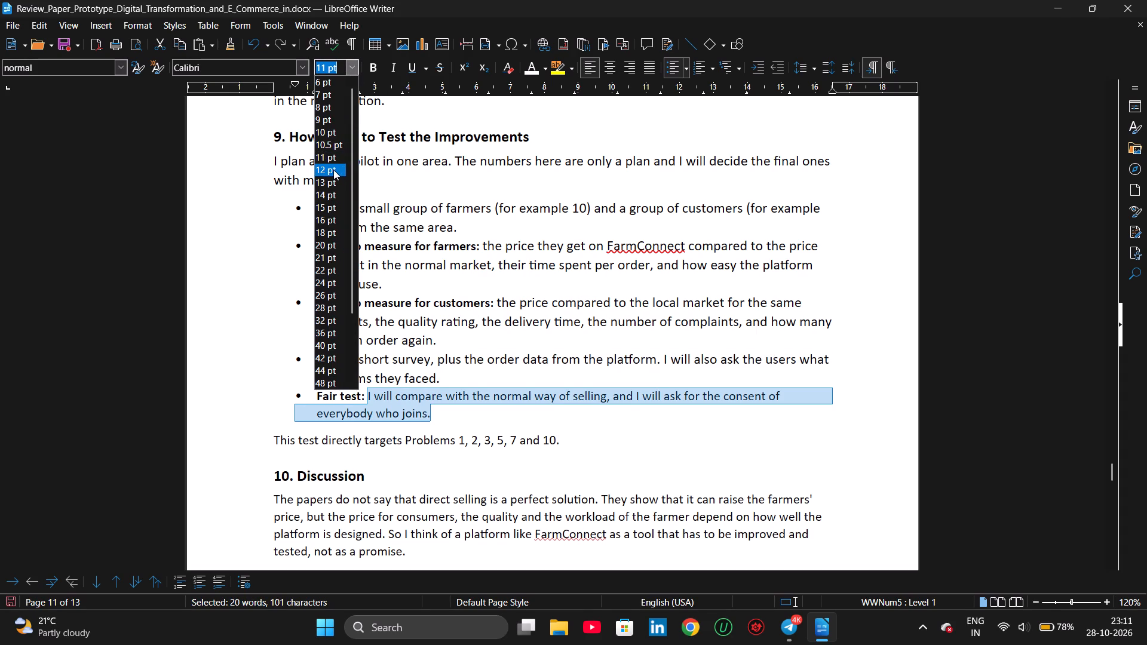
click(333, 170)
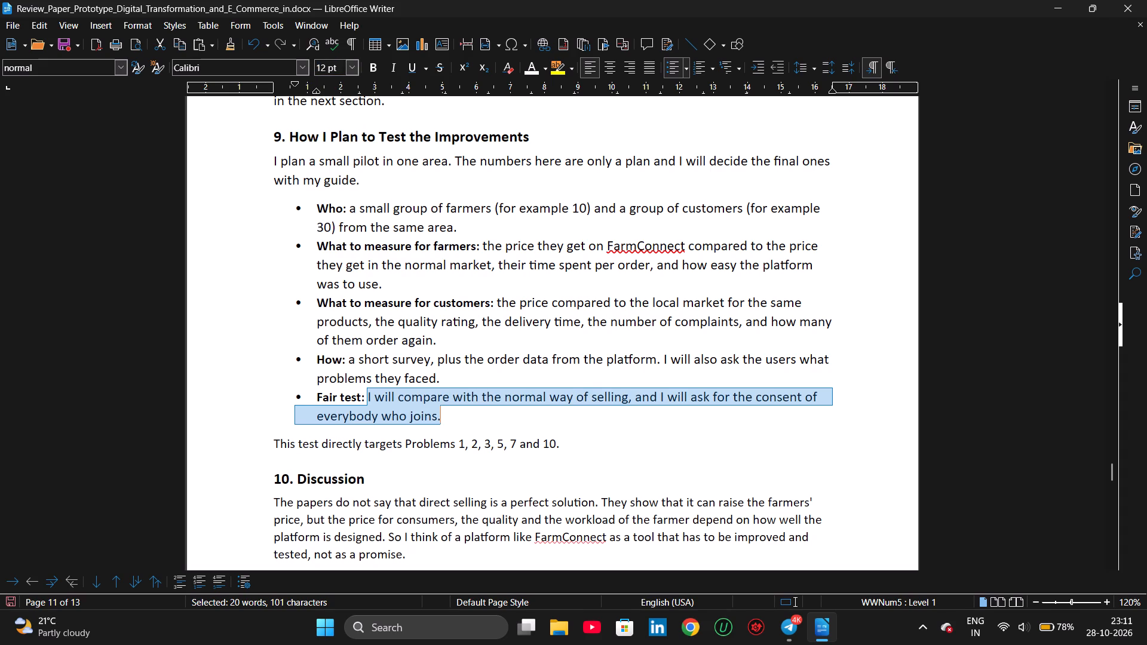
drag(274, 440, 559, 435)
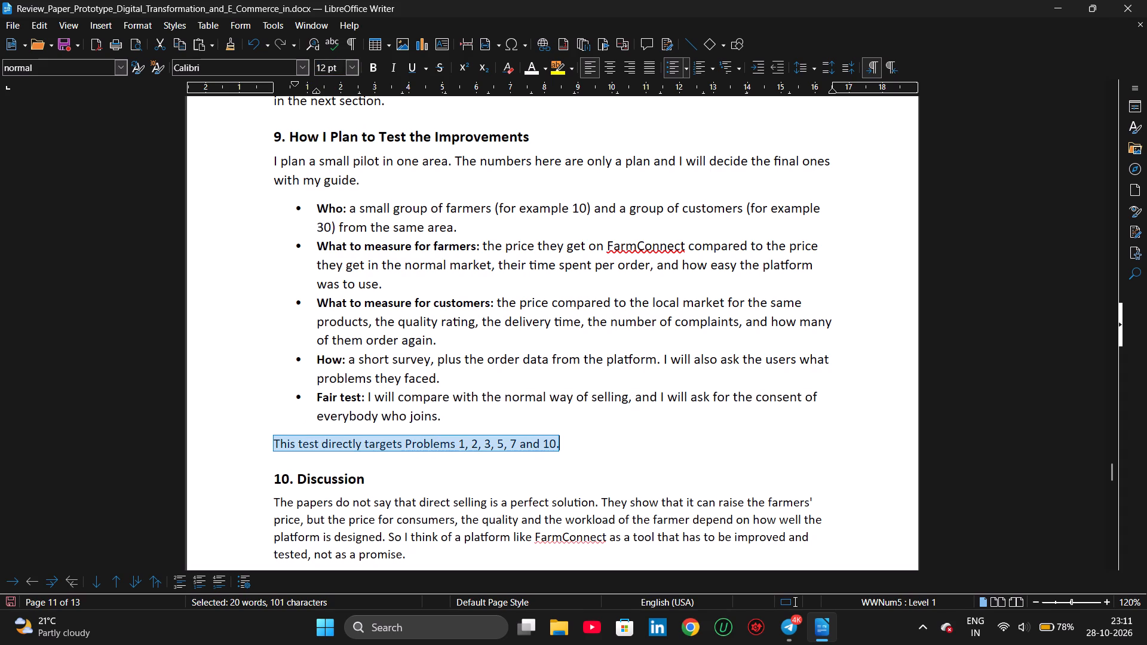
drag(351, 64, 343, 131)
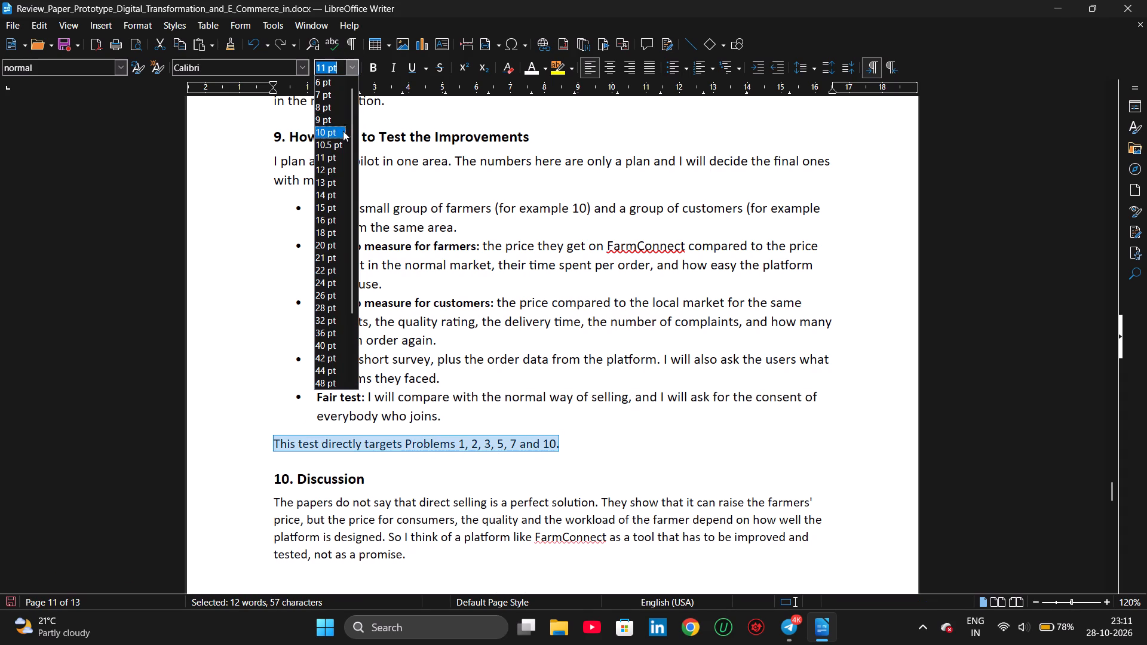
drag(343, 131, 335, 167)
click(335, 167)
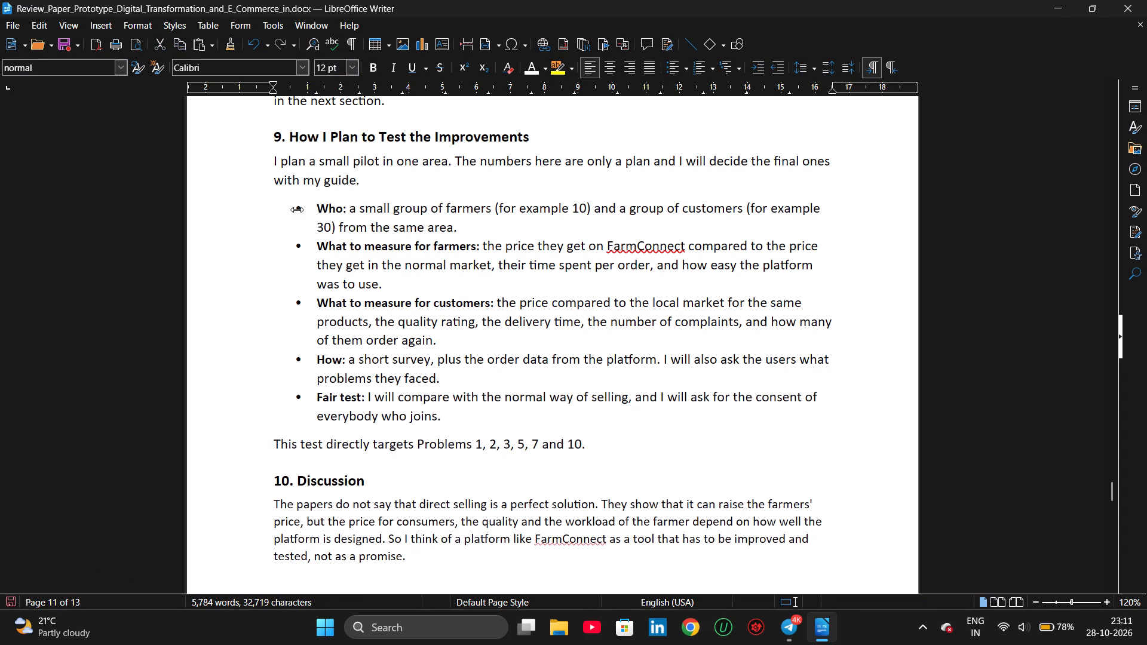
click(286, 231)
Set all four paragraphs under "10. Discussion", including those continuing on the following page, to 12 pt.
scroll(361, 109, down, 1)
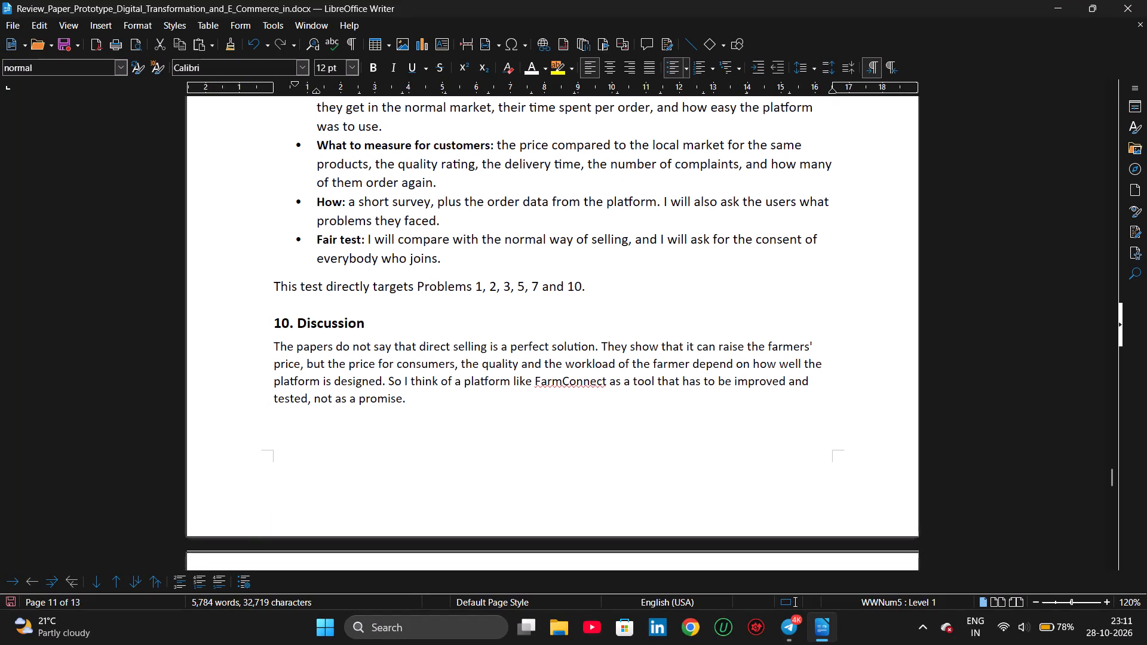
drag(271, 337, 315, 355)
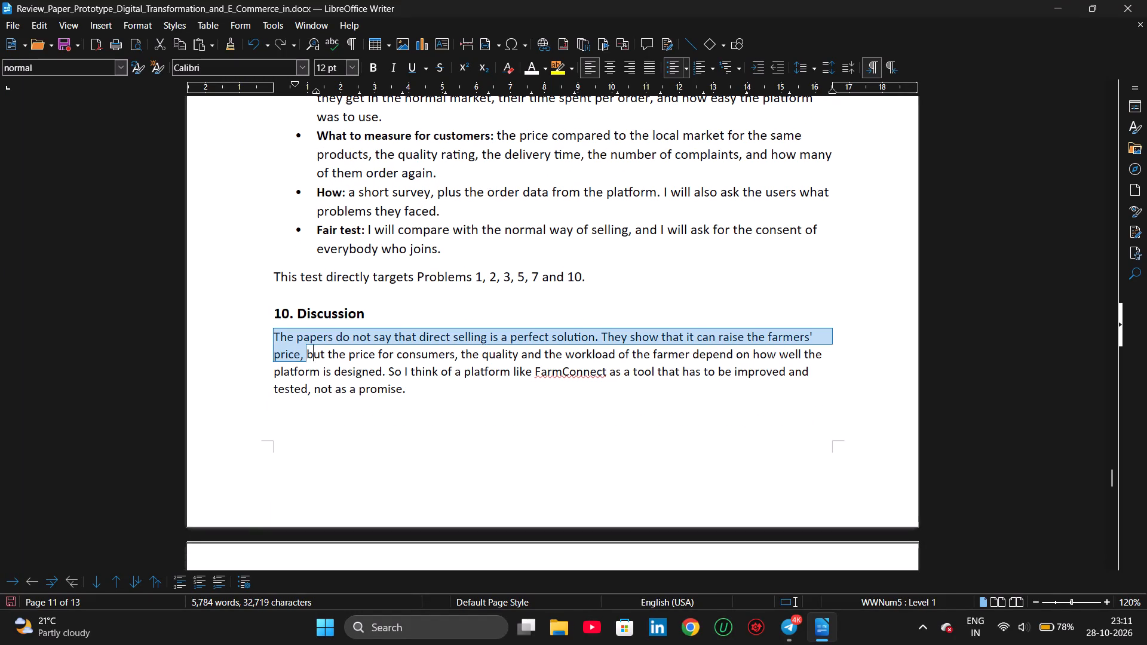
drag(315, 355, 395, 398)
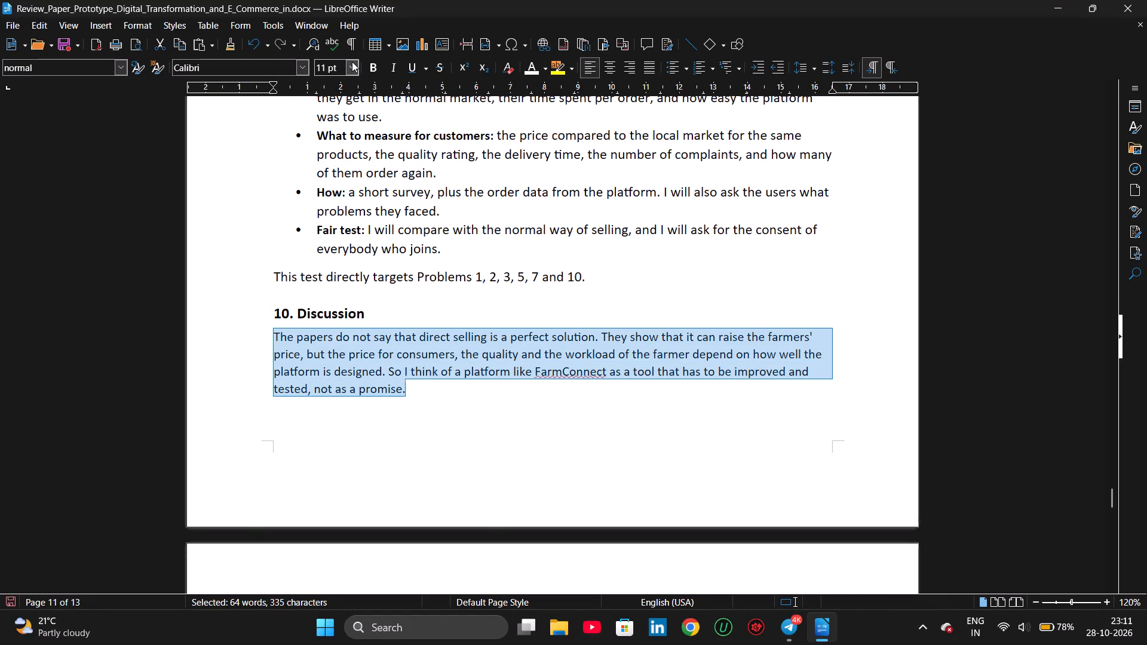
click(352, 62)
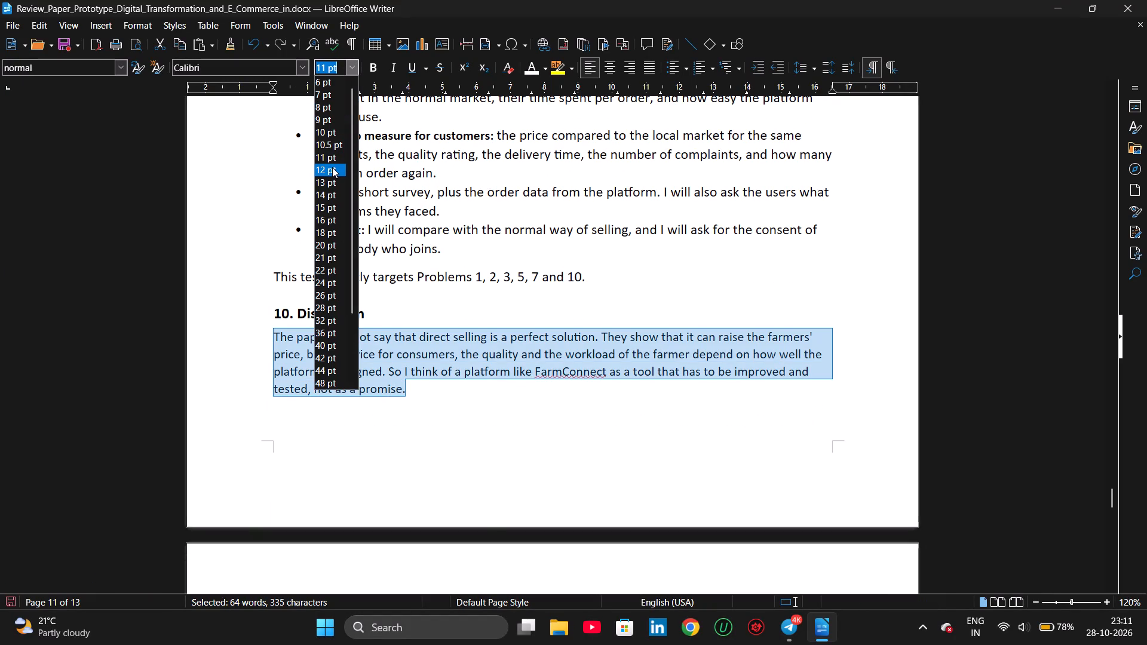
click(332, 167)
scroll(354, 269, down, 1)
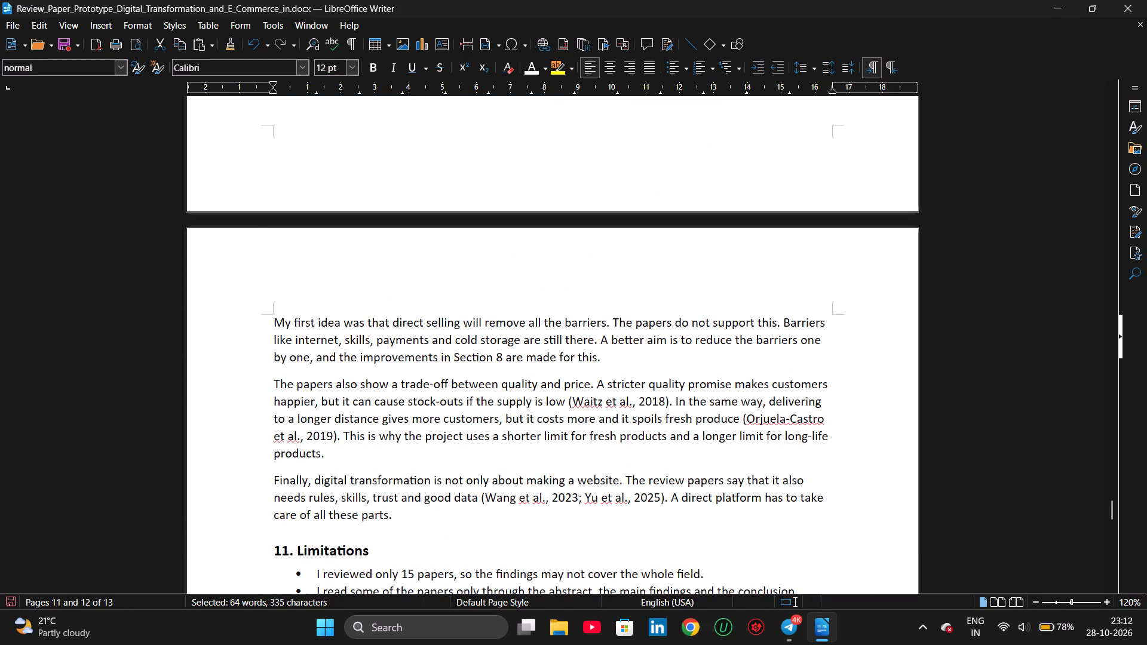
click(272, 326)
drag(272, 326, 397, 537)
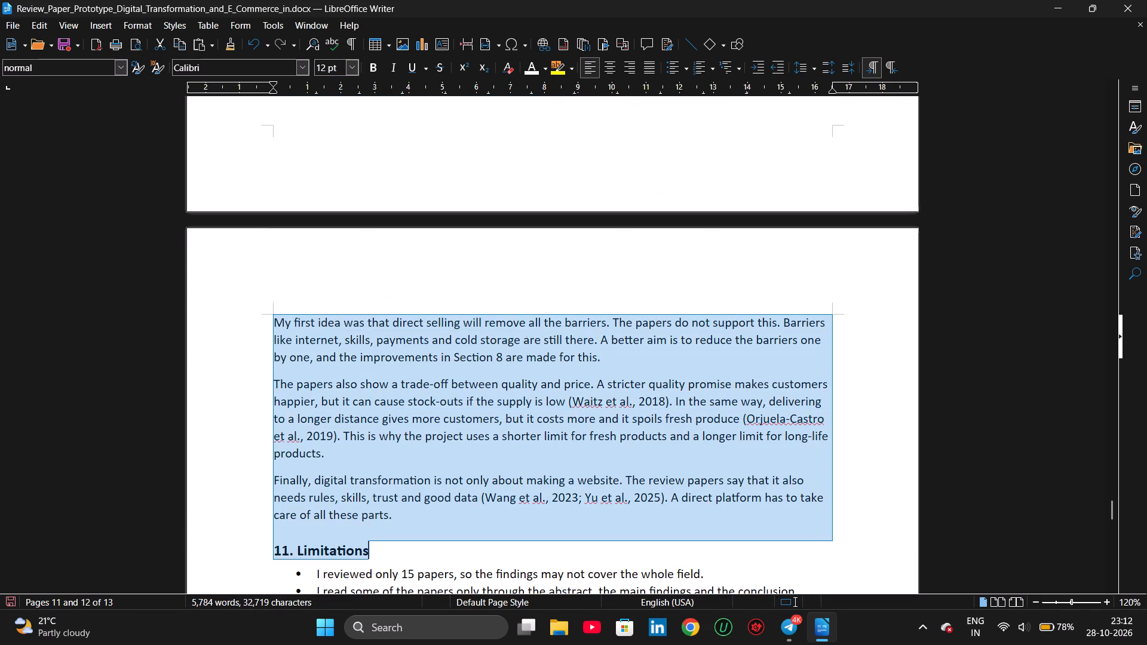
drag(397, 537, 401, 520)
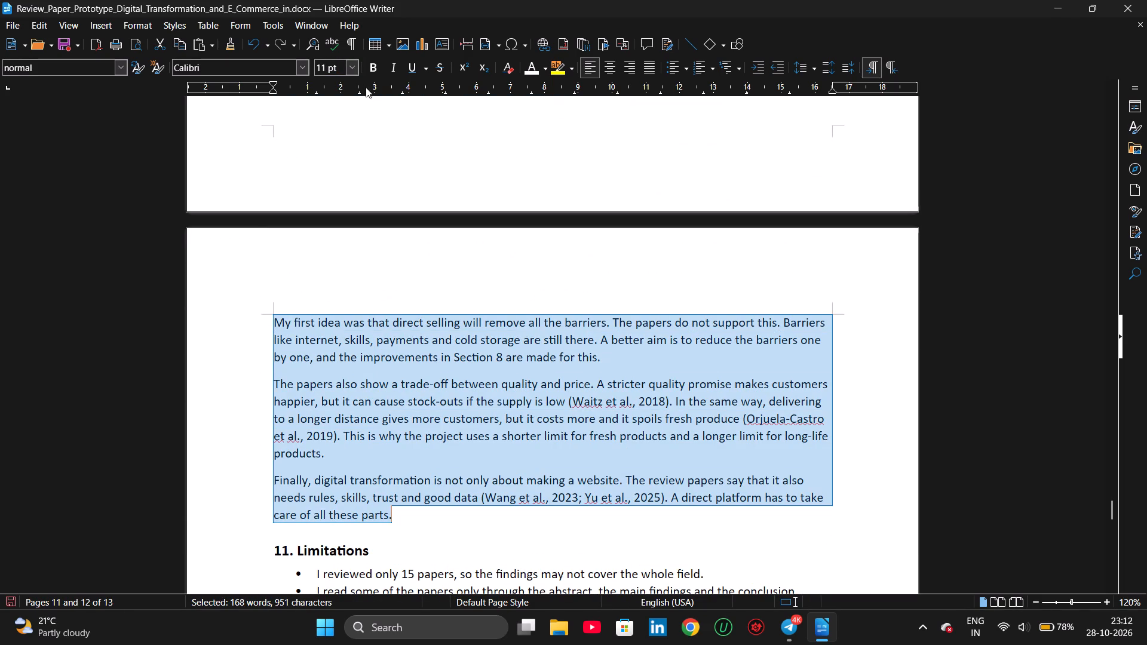
click(354, 62)
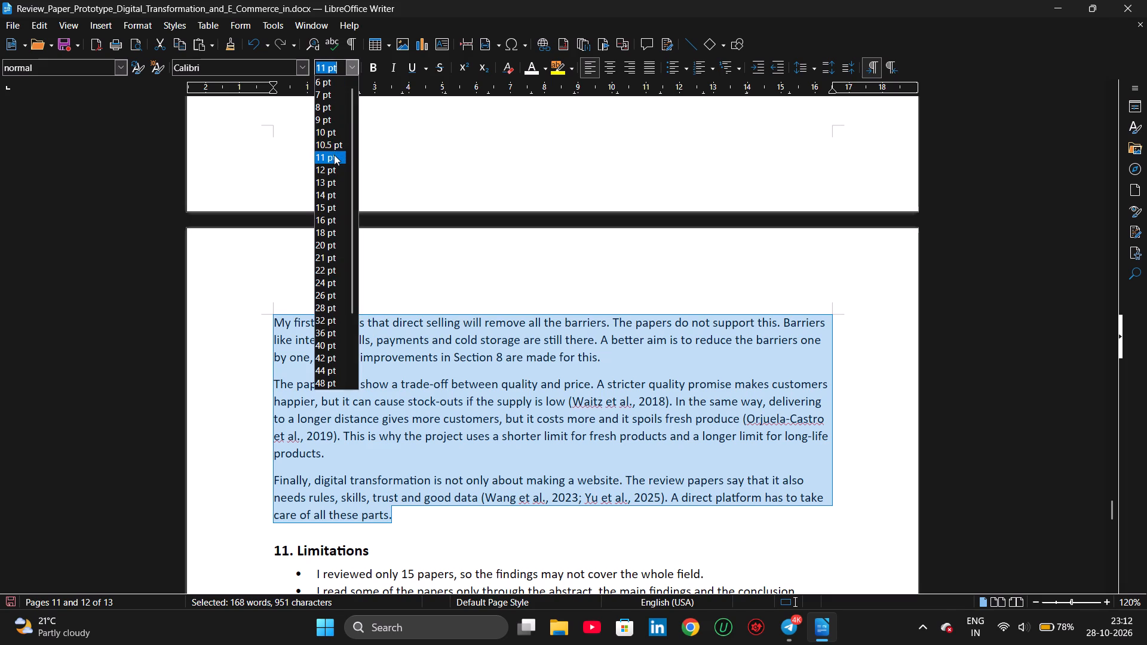
click(330, 169)
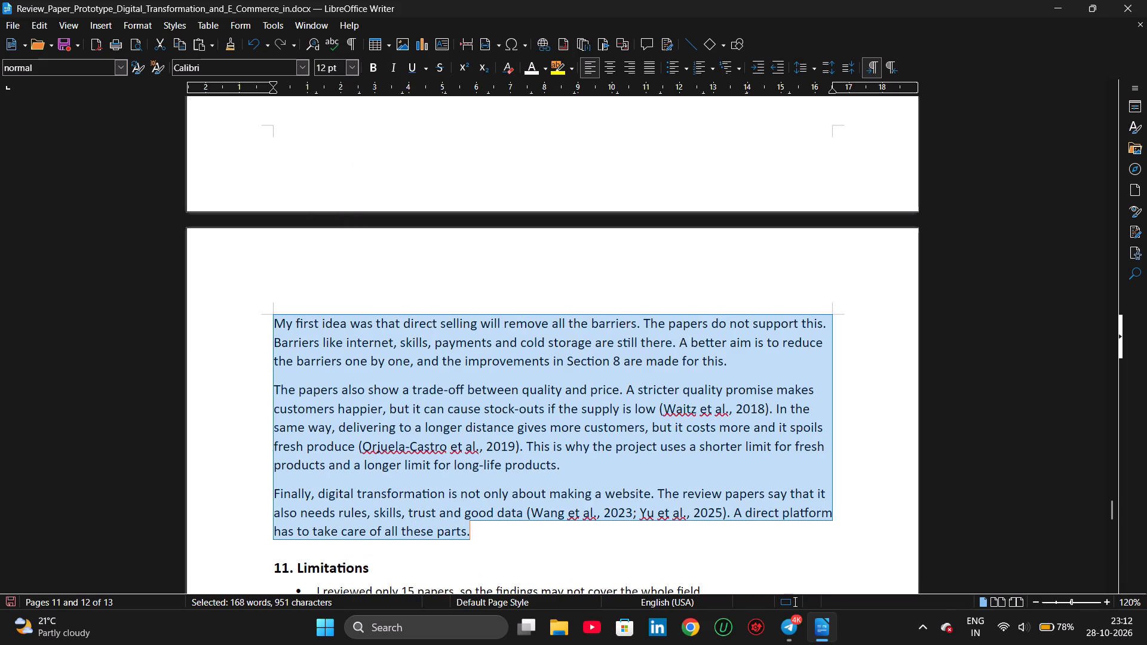
Set the whole bulleted list under "11. Limitations" to 12 pt.
scroll(343, 207, down, 2)
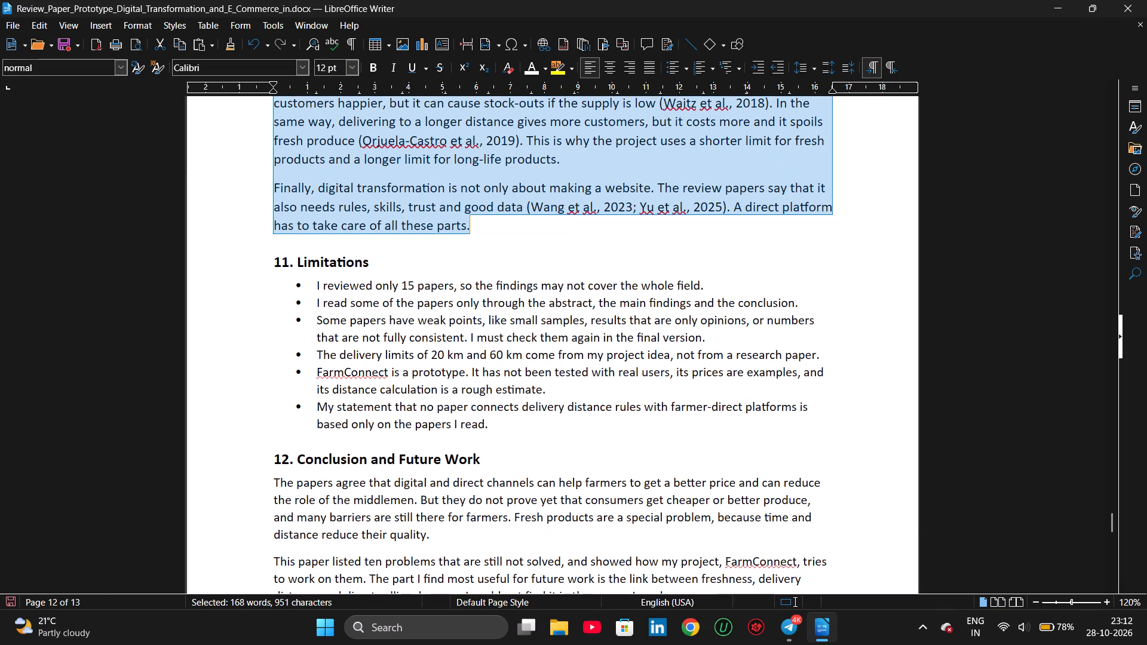
drag(315, 288, 413, 396)
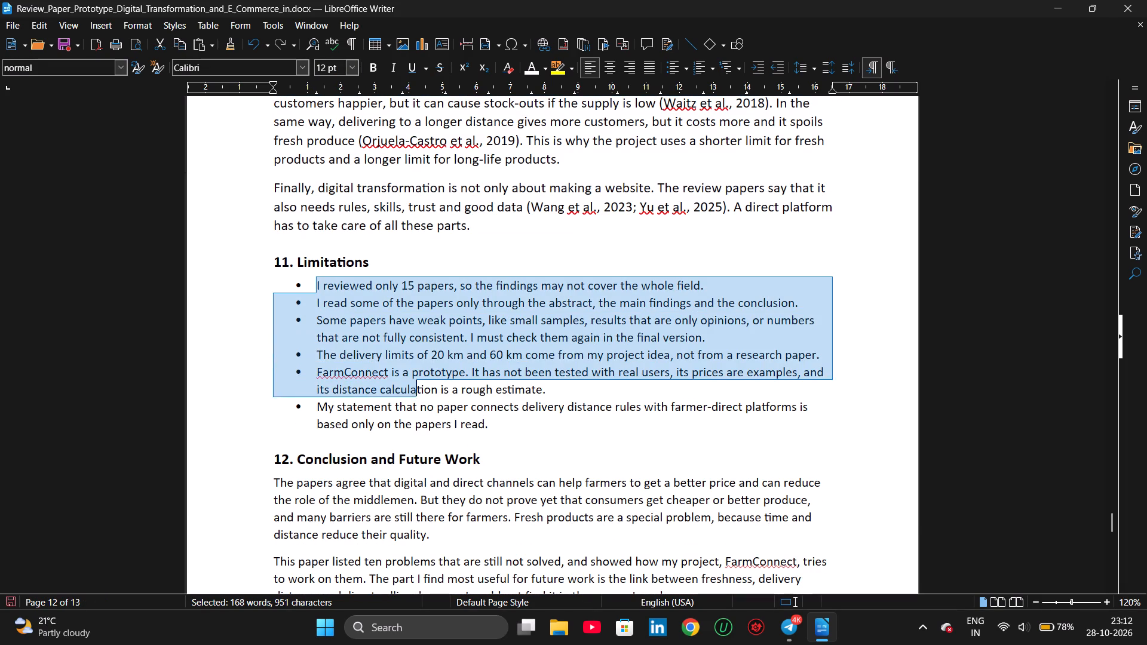
drag(413, 396, 488, 430)
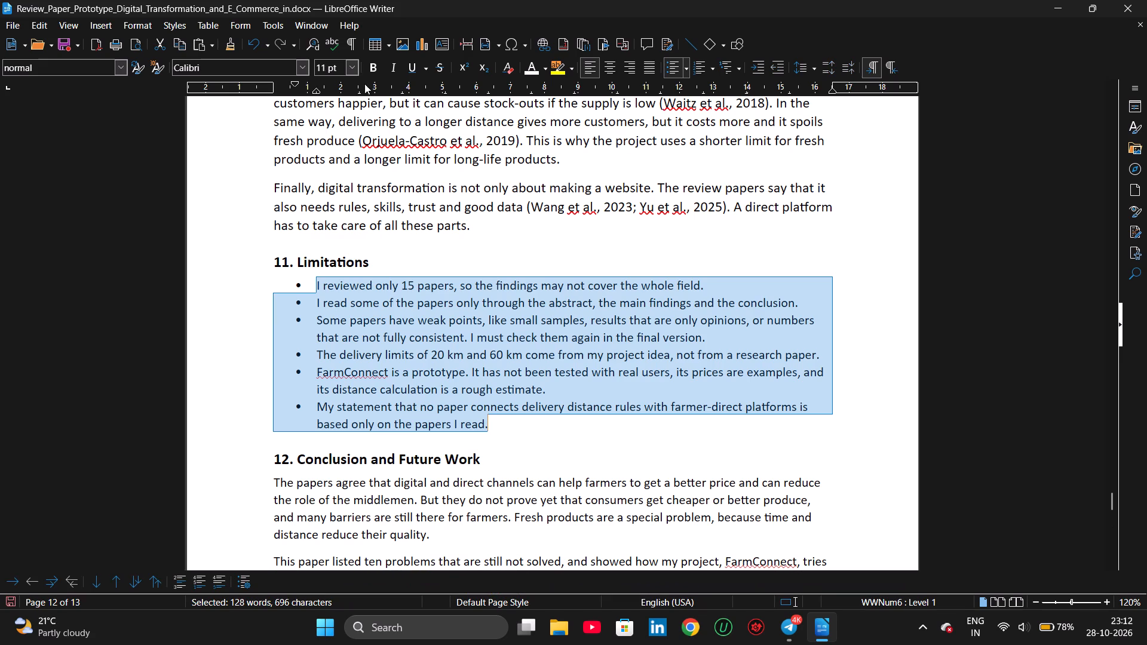
click(355, 64)
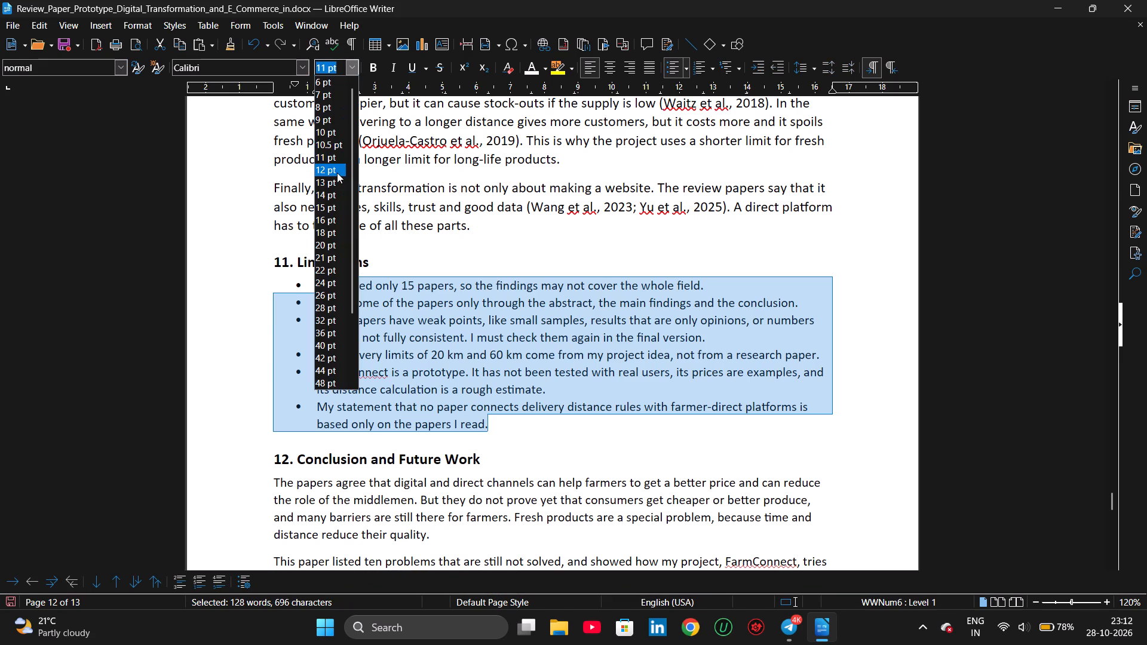
click(337, 173)
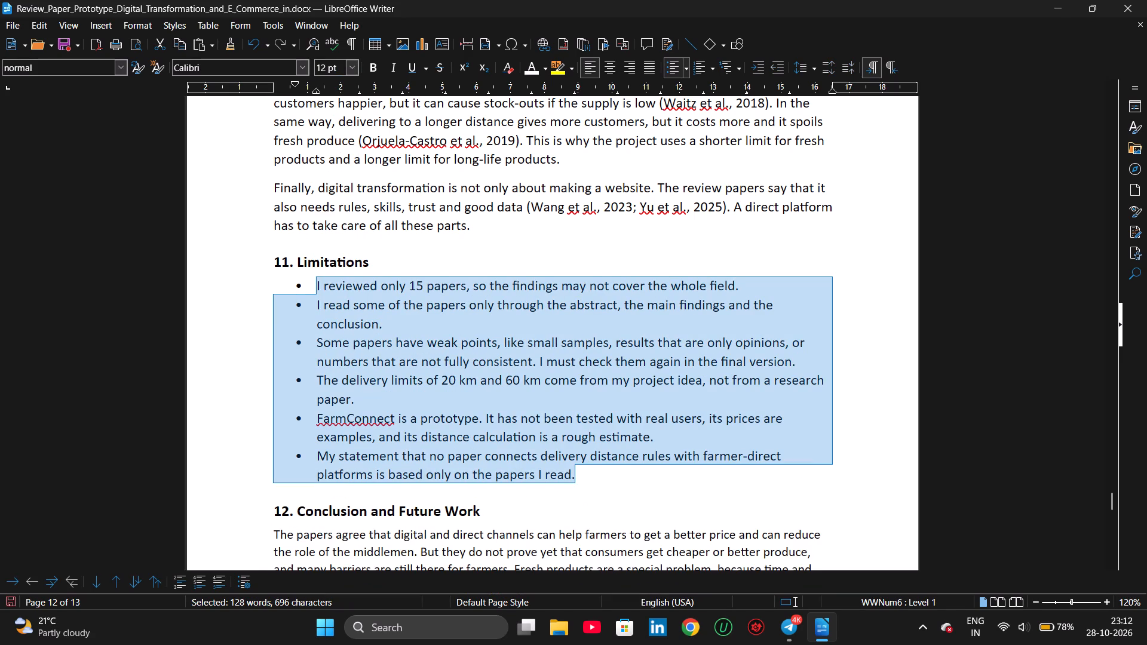
click(385, 260)
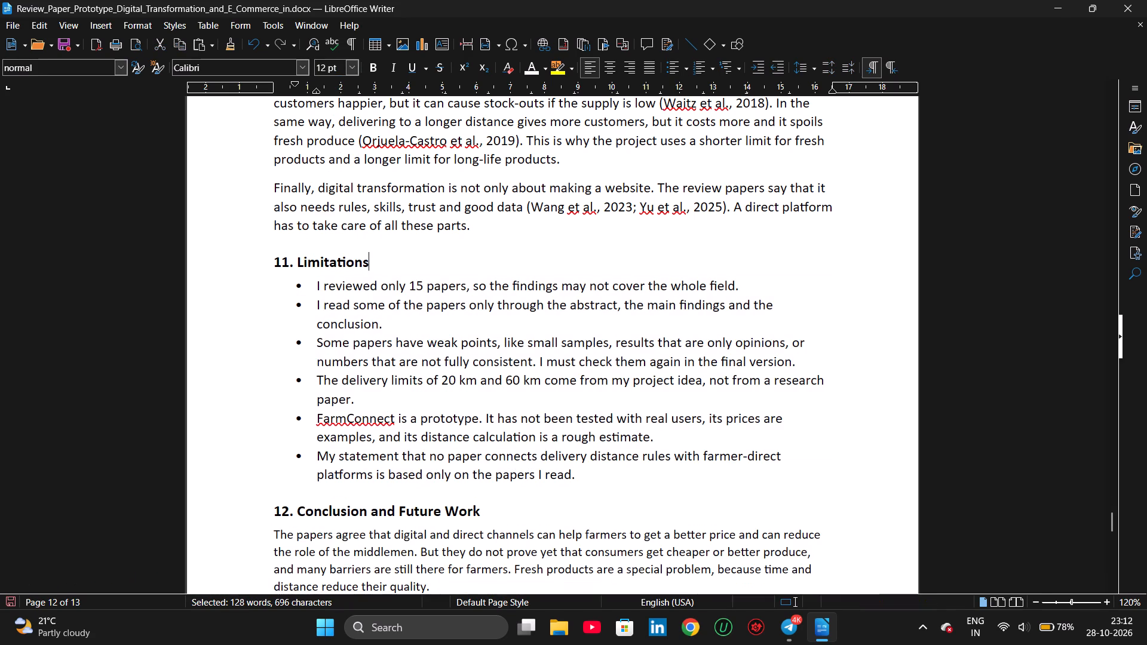
Set the three paragraphs under "12. Conclusion and Future Work" to 12 pt.
scroll(409, 335, down, 3)
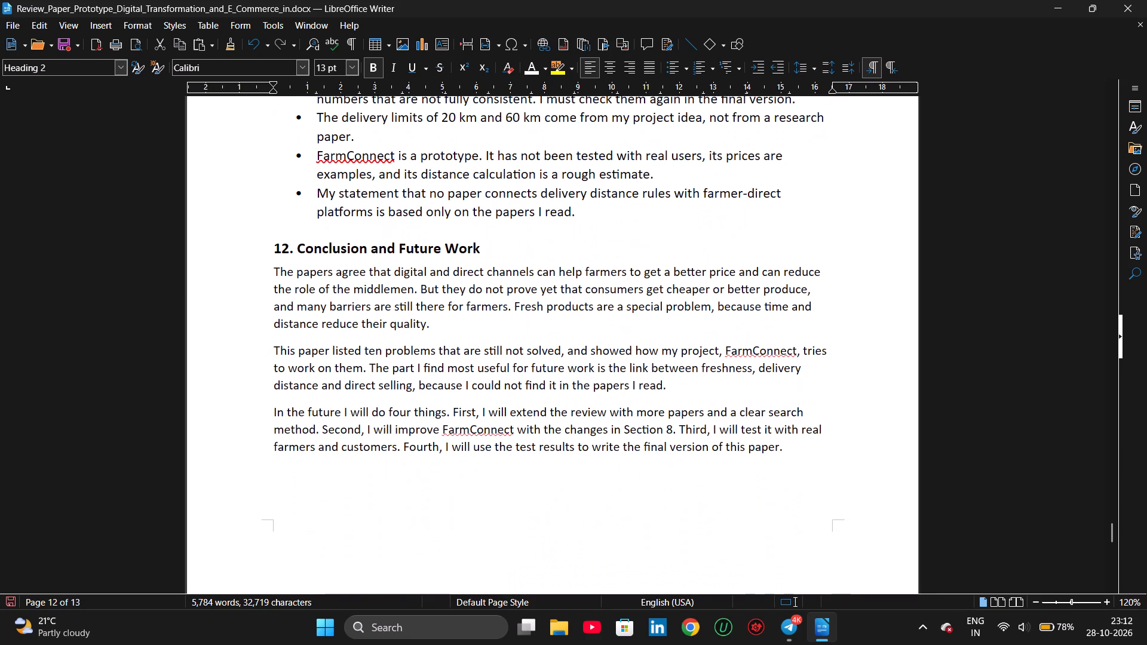
click(272, 270)
drag(272, 270, 749, 473)
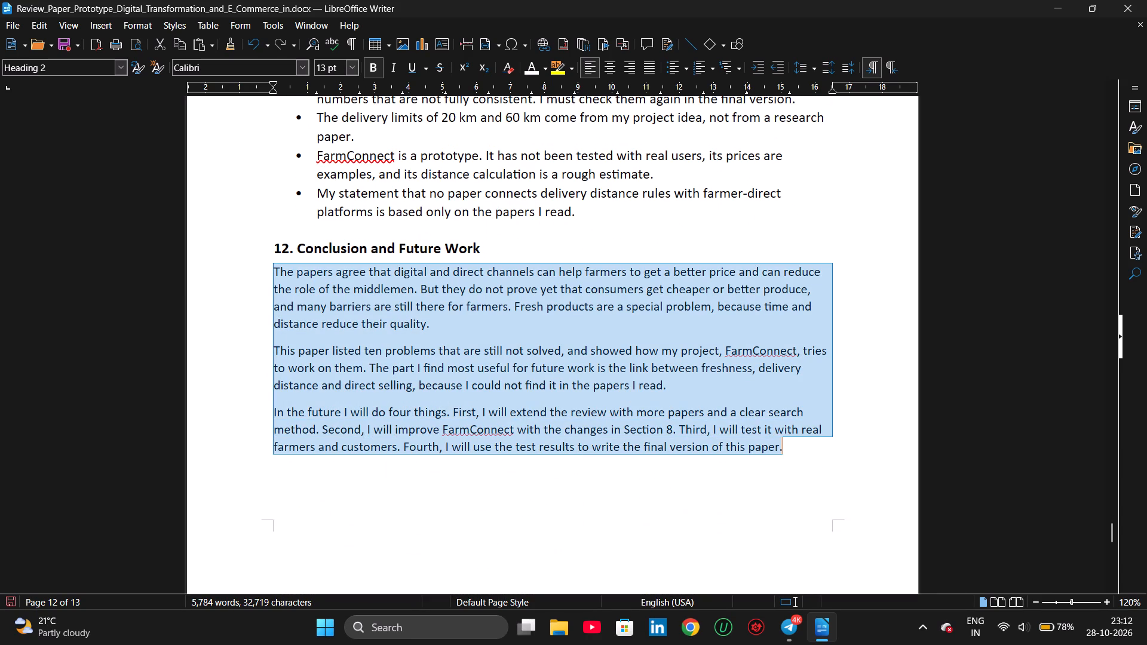
click(346, 66)
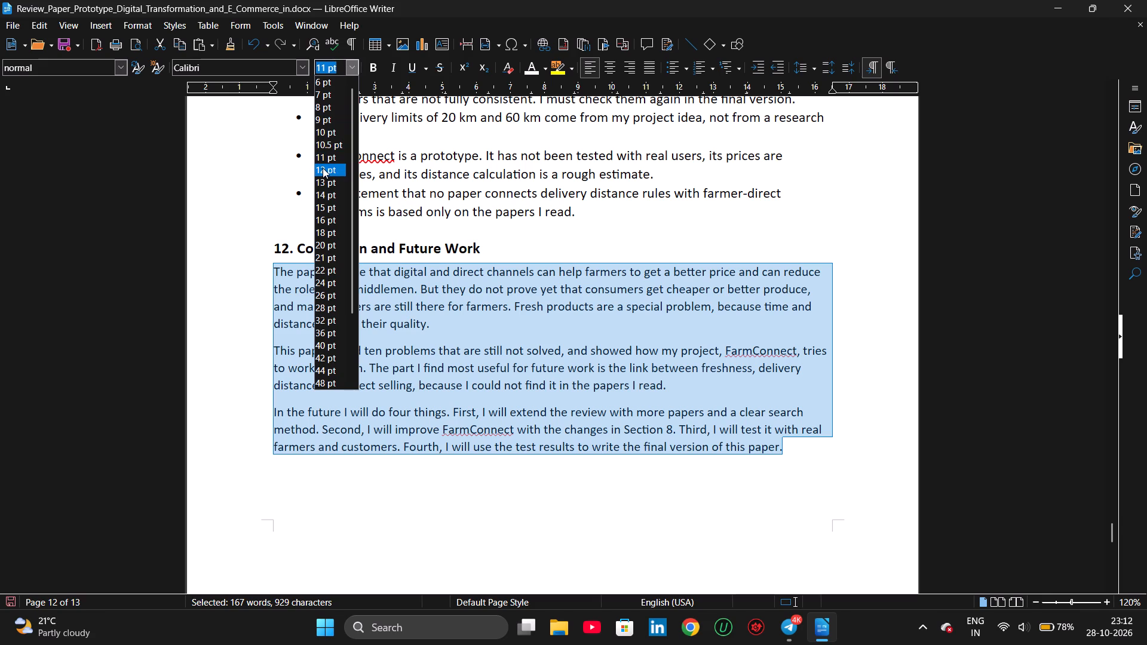
click(323, 168)
Set all 15 numbered entries under "References" to 12 pt and look back over the list.
scroll(369, 334, down, 2)
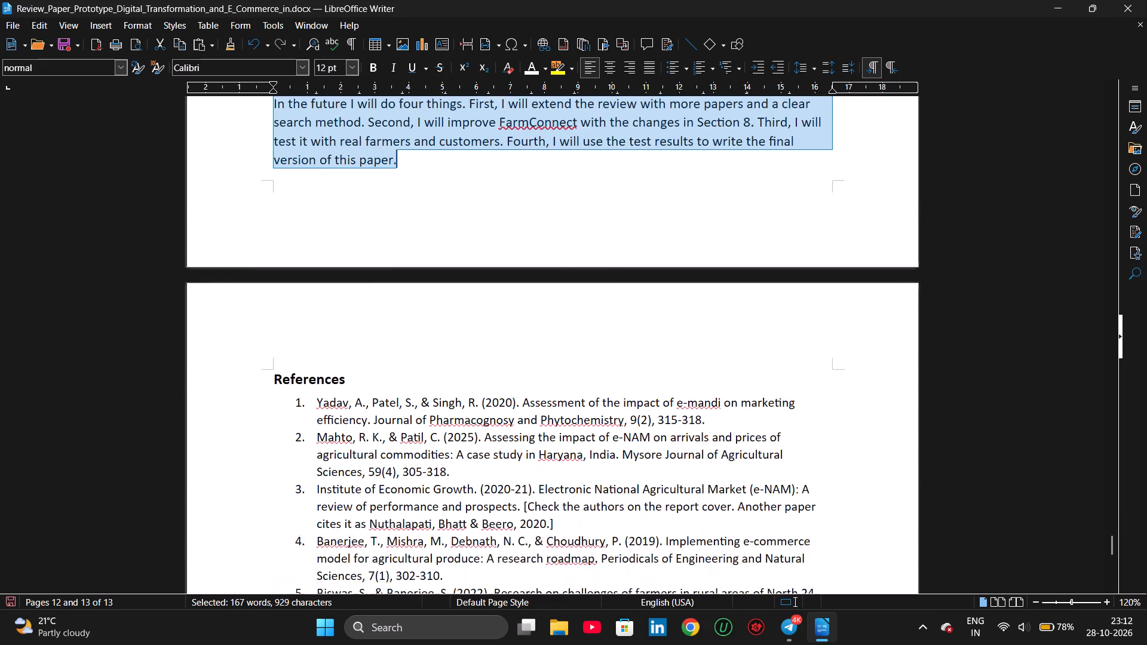
scroll(369, 334, down, 2)
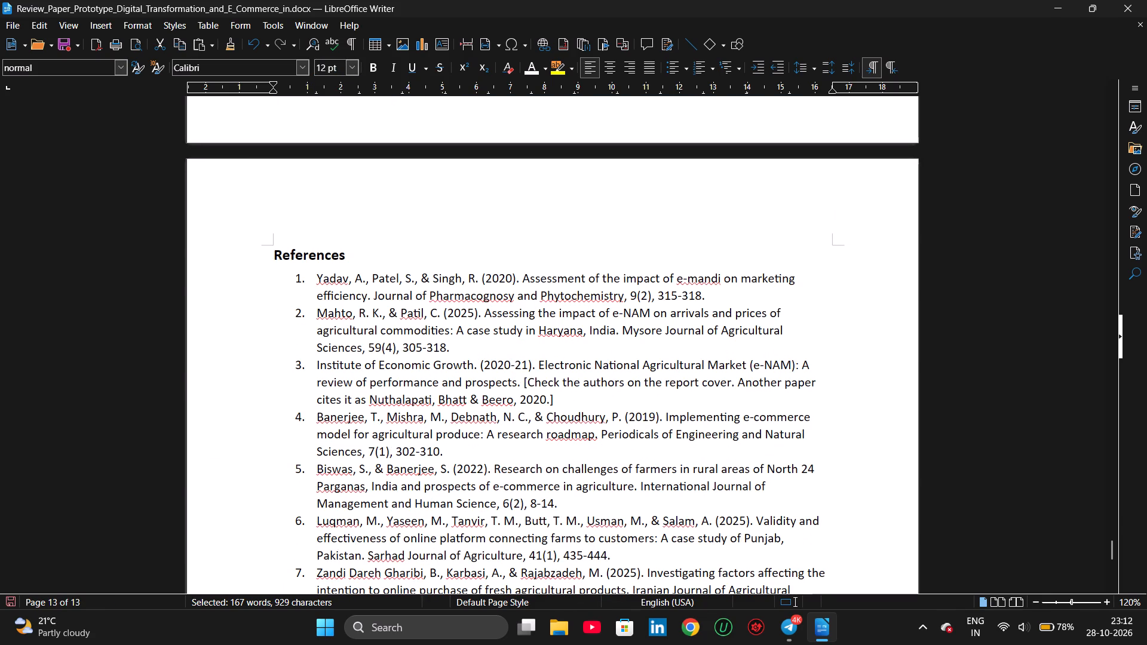
click(318, 278)
drag(318, 278, 599, 622)
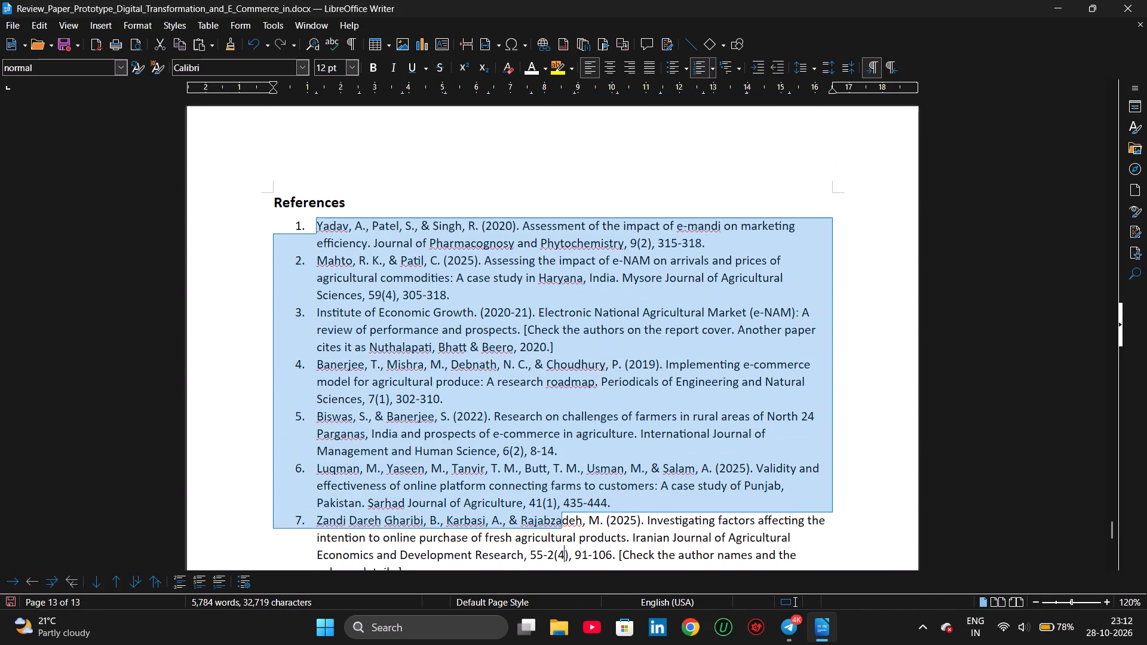
drag(599, 622, 780, 606)
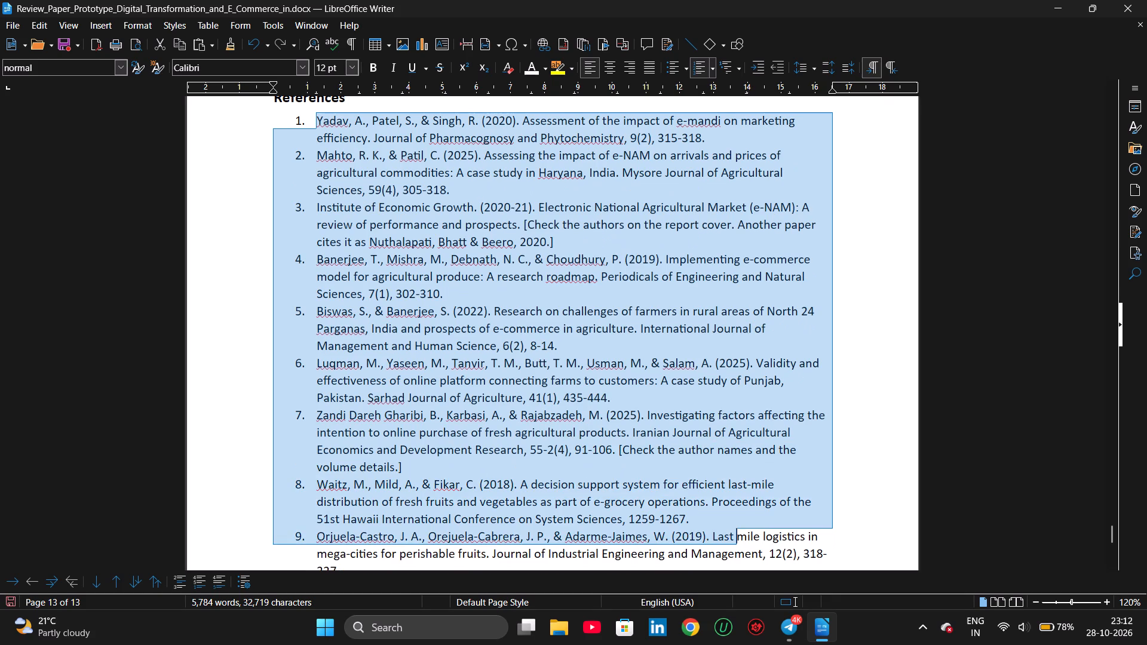
drag(780, 606, 870, 606)
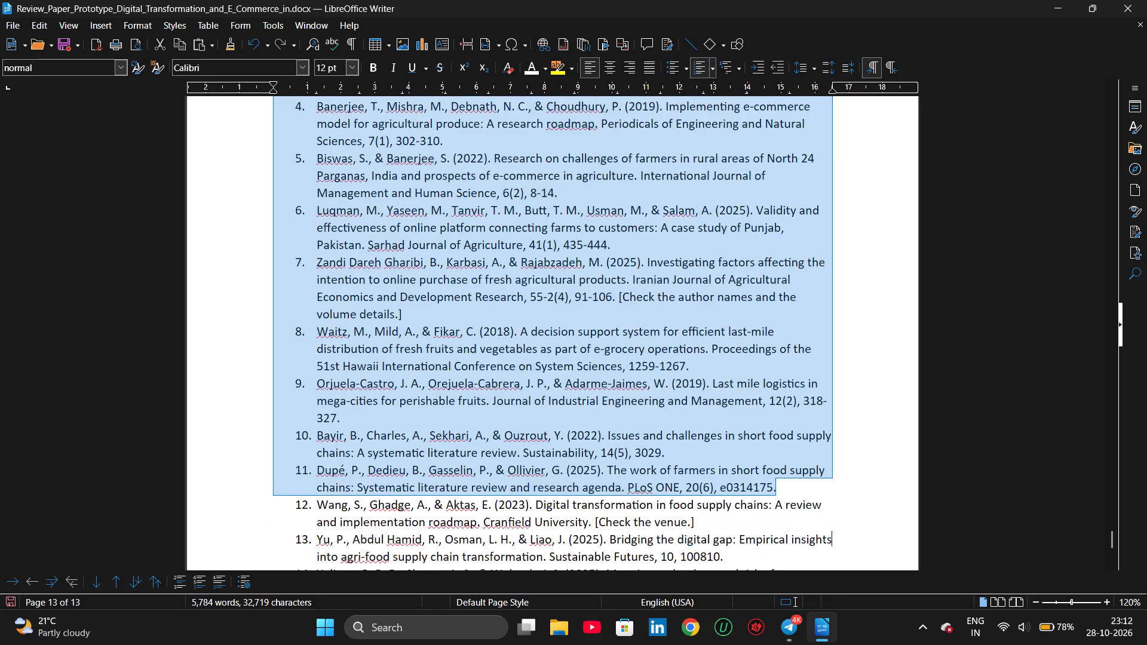
drag(870, 606, 905, 567)
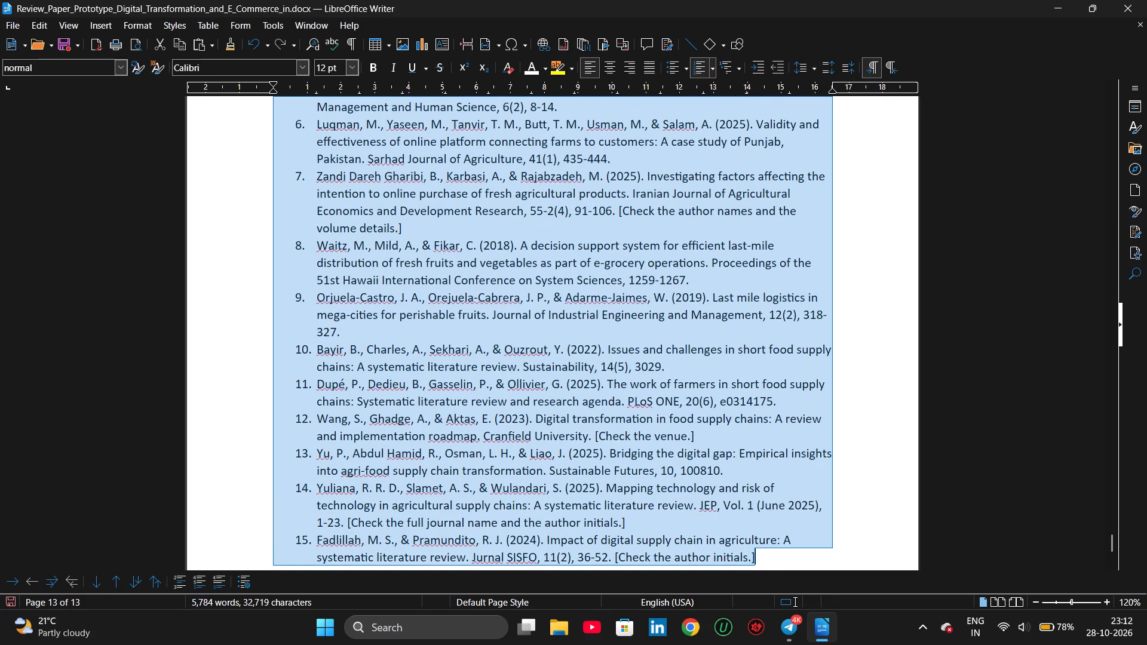
drag(905, 567, 855, 575)
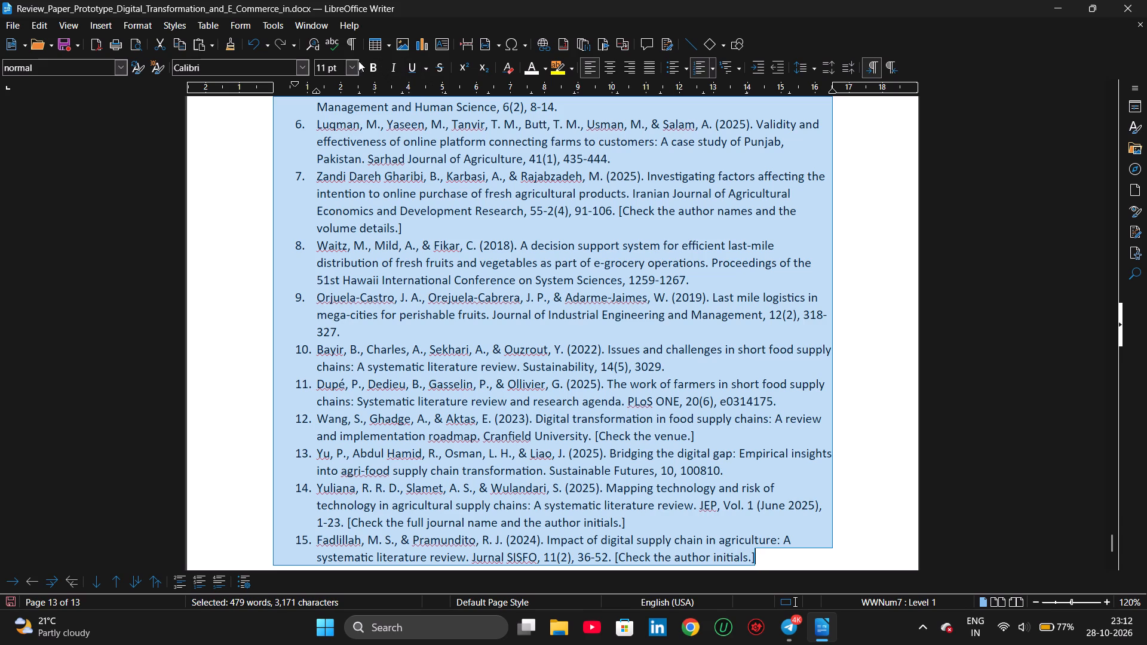
click(353, 63)
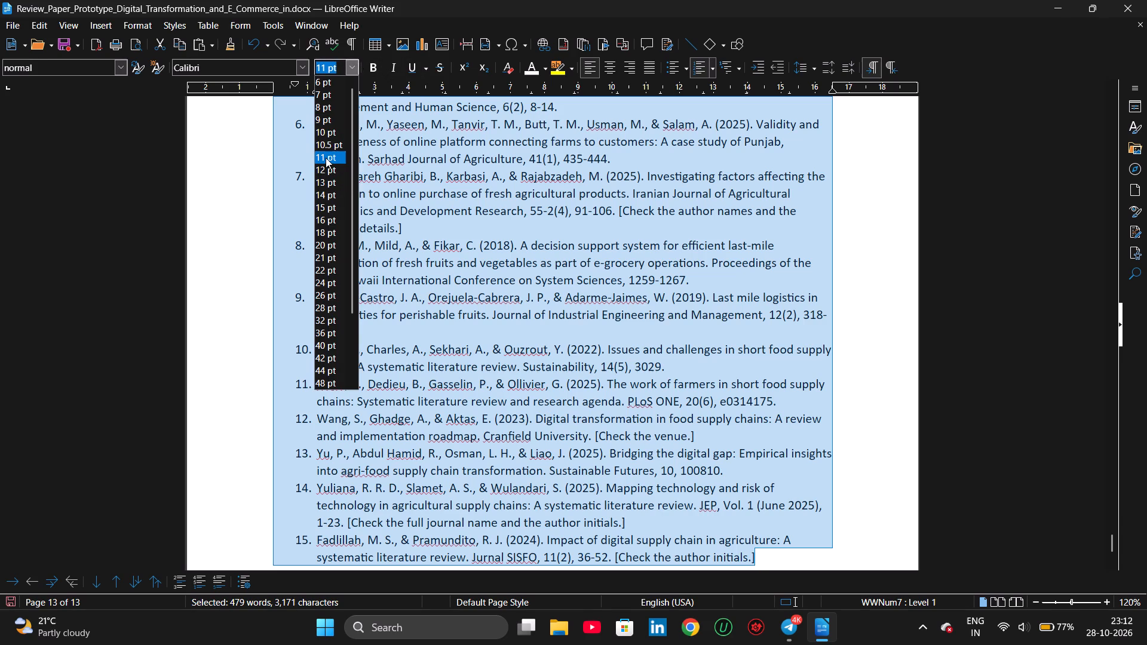
click(325, 167)
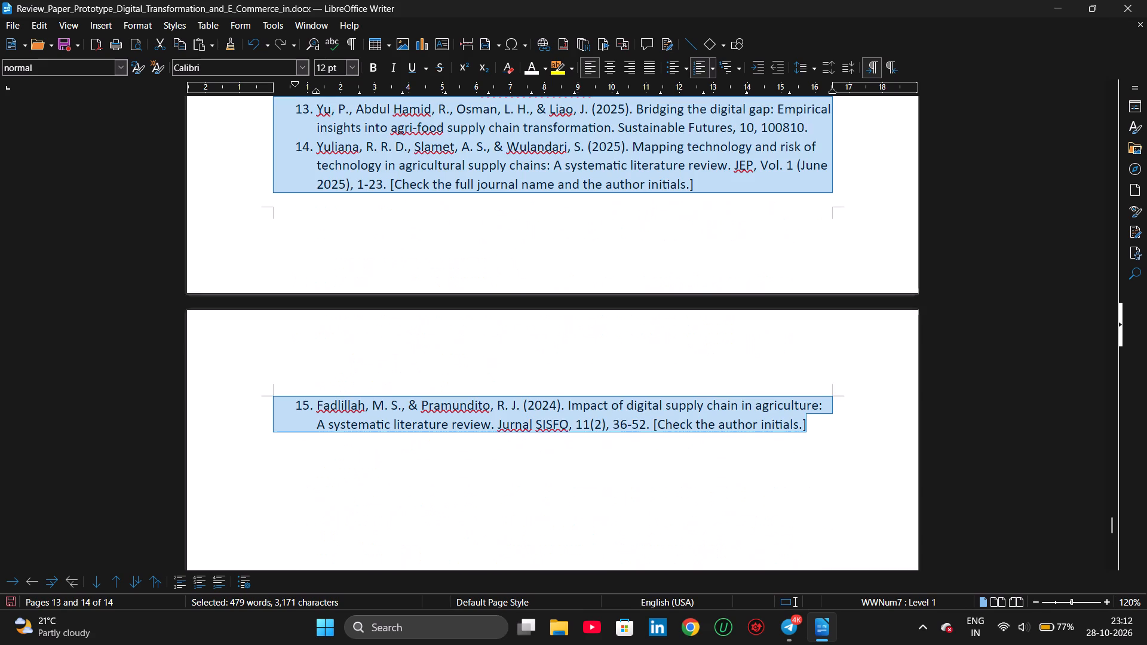
scroll(596, 220, up, 2)
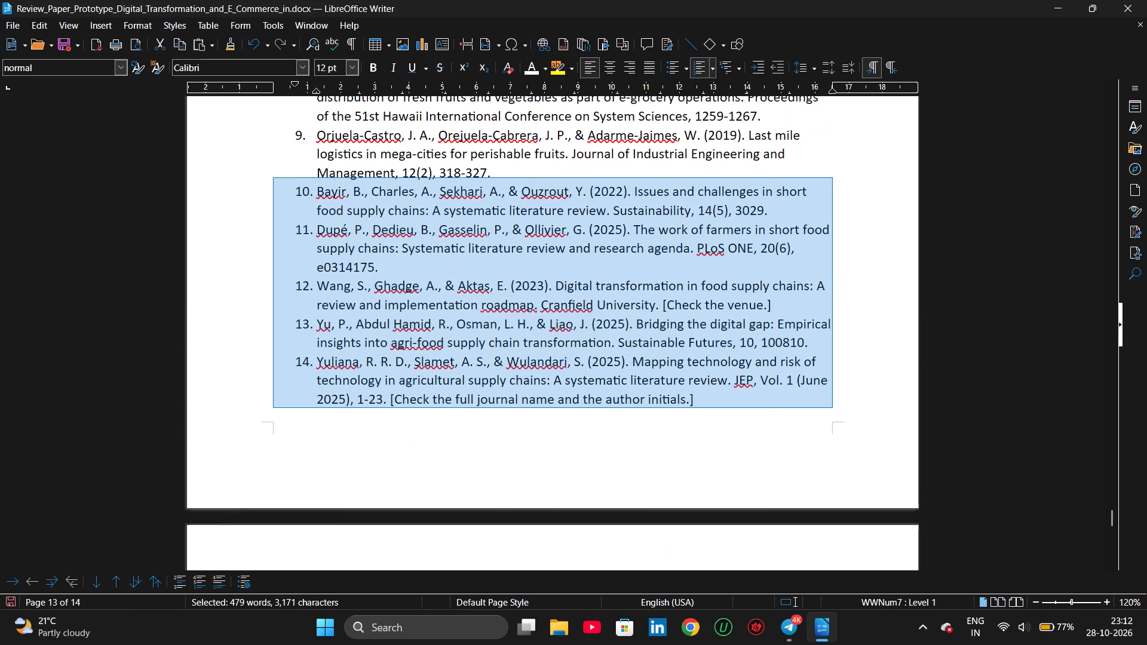
scroll(596, 220, up, 2)
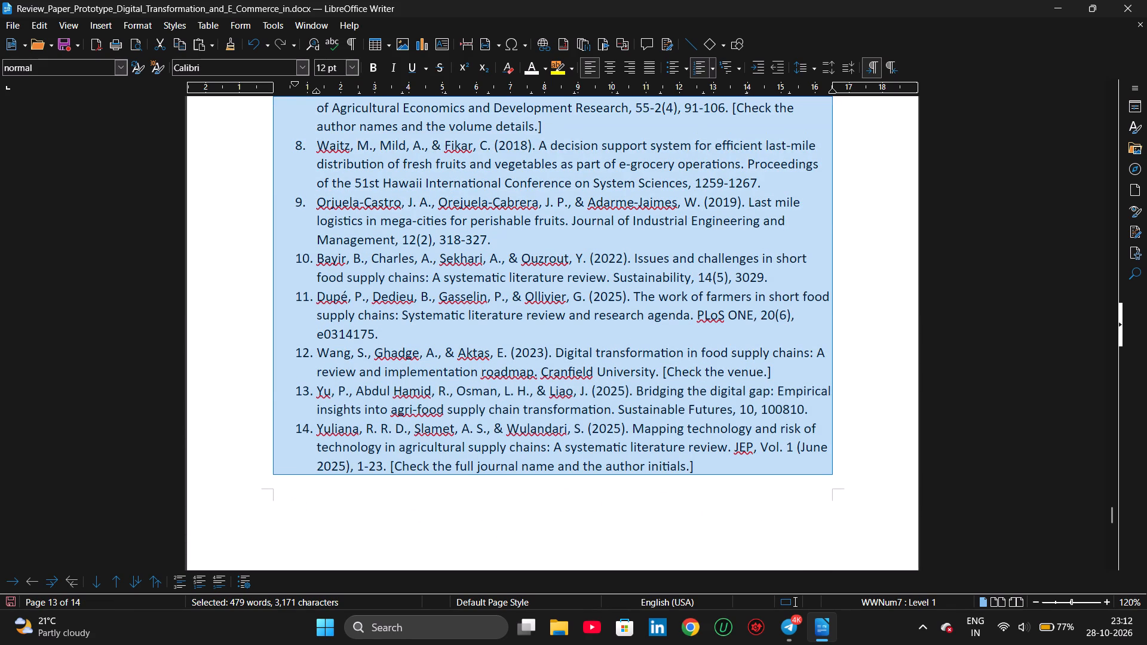
Review the resized text and page breaks from the References list back through "12. Conclusion and Future Work" and "11. Limitations".
scroll(596, 220, up, 1)
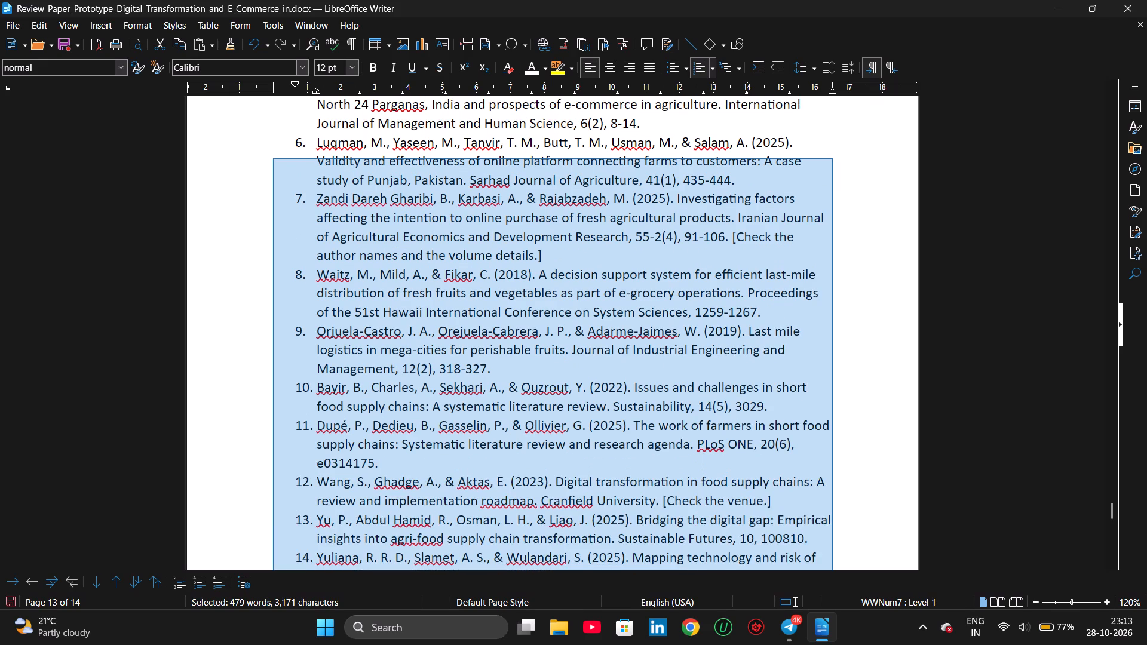
click(906, 252)
click(873, 251)
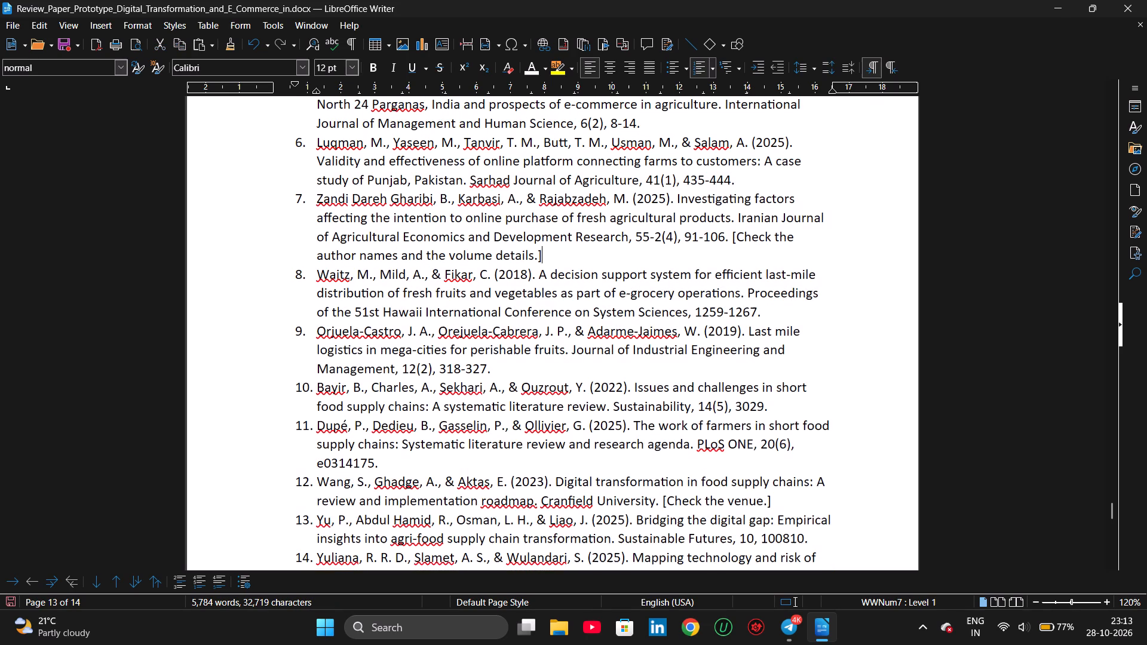
scroll(873, 251, up, 3)
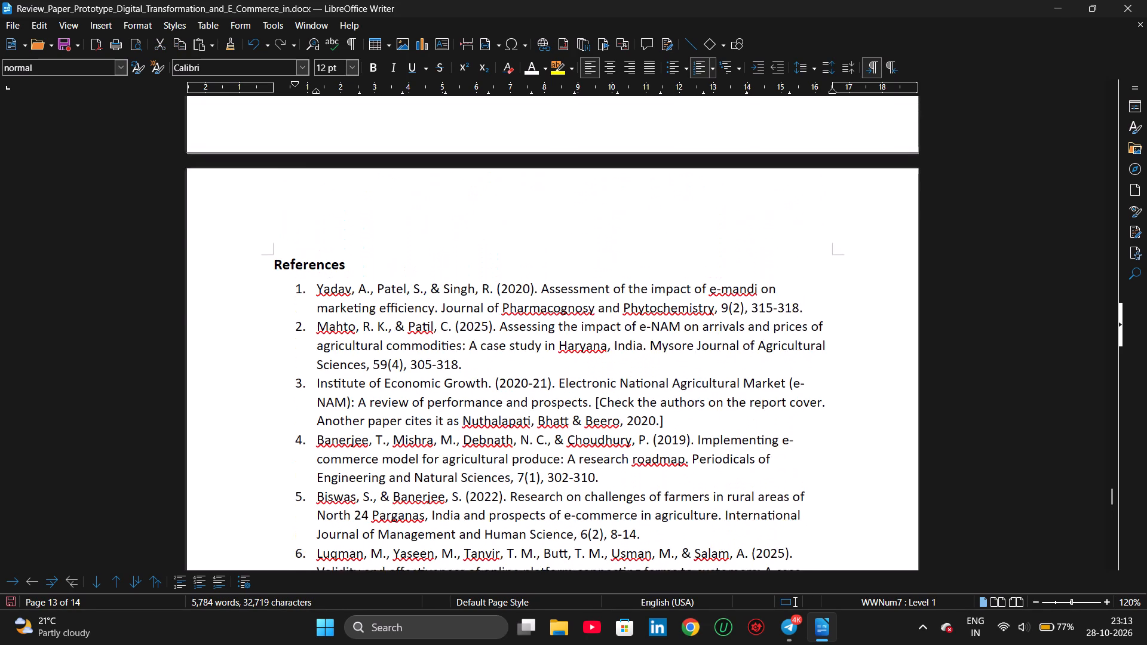
scroll(873, 251, up, 2)
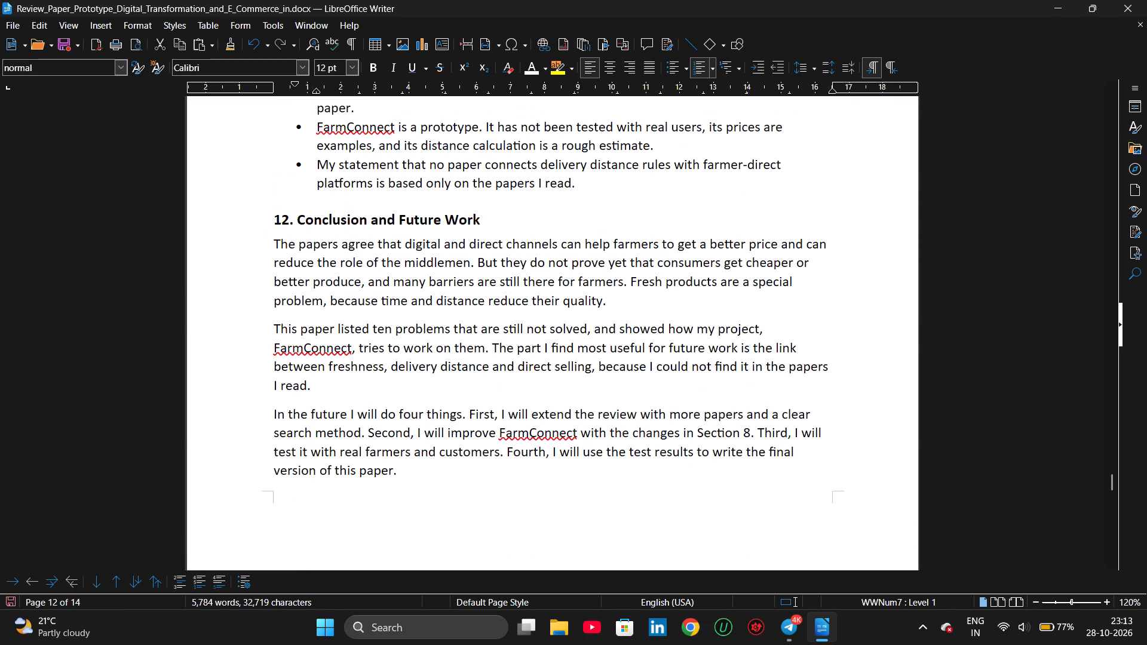
scroll(502, 345, up, 1)
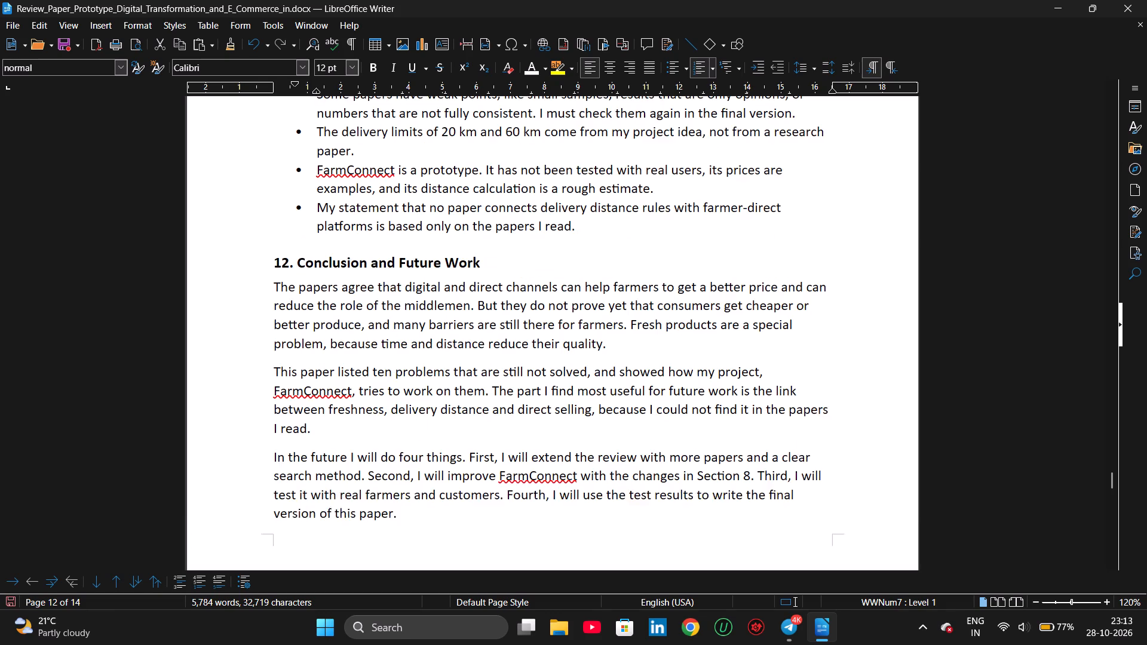
scroll(502, 345, up, 1)
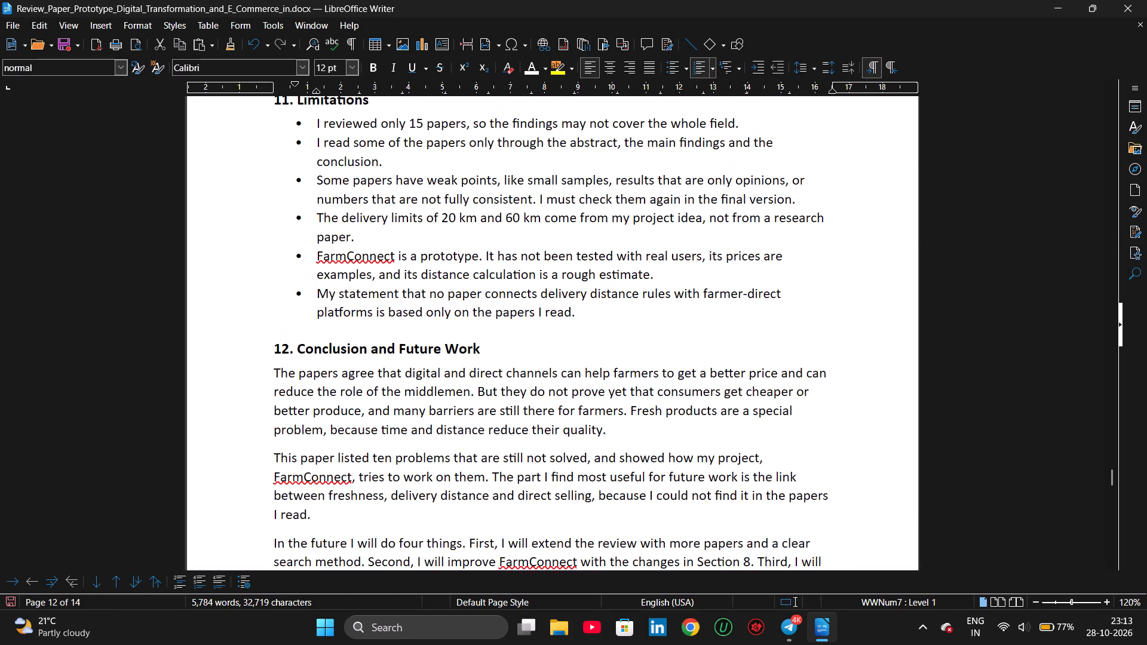
scroll(502, 345, up, 1)
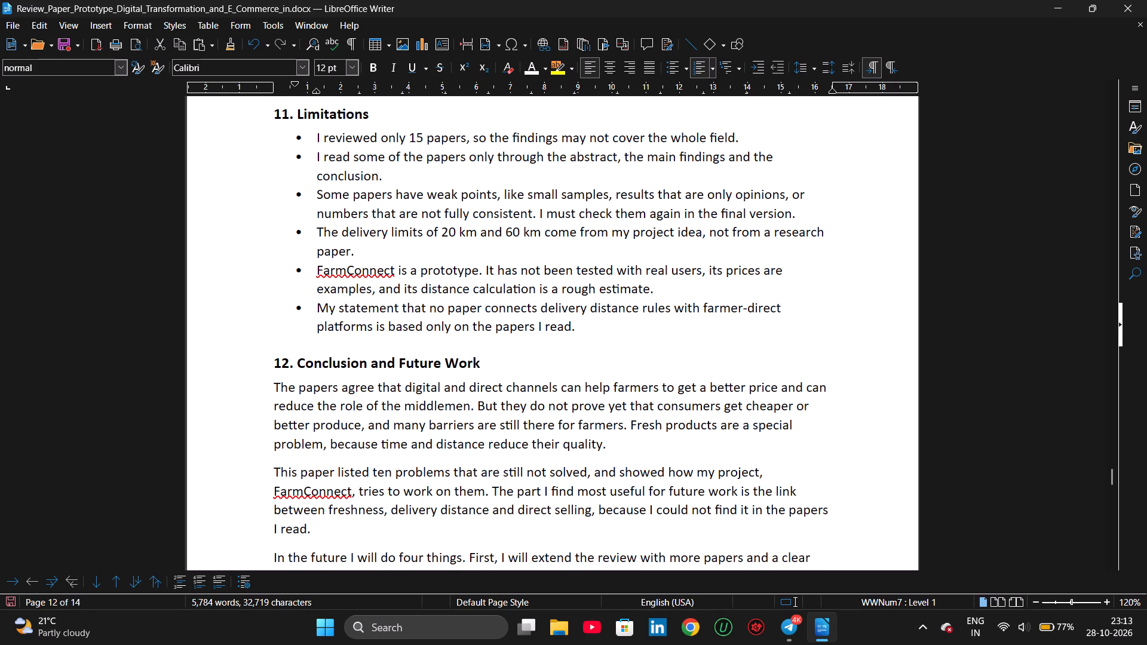
scroll(710, 233, up, 3)
scroll(710, 233, down, 2)
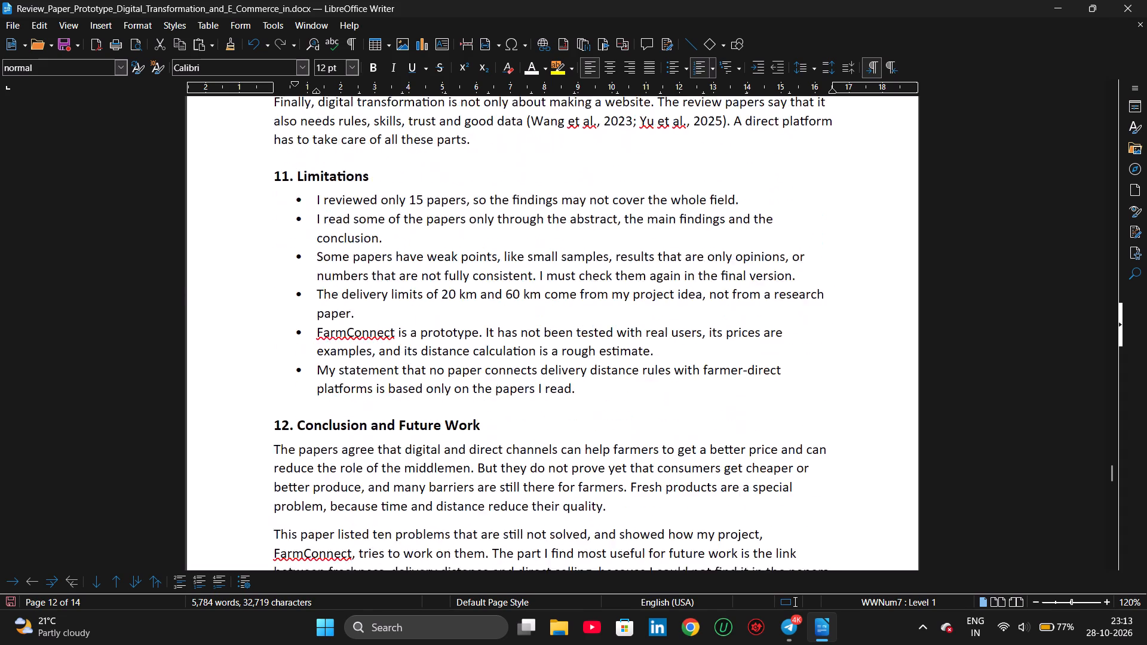
scroll(710, 233, down, 4)
scroll(710, 233, up, 2)
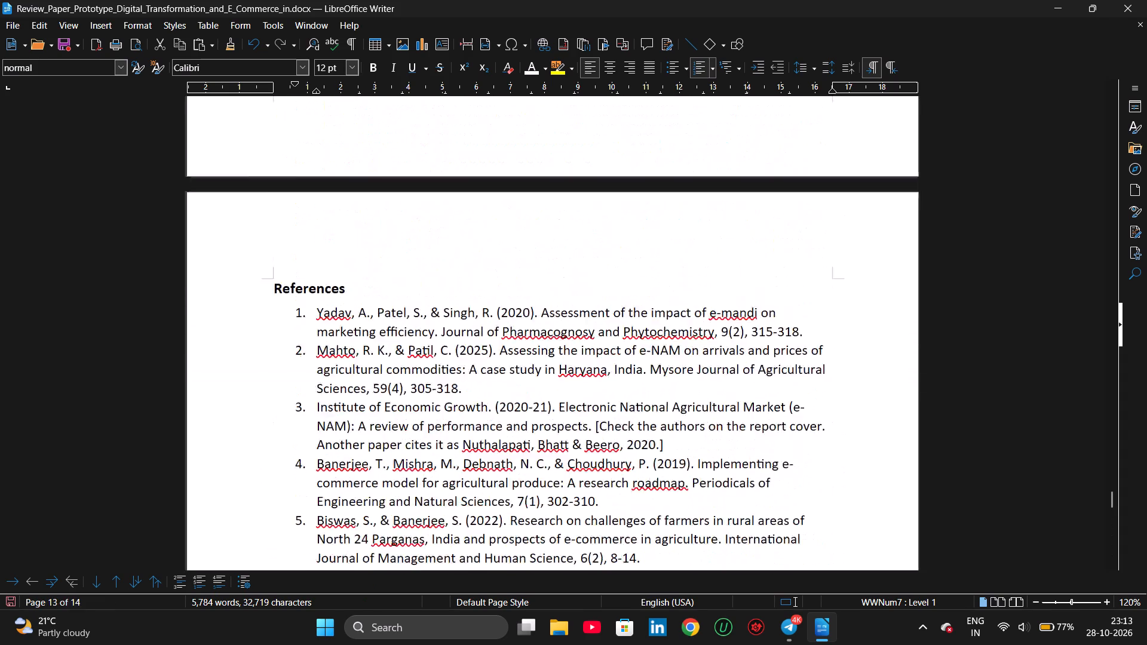
scroll(710, 233, up, 1)
scroll(710, 233, down, 3)
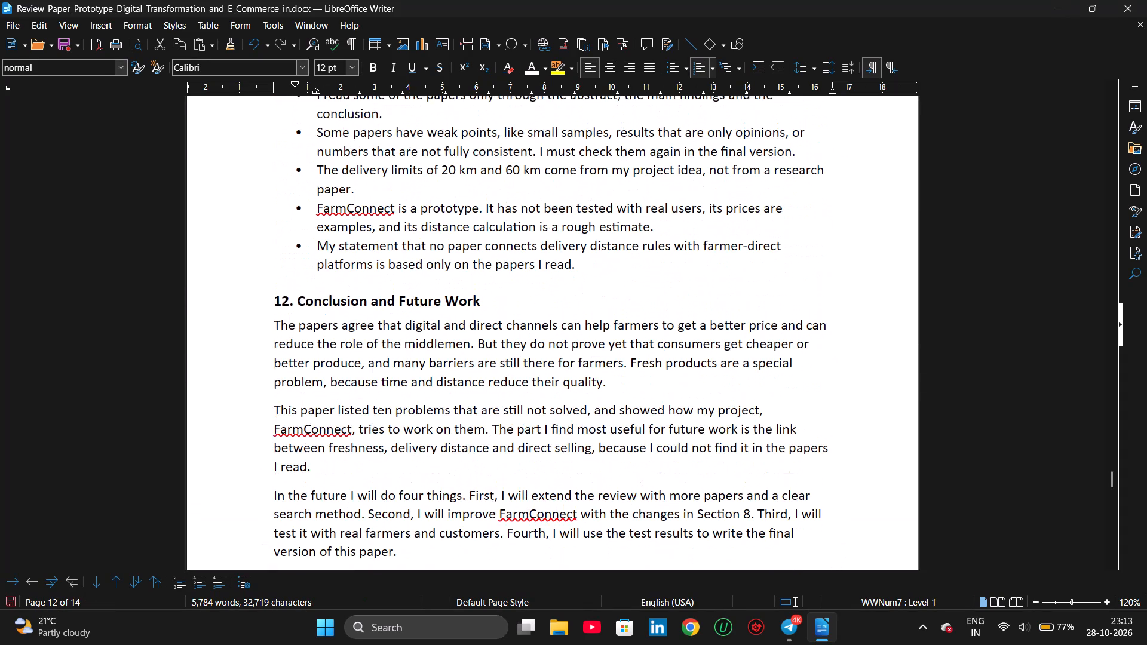
scroll(710, 233, down, 1)
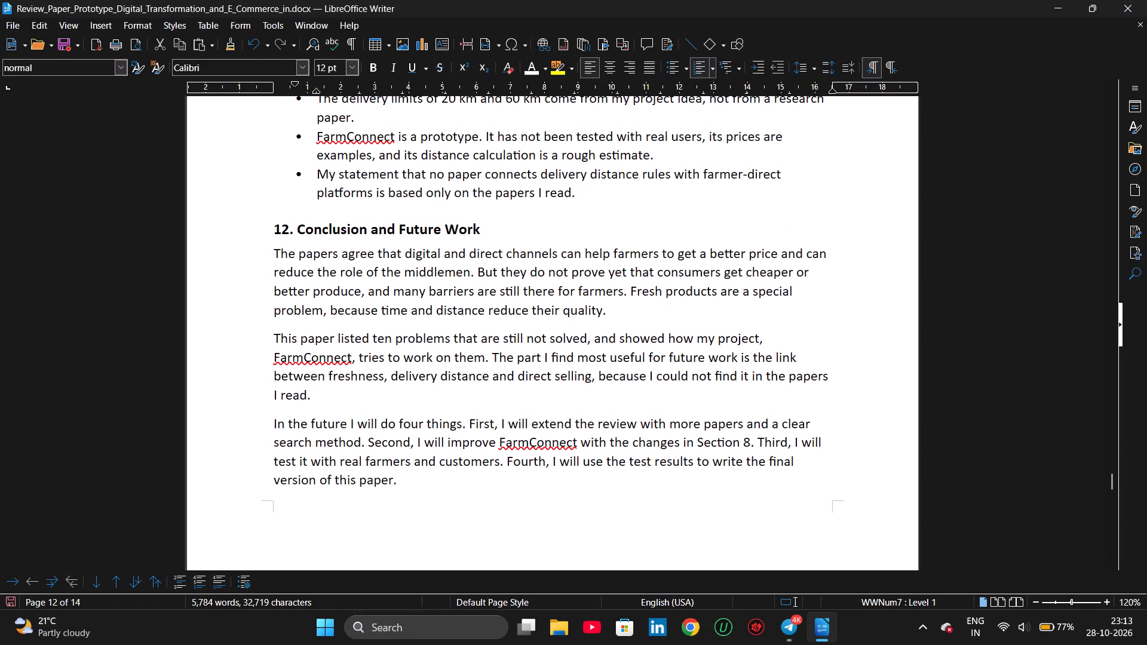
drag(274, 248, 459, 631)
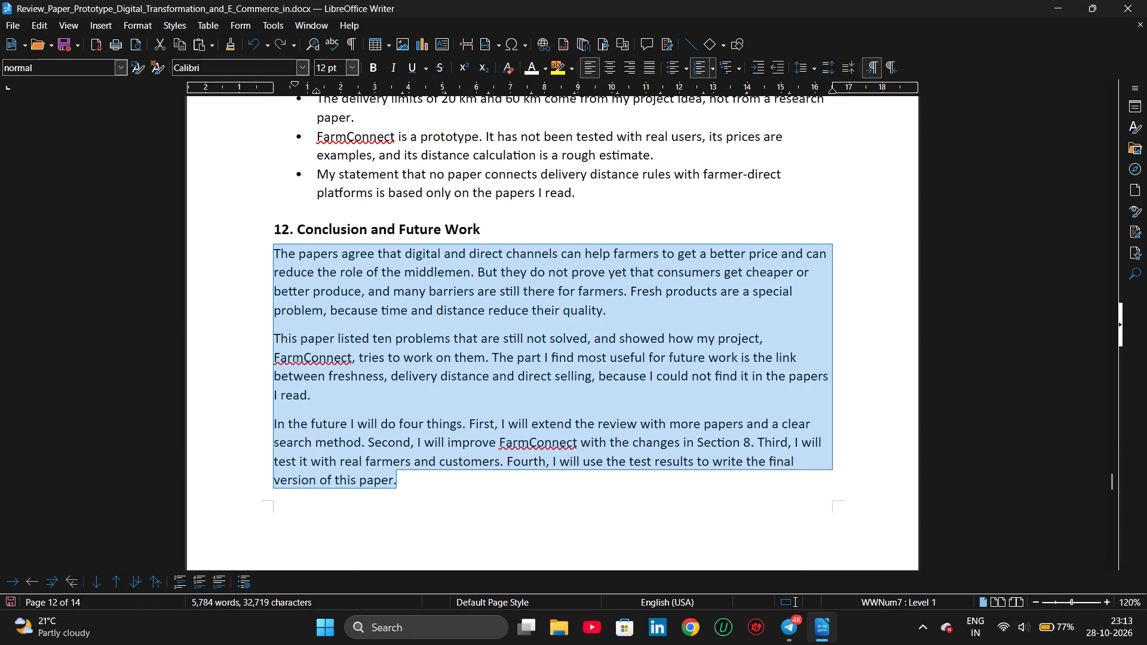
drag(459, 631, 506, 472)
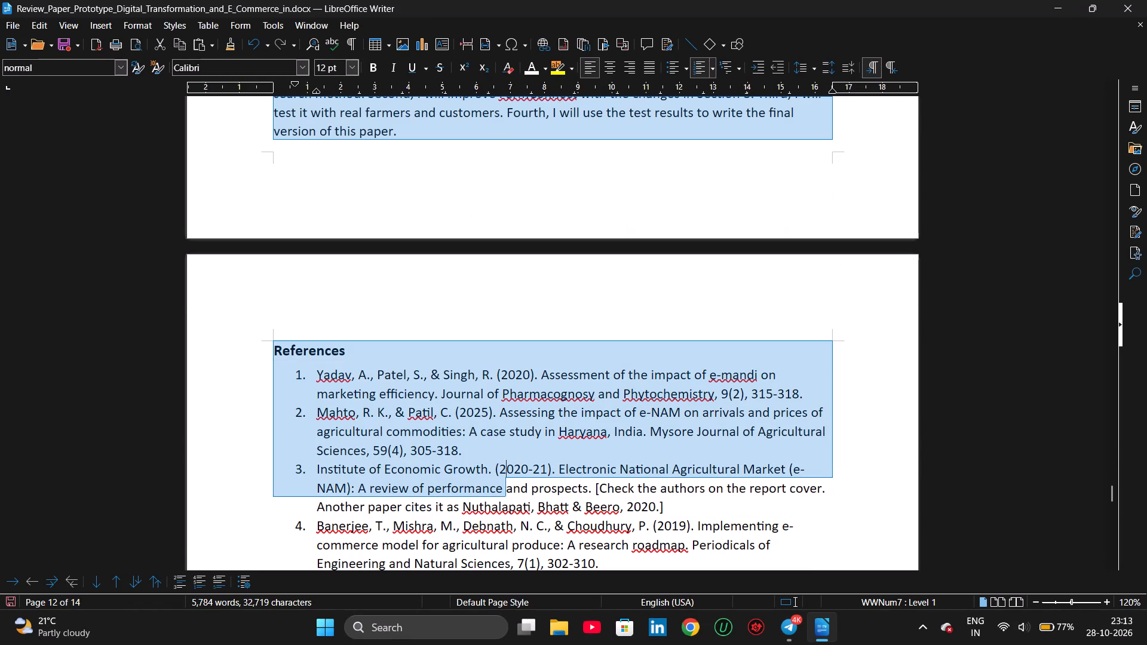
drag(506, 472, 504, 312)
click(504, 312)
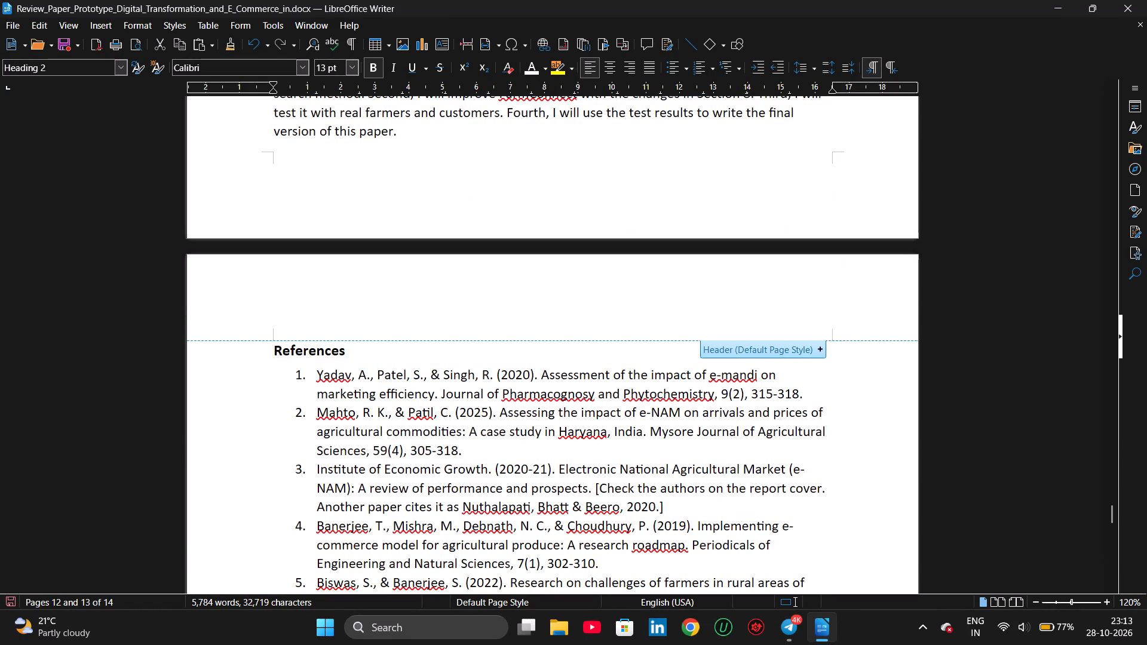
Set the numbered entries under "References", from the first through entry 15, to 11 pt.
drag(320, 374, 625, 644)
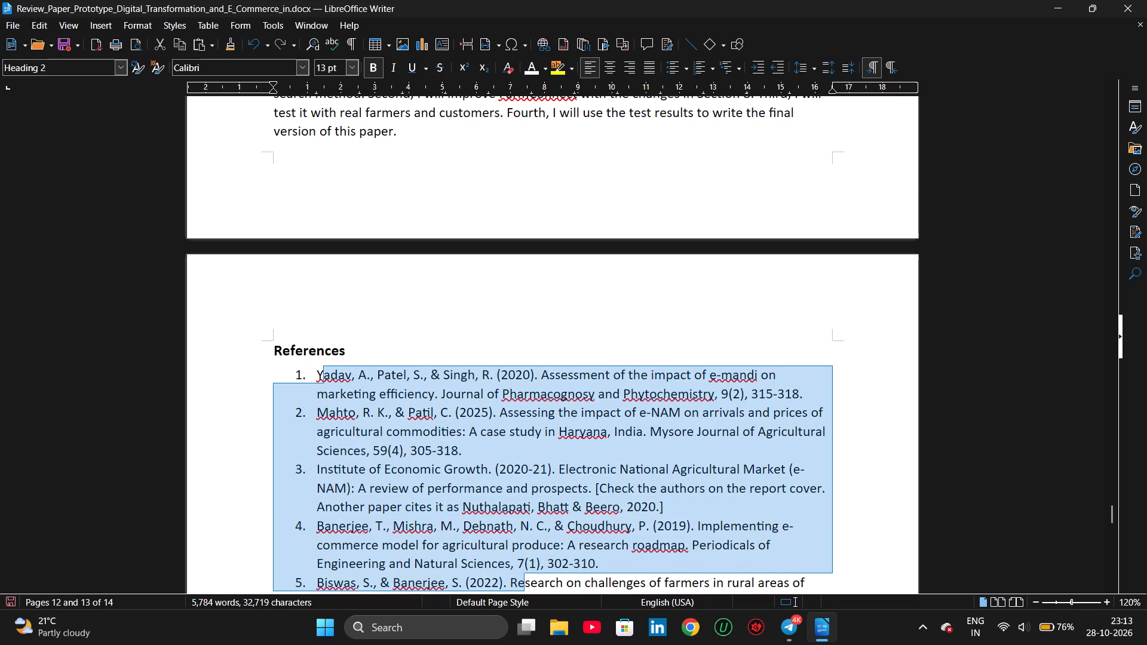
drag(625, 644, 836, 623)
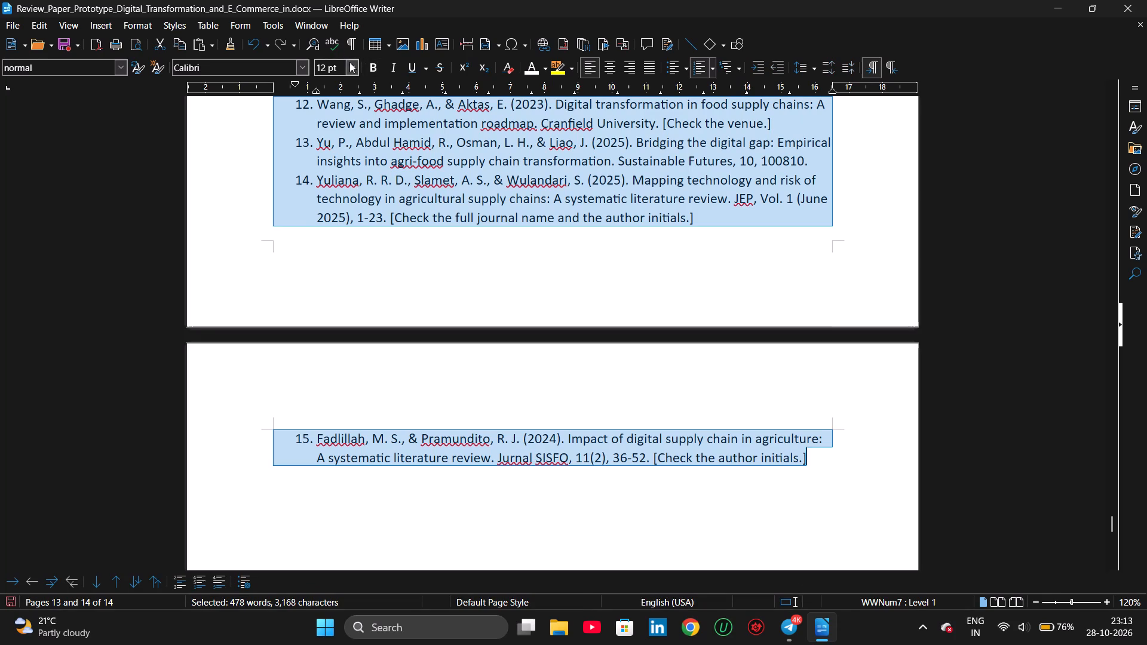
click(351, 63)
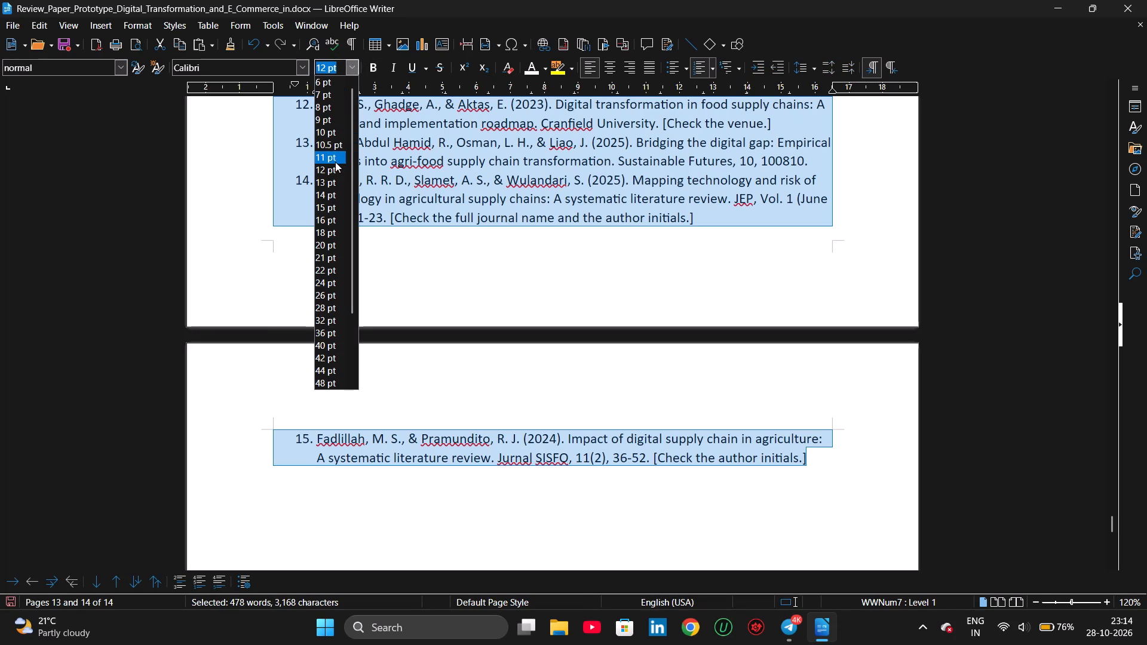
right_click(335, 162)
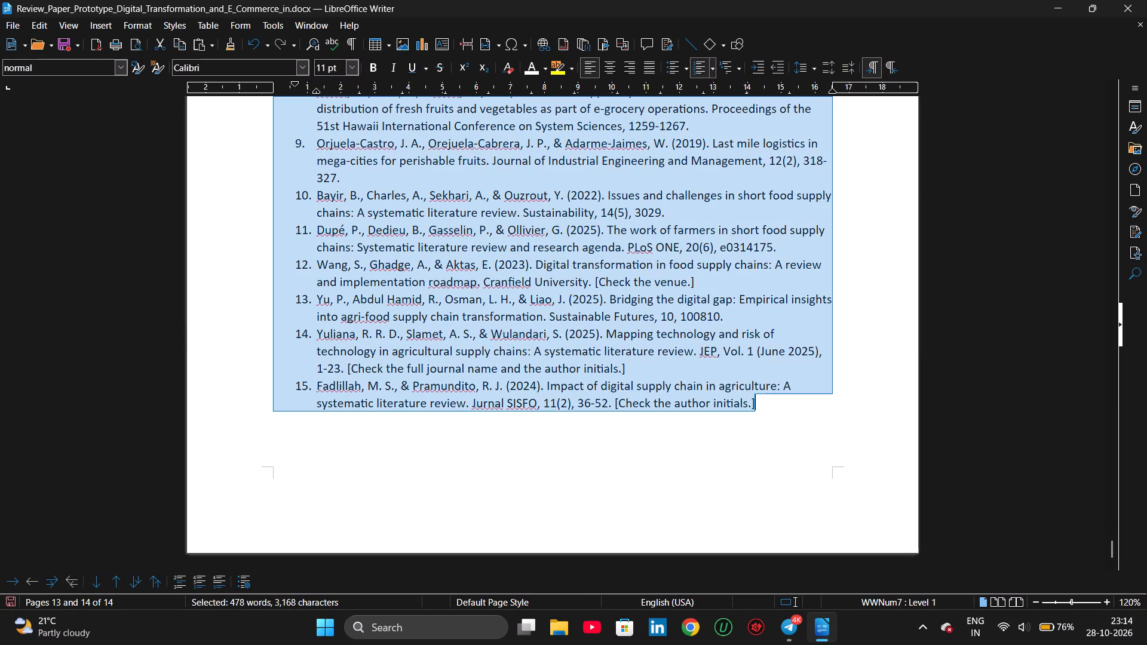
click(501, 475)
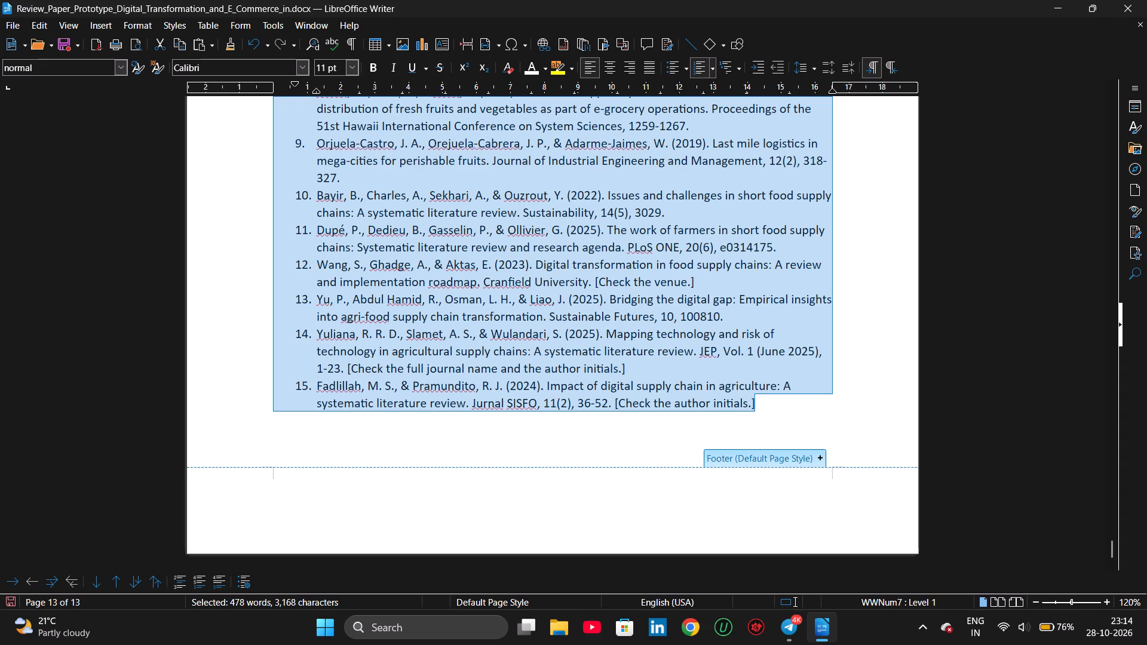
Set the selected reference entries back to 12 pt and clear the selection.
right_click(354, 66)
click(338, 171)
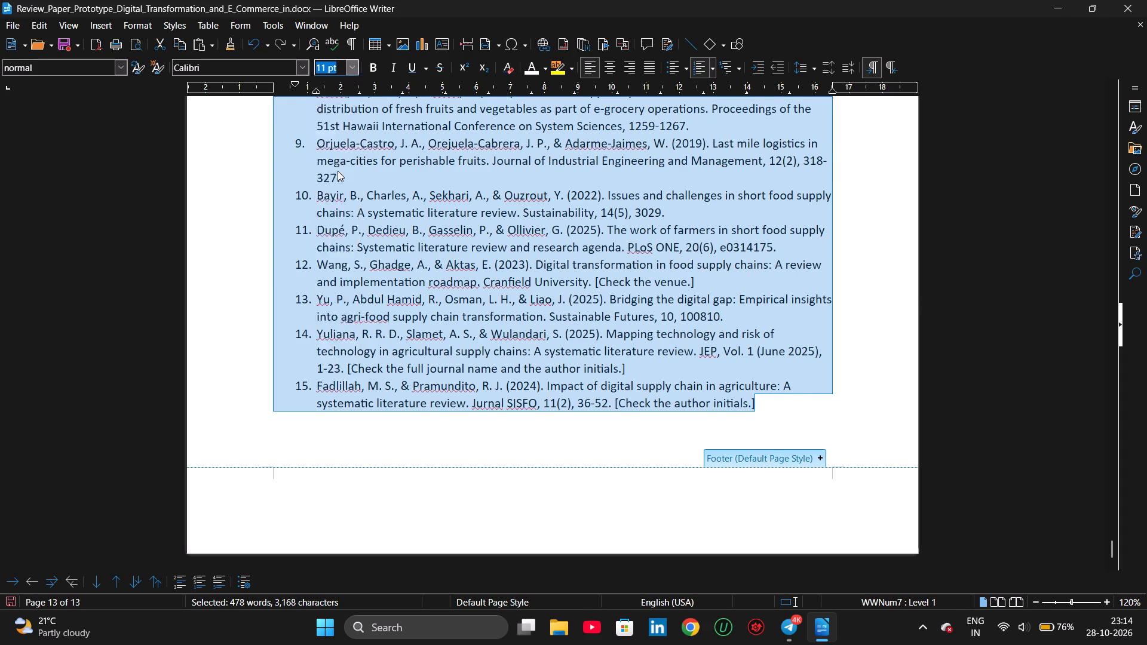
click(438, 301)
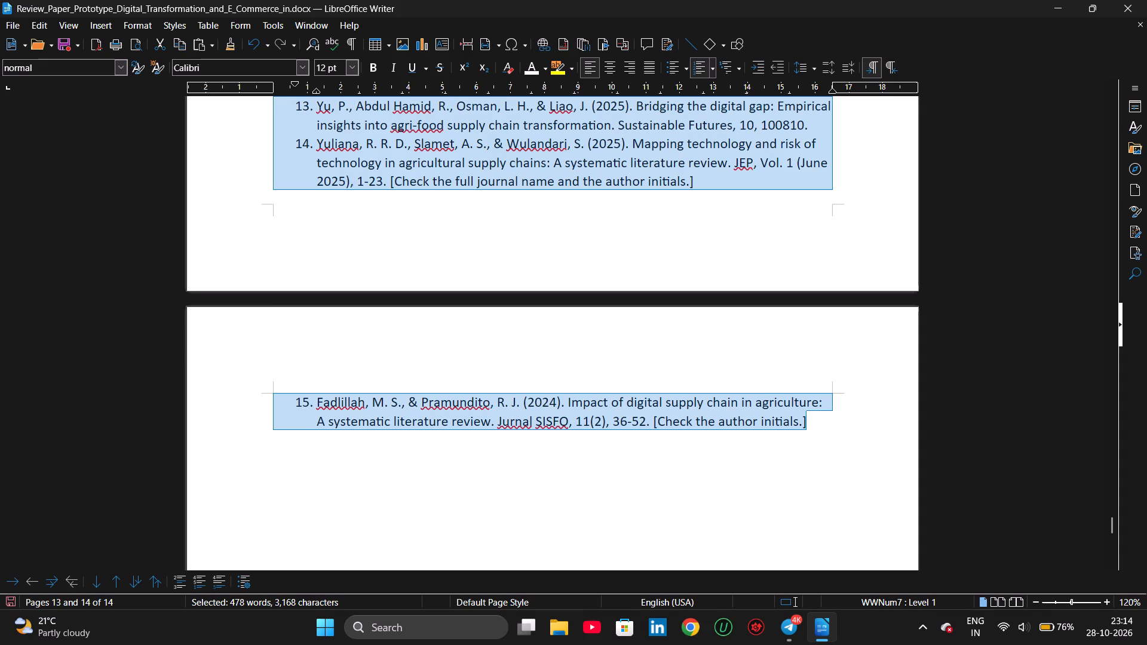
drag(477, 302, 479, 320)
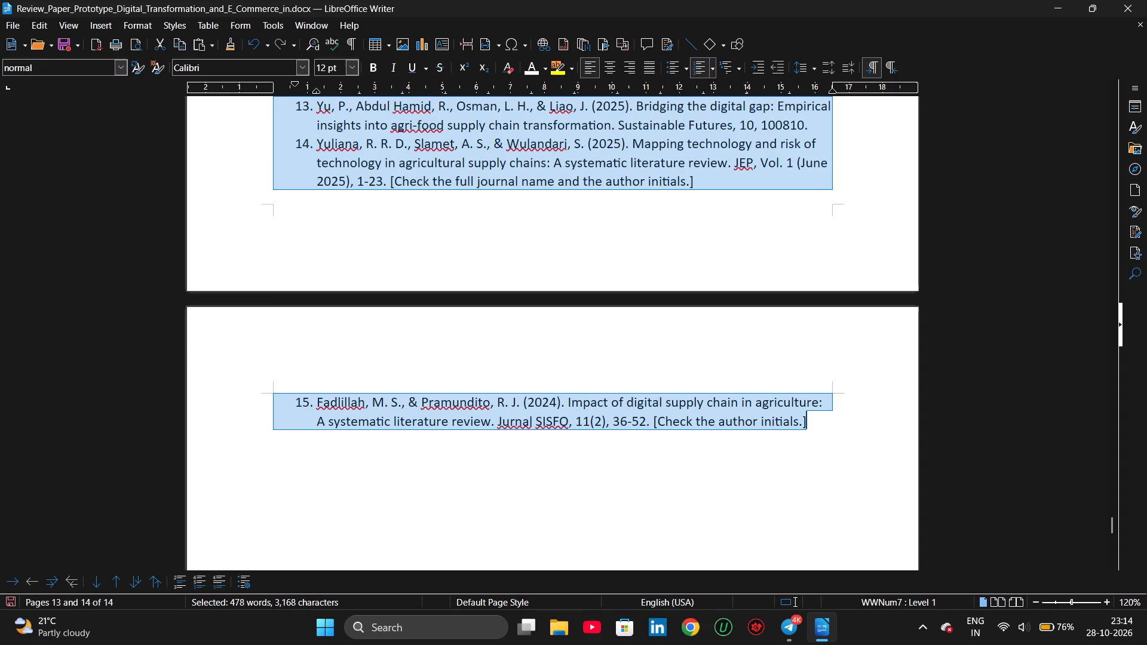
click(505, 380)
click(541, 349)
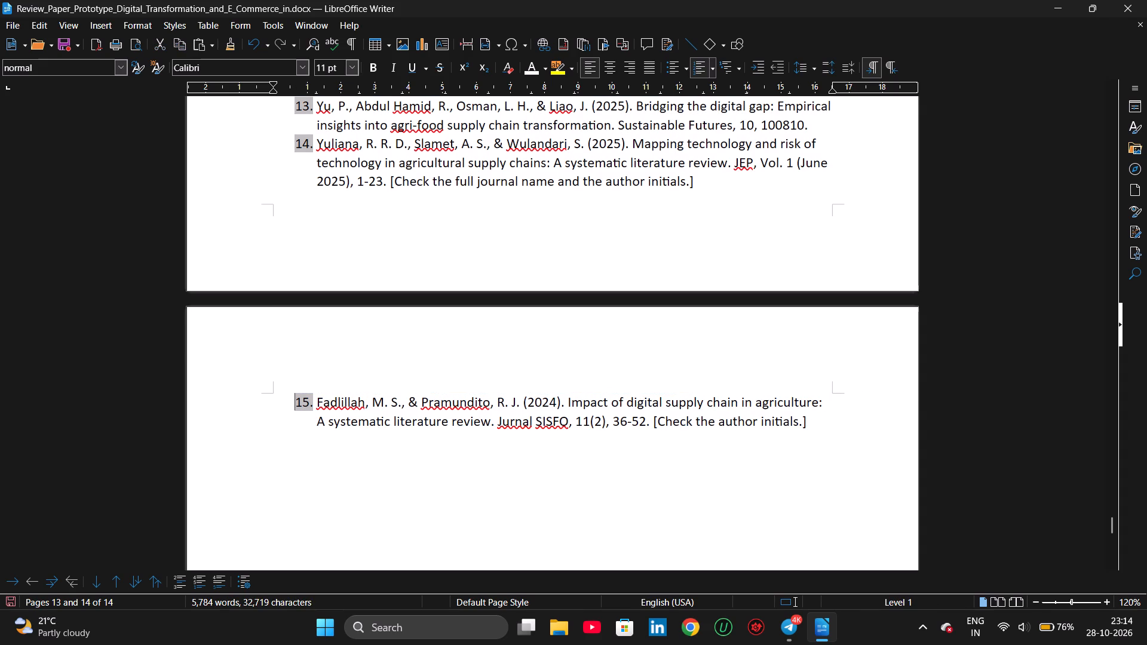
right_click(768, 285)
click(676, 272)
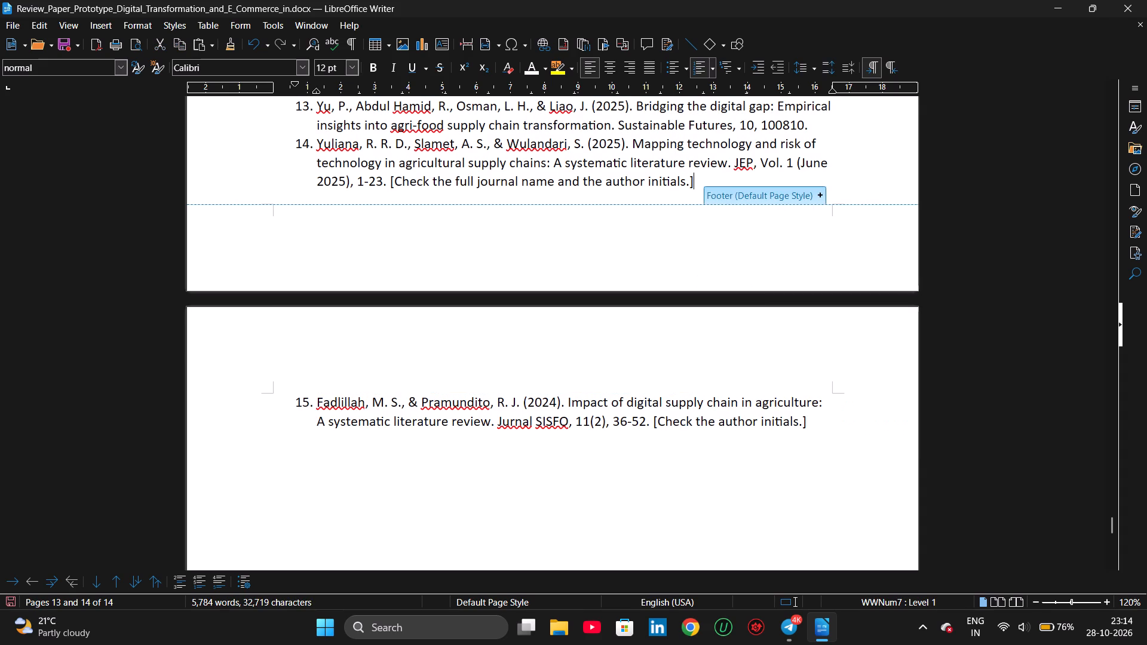
Check the text size and page breaks from "11. Limitations" through the conclusion and down the References list to entry 14.
scroll(676, 272, up, 12)
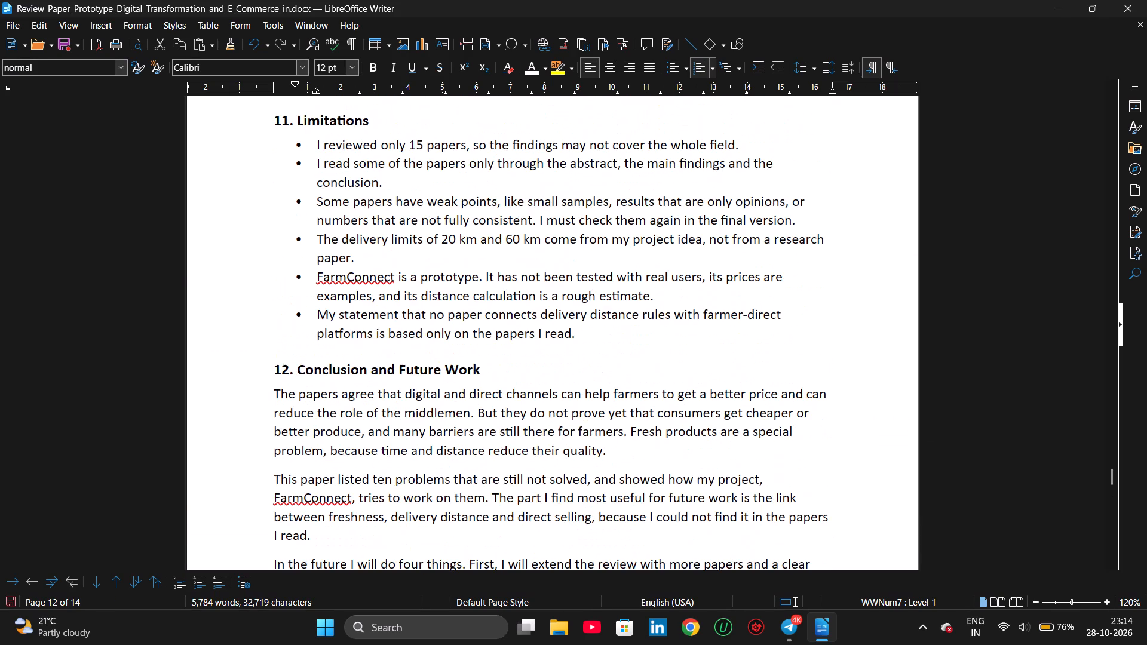
scroll(676, 272, down, 3)
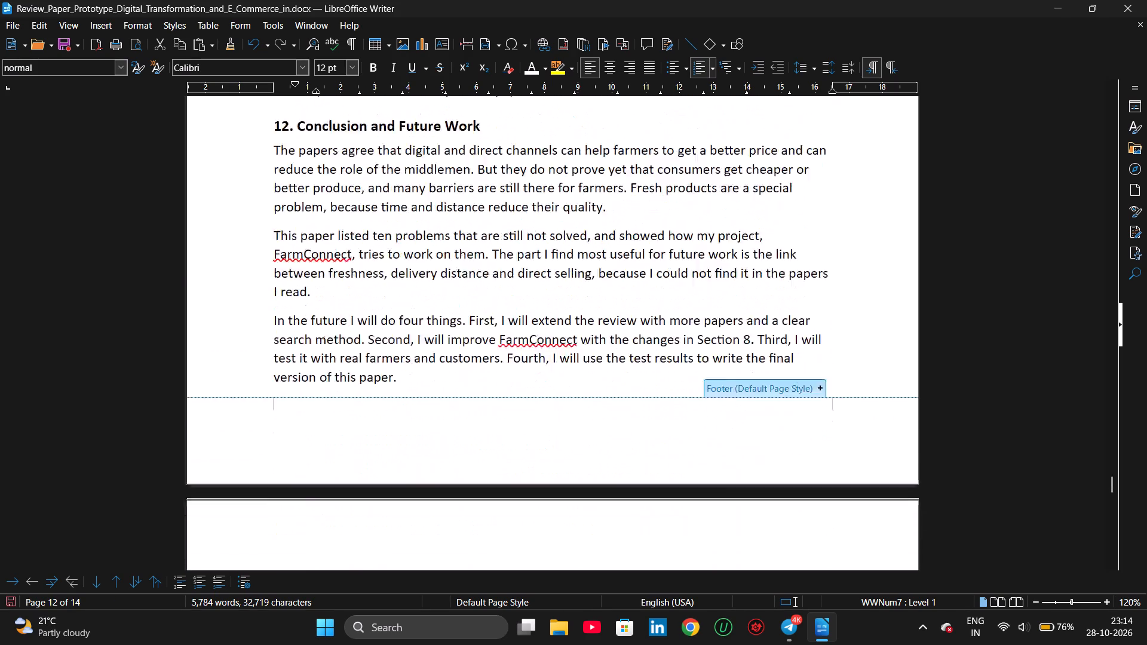
scroll(676, 272, down, 1)
scroll(676, 272, up, 1)
scroll(676, 272, down, 1)
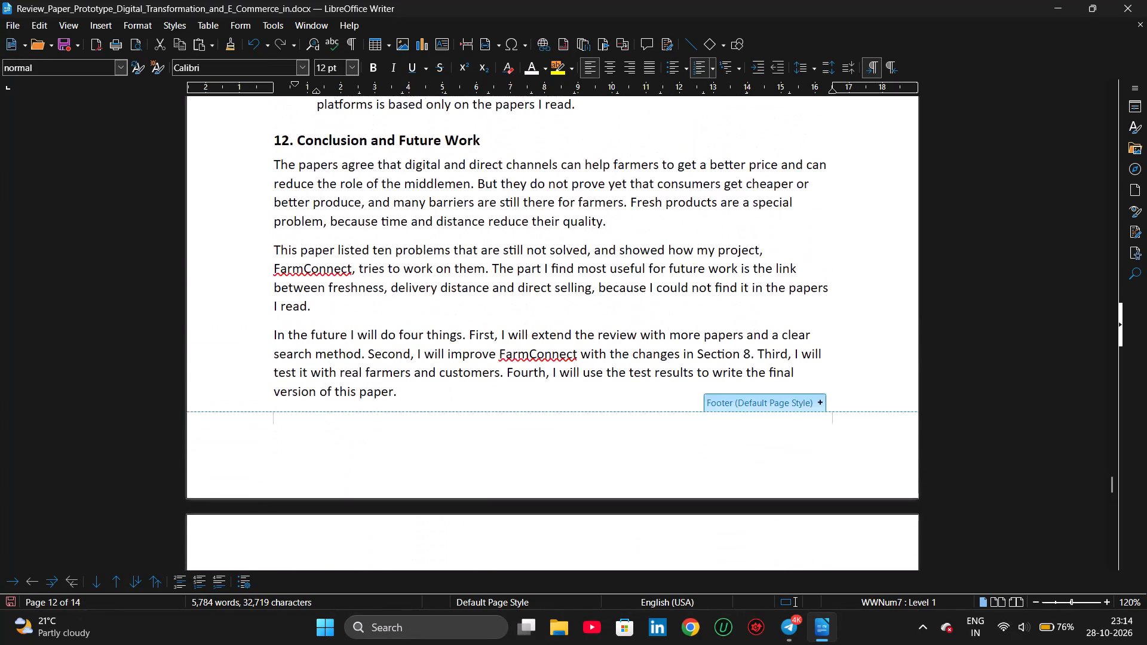
scroll(676, 272, down, 3)
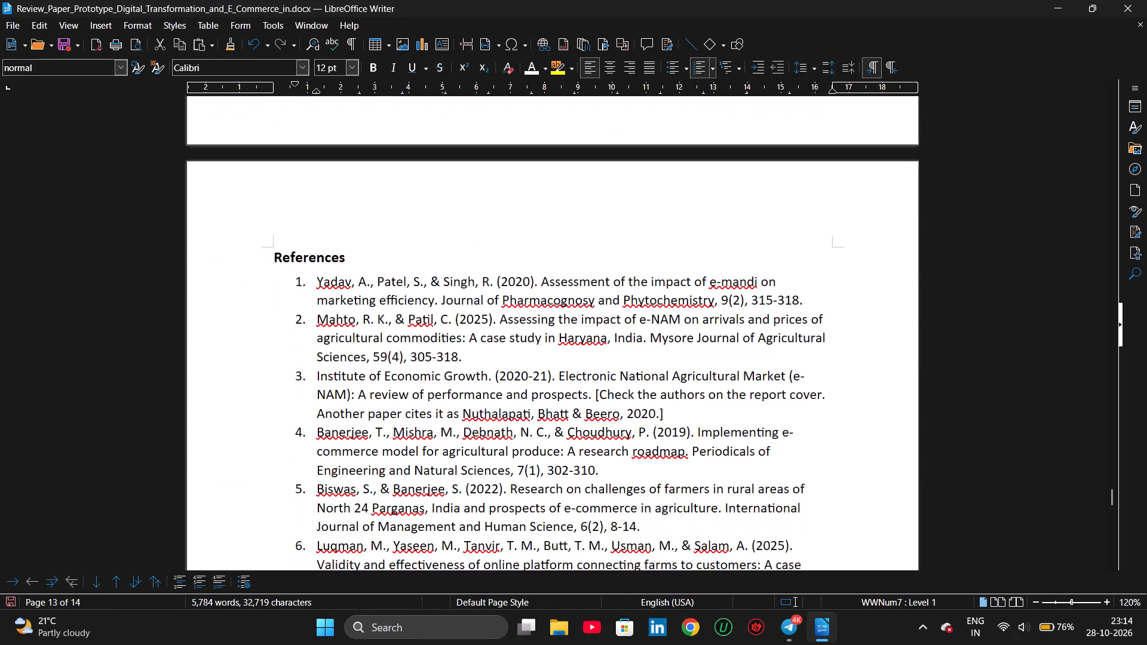
scroll(676, 272, down, 2)
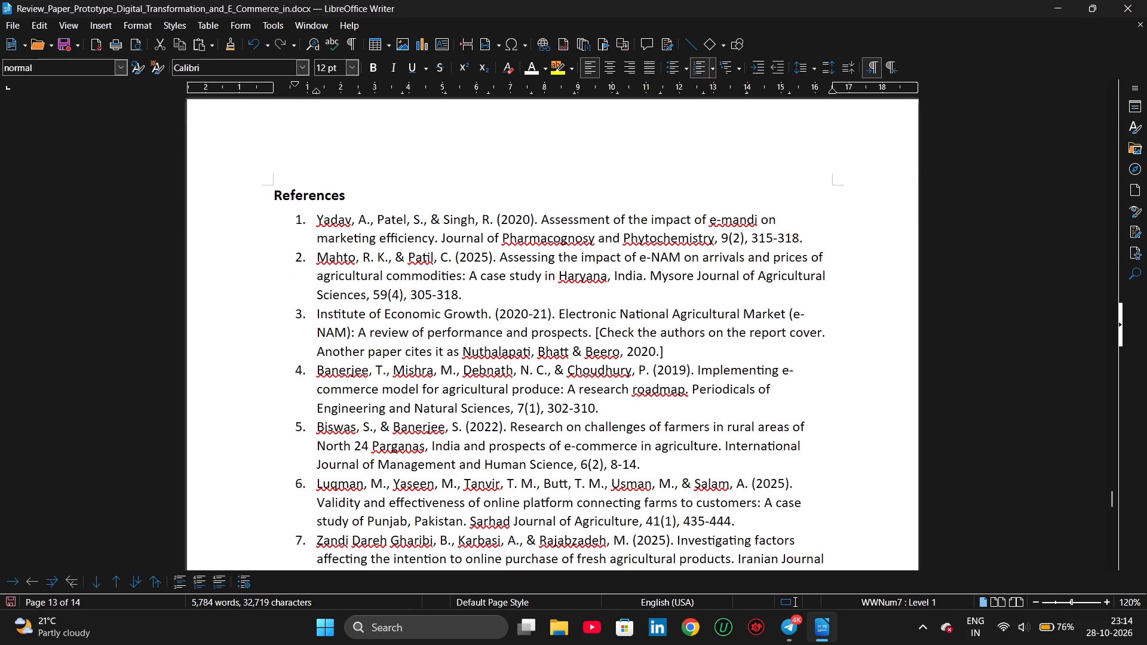
scroll(676, 272, down, 2)
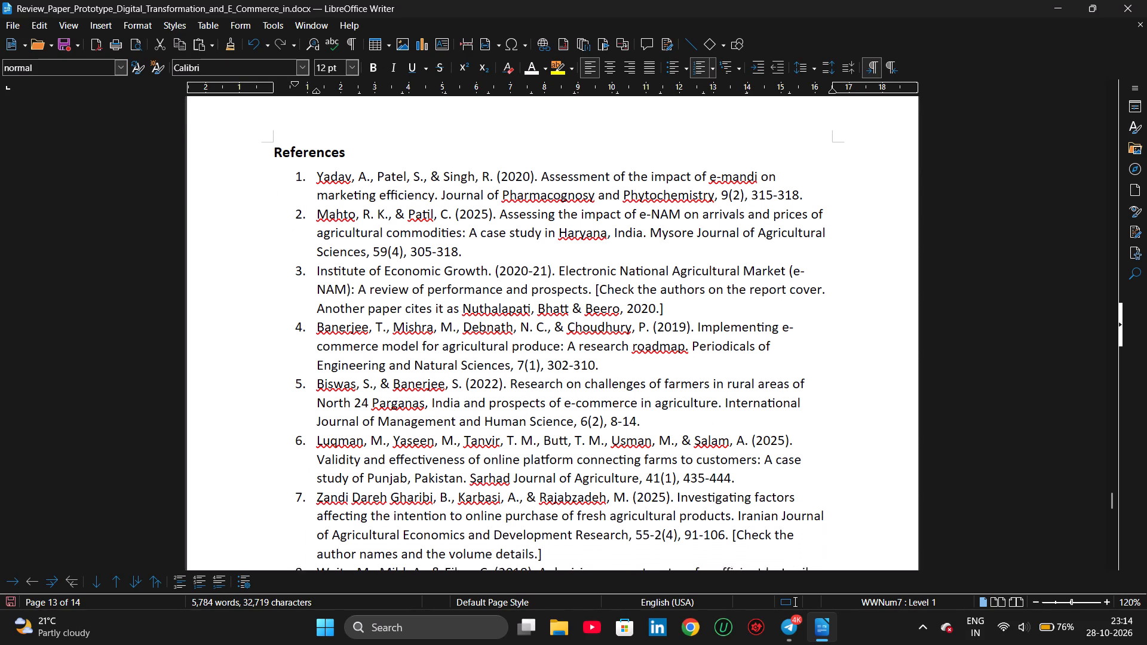
scroll(676, 272, down, 2)
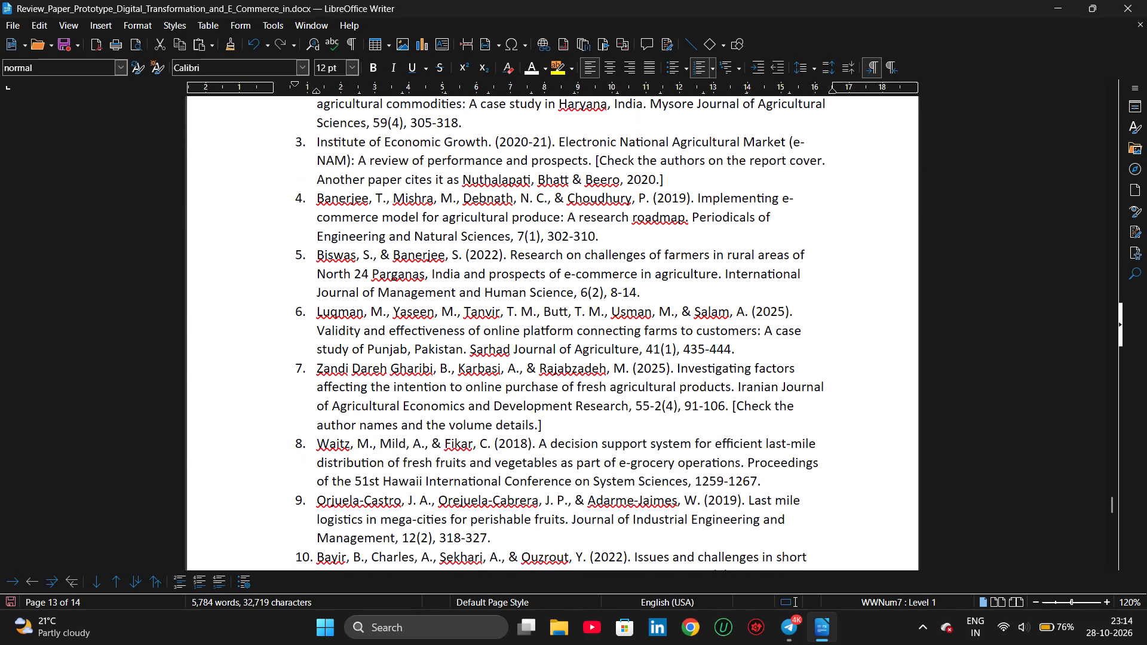
scroll(676, 272, down, 3)
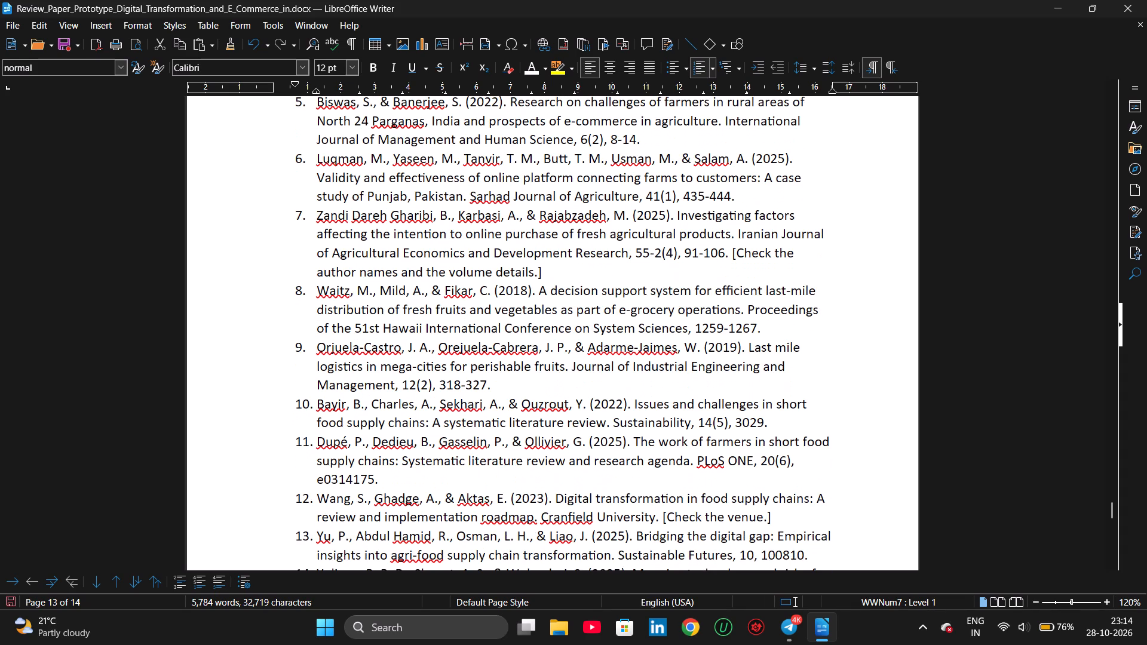
scroll(676, 272, down, 3)
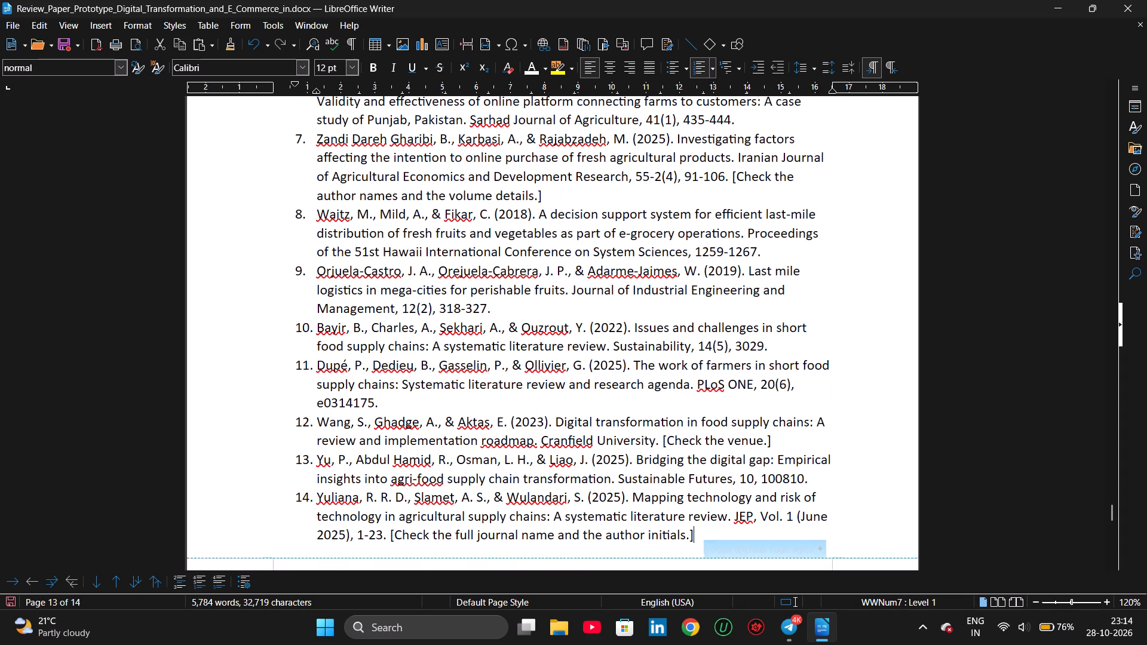
scroll(676, 272, down, 2)
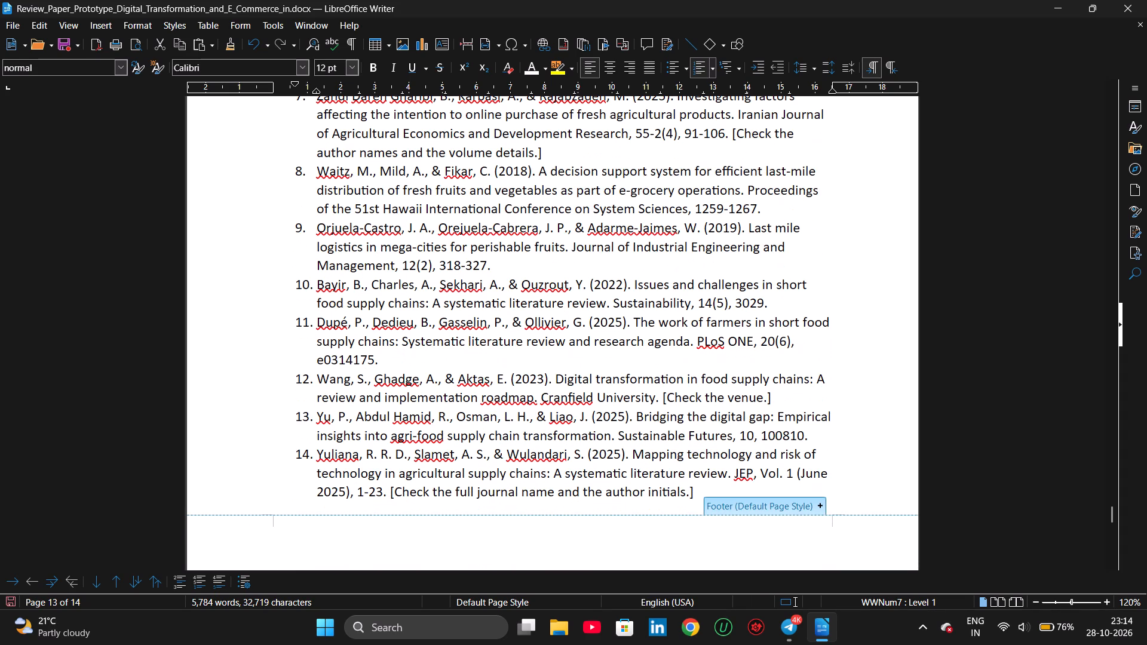
Remove the spaces after "chains:", "agenda." and "(2025)." in reference entry 11.
scroll(676, 272, down, 1)
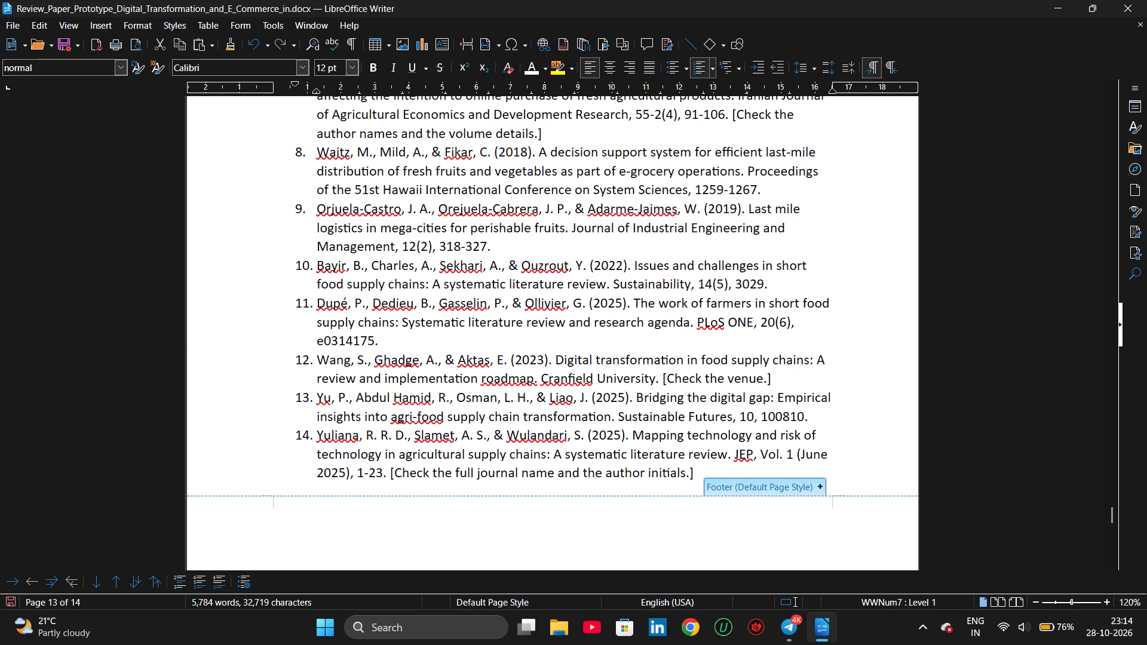
click(400, 322)
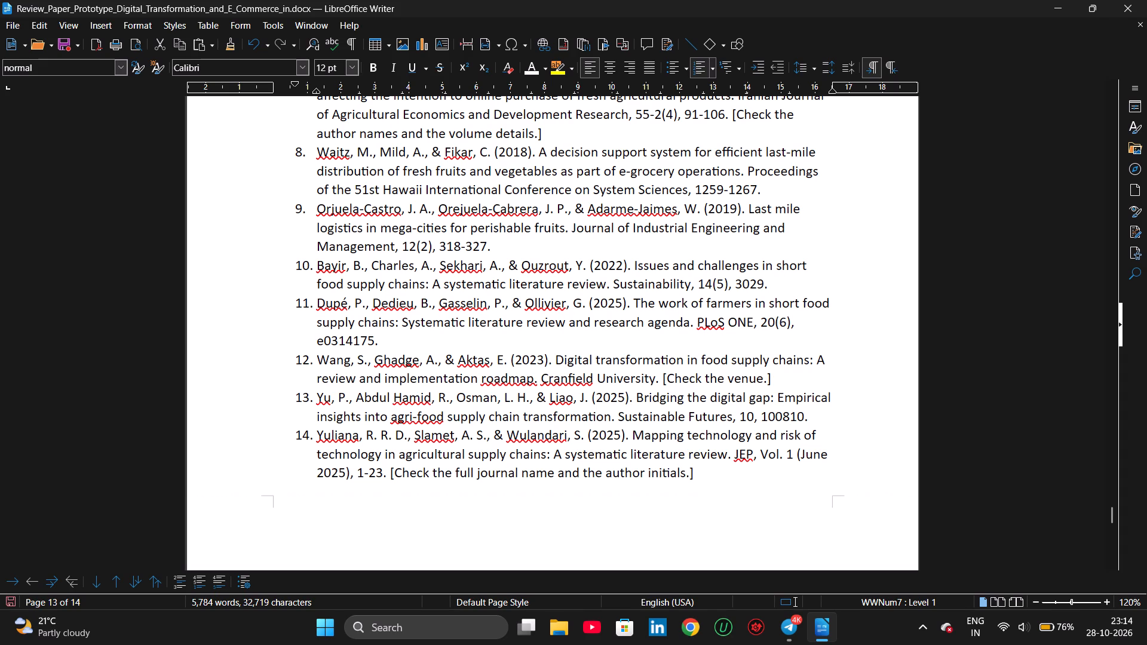
key(BackSpace)
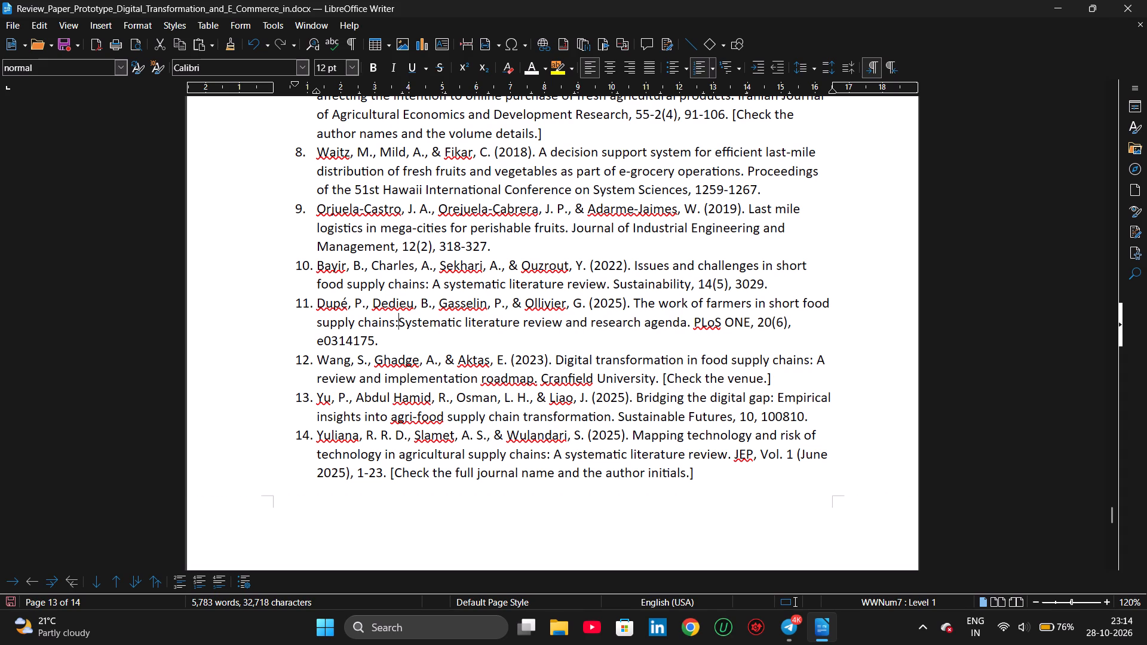
click(692, 324)
key(BackSpace)
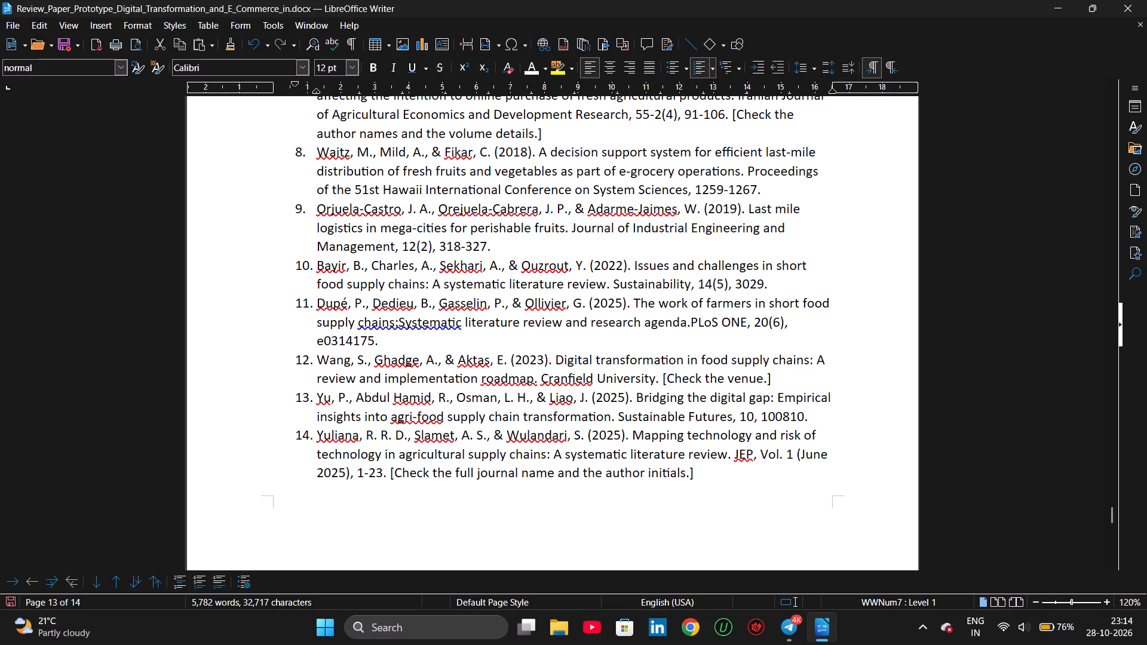
click(634, 304)
key(BackSpace)
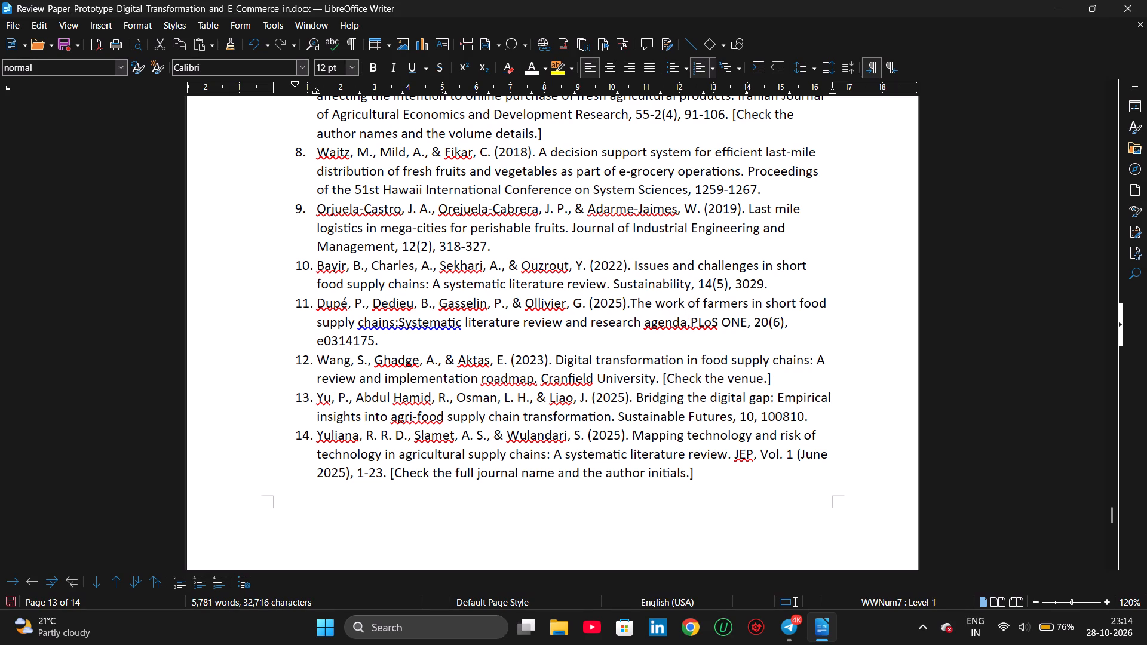
Remove the spaces after the commas in the first two authors' names in reference entry 11.
click(354, 304)
key(BackSpace)
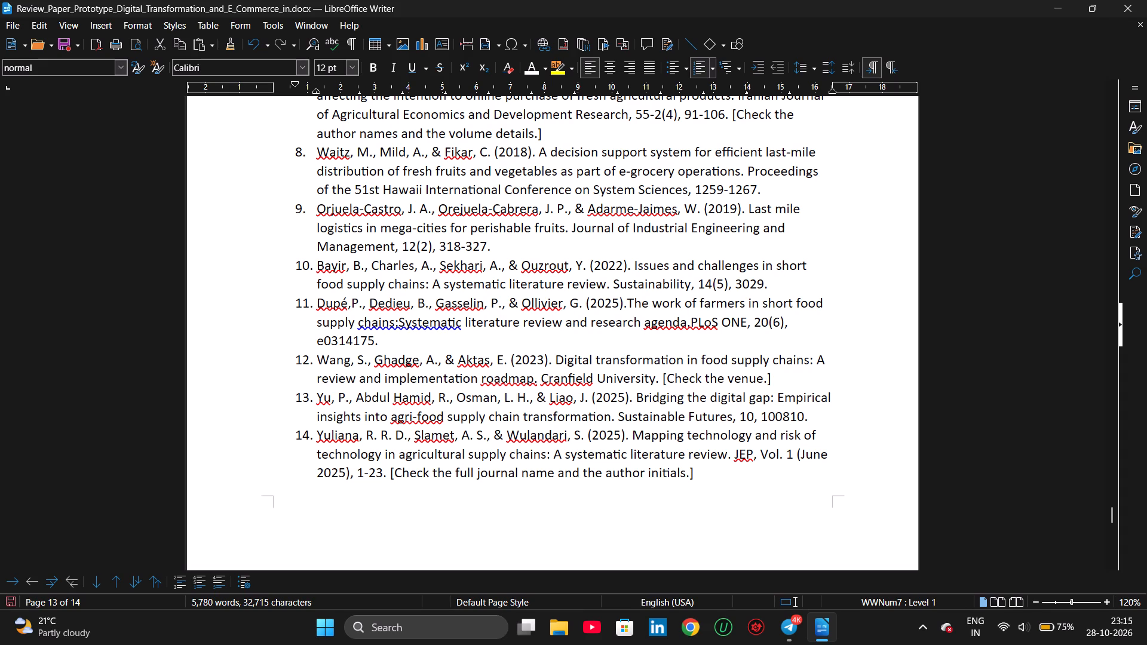
click(370, 304)
key(BackSpace)
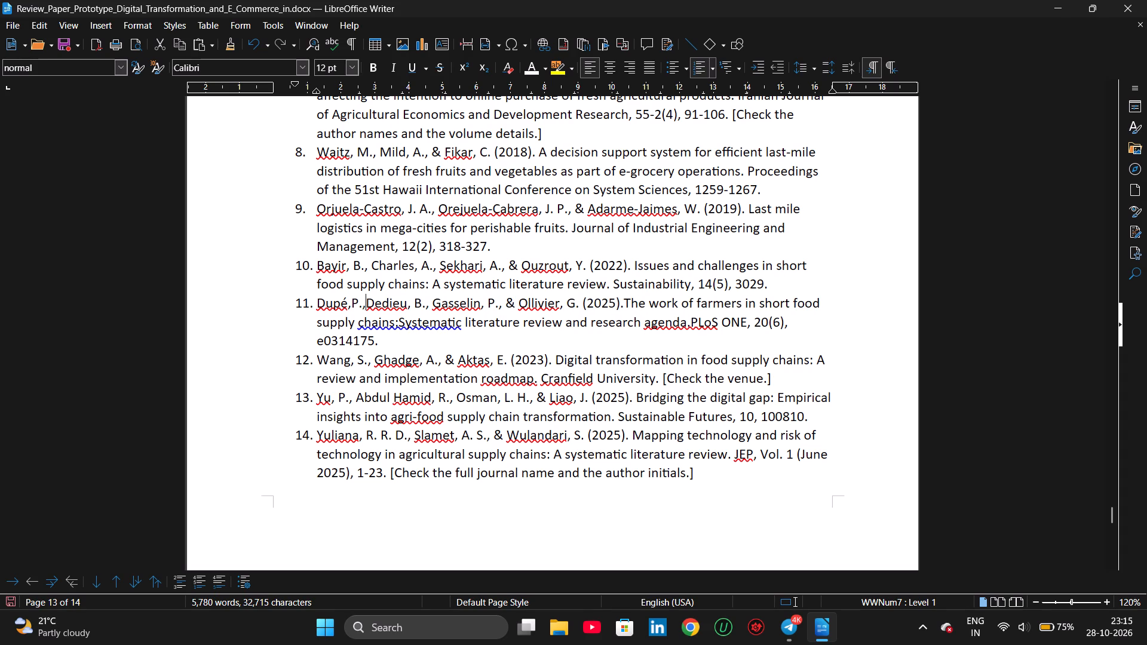
click(413, 306)
key(BackSpace)
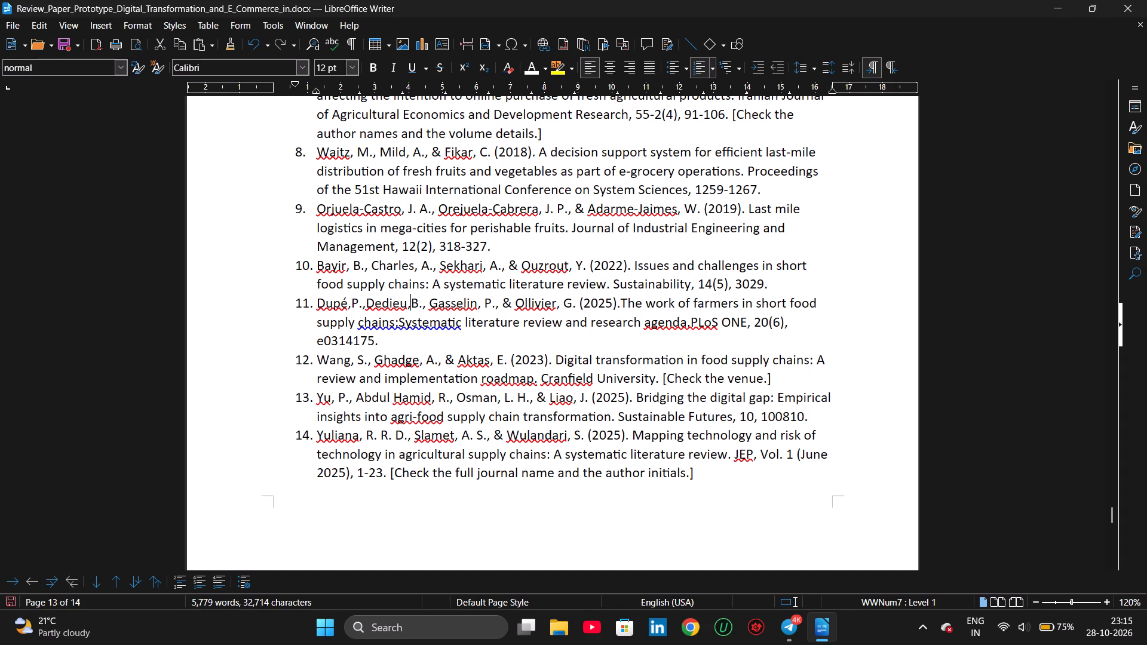
click(429, 305)
key(BackSpace)
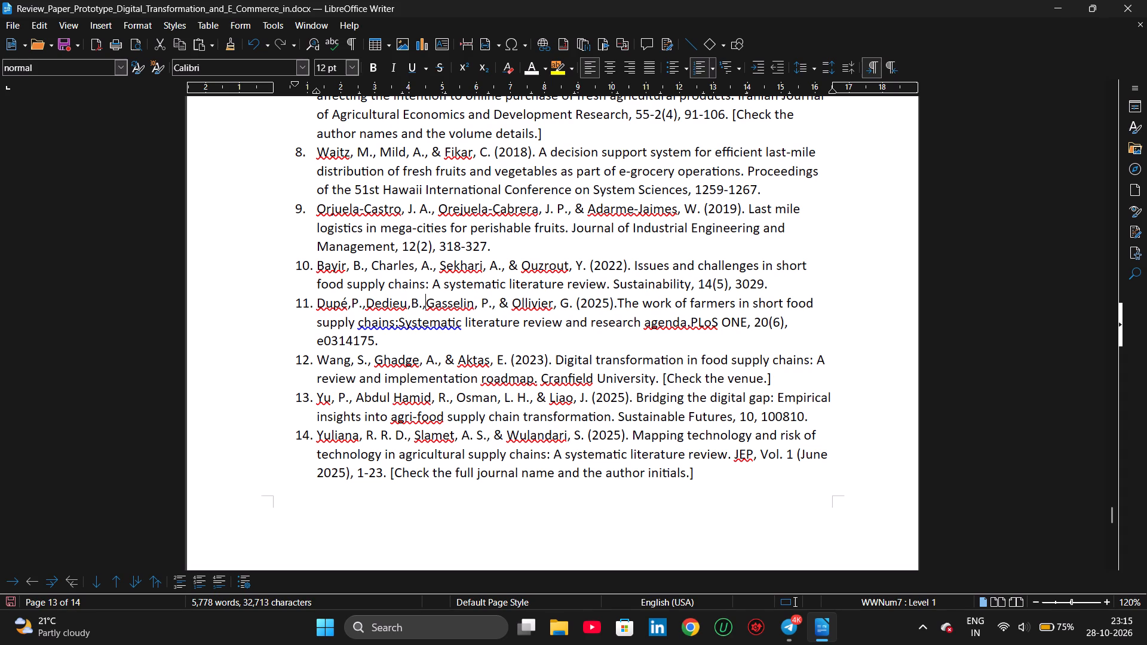
Delete the comma after the third author's surname and the spaces on both sides of "&" in reference entry 11.
click(478, 303)
key(BackSpace)
click(493, 305)
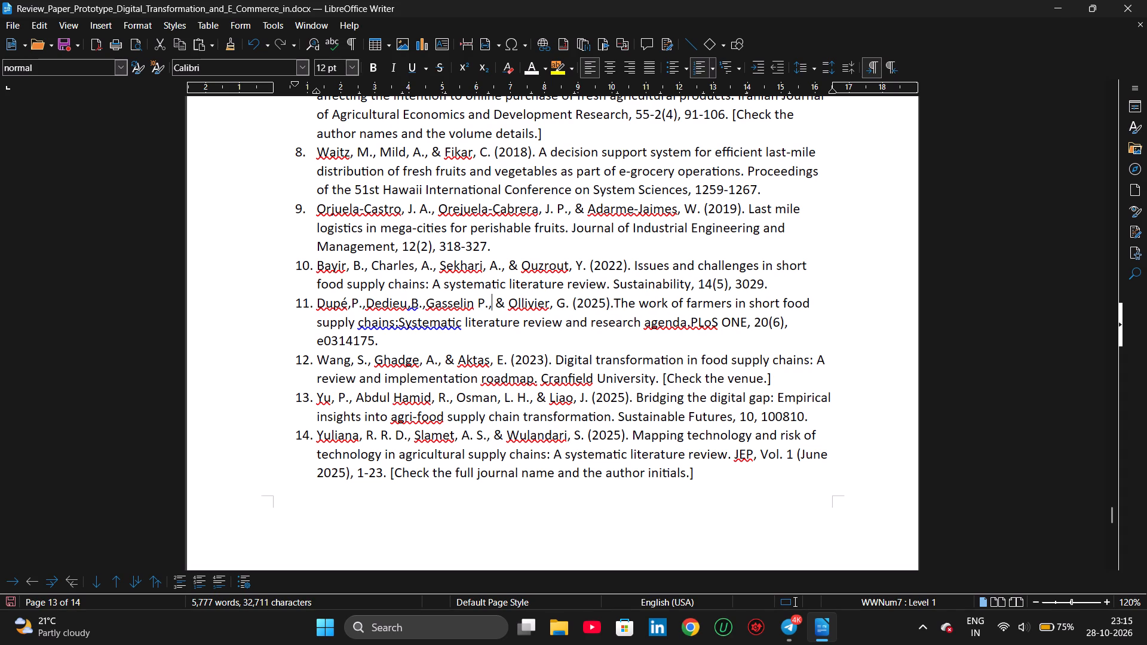
click(493, 305)
key(Right)
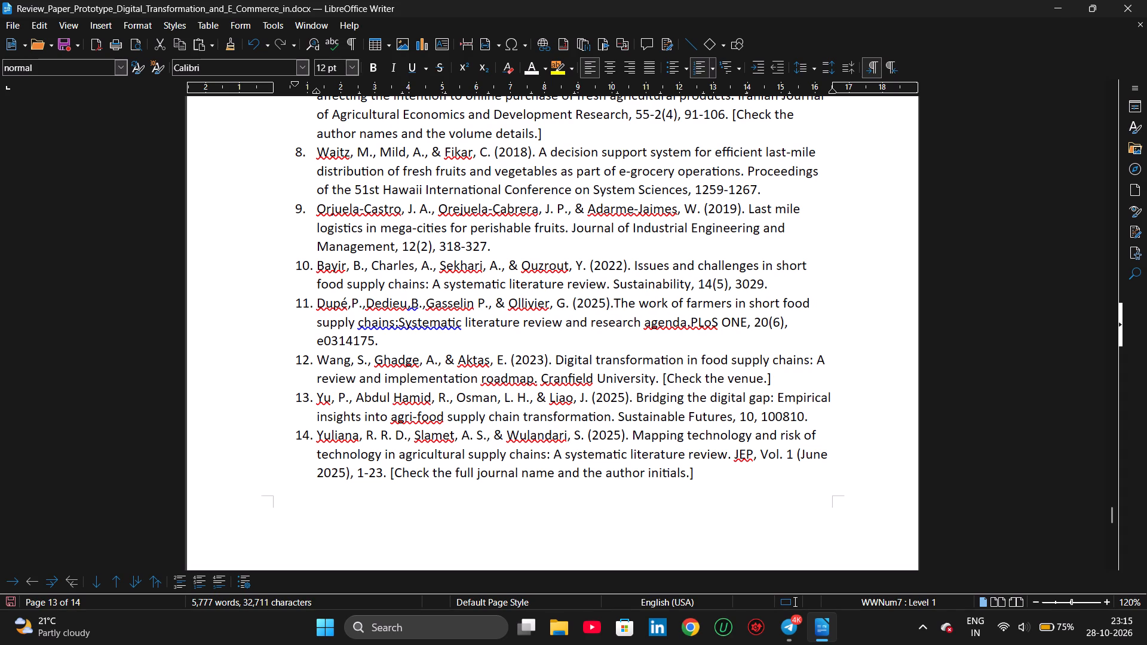
key(BackSpace)
click(507, 303)
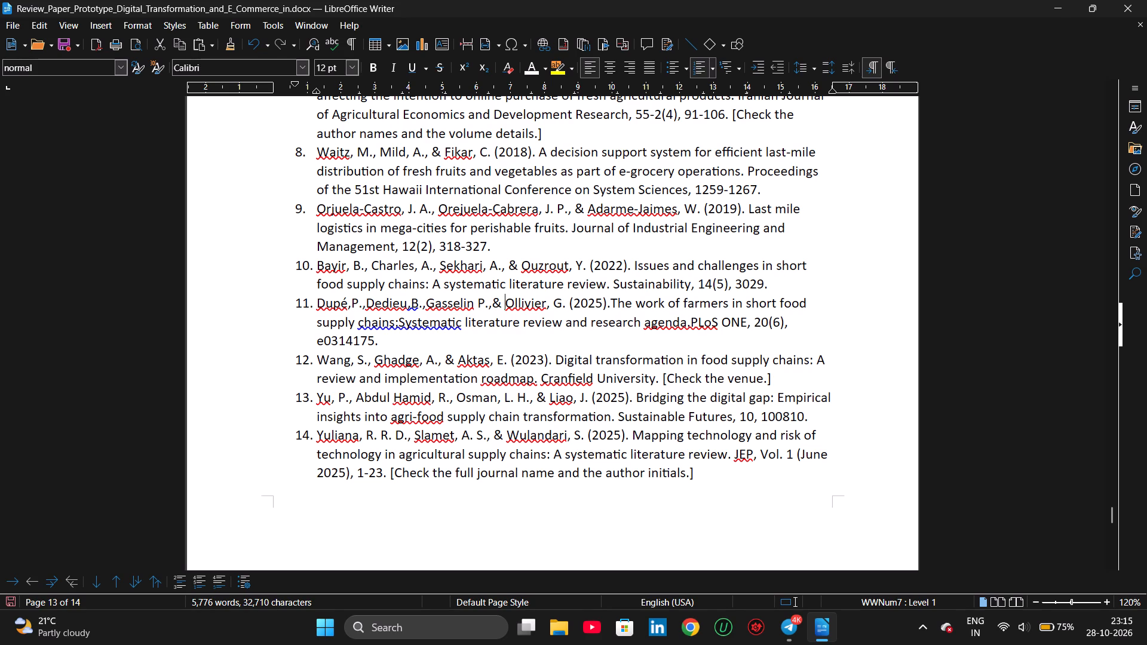
key(BackSpace)
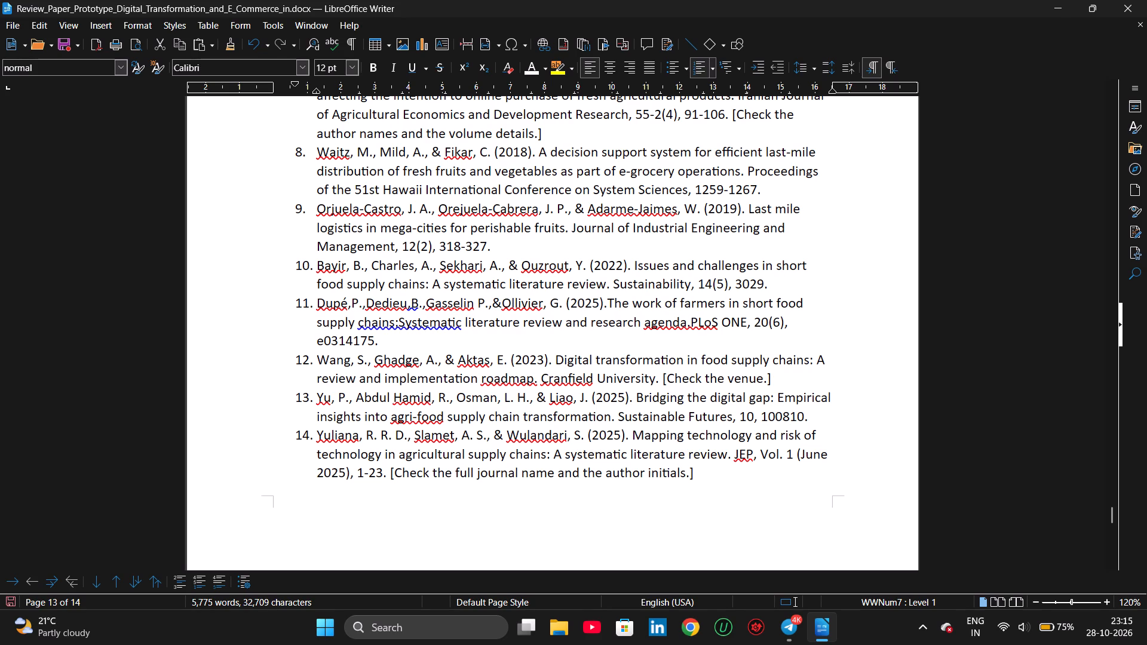
Replace the third author's initial in reference entry 11 with a lowercase "p".
click(484, 305)
key(BackSpace)
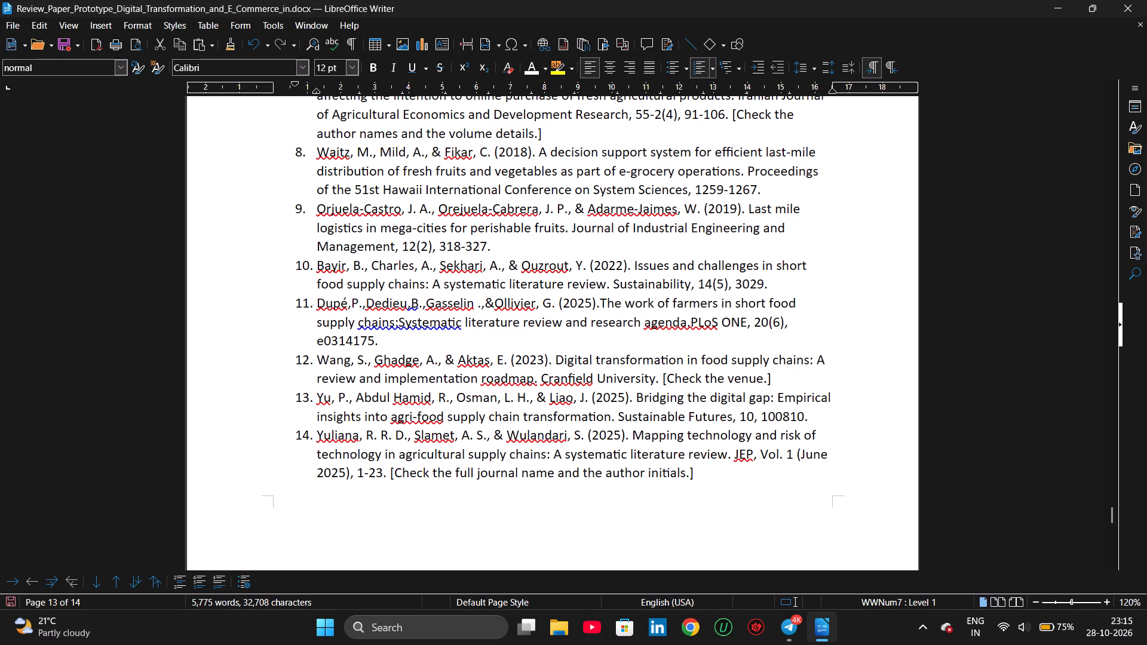
key(p)
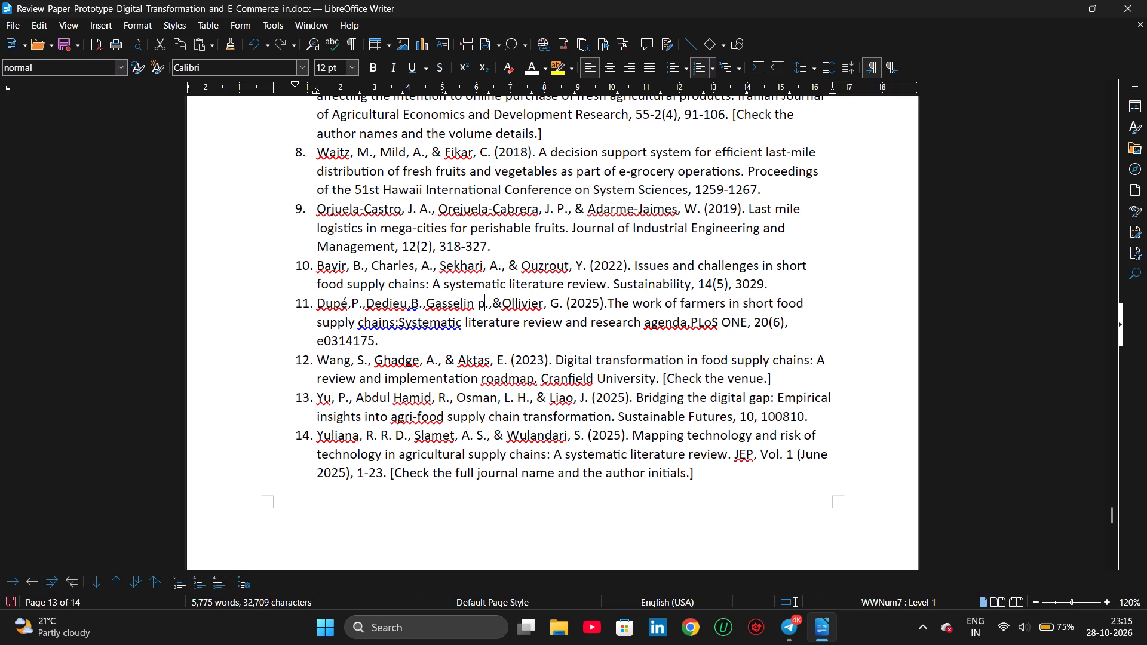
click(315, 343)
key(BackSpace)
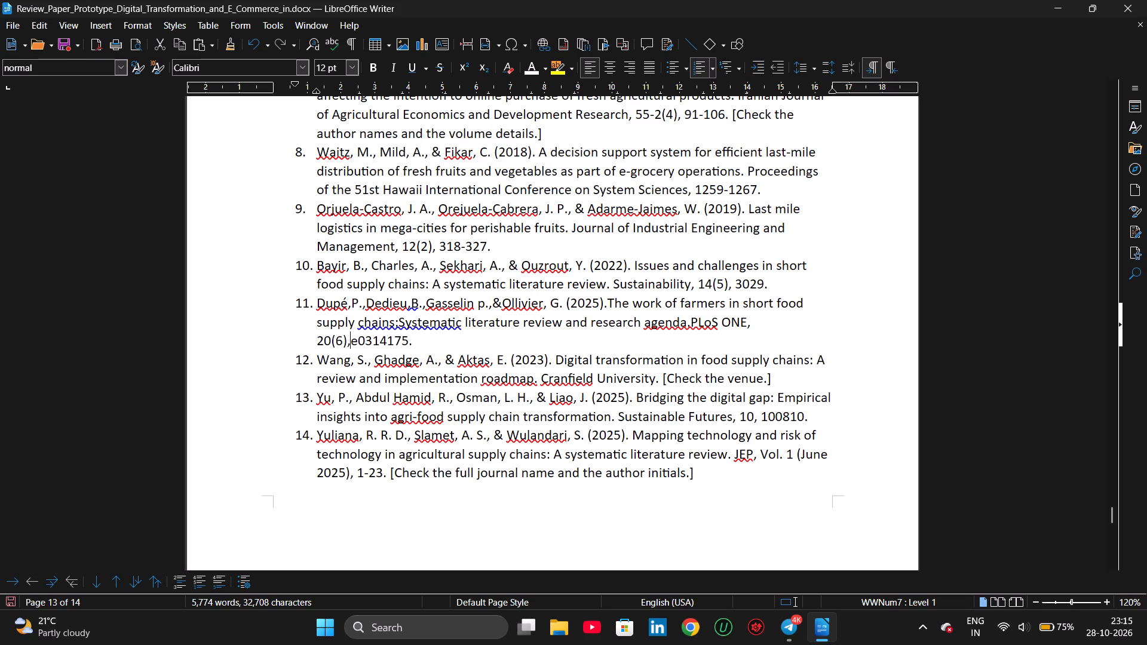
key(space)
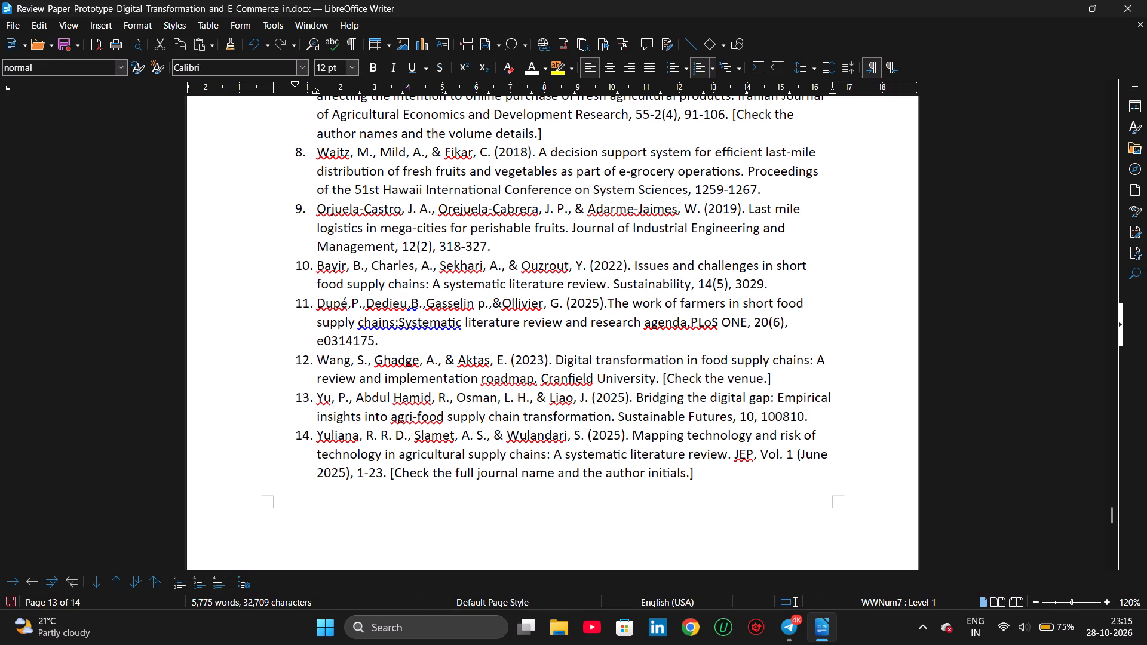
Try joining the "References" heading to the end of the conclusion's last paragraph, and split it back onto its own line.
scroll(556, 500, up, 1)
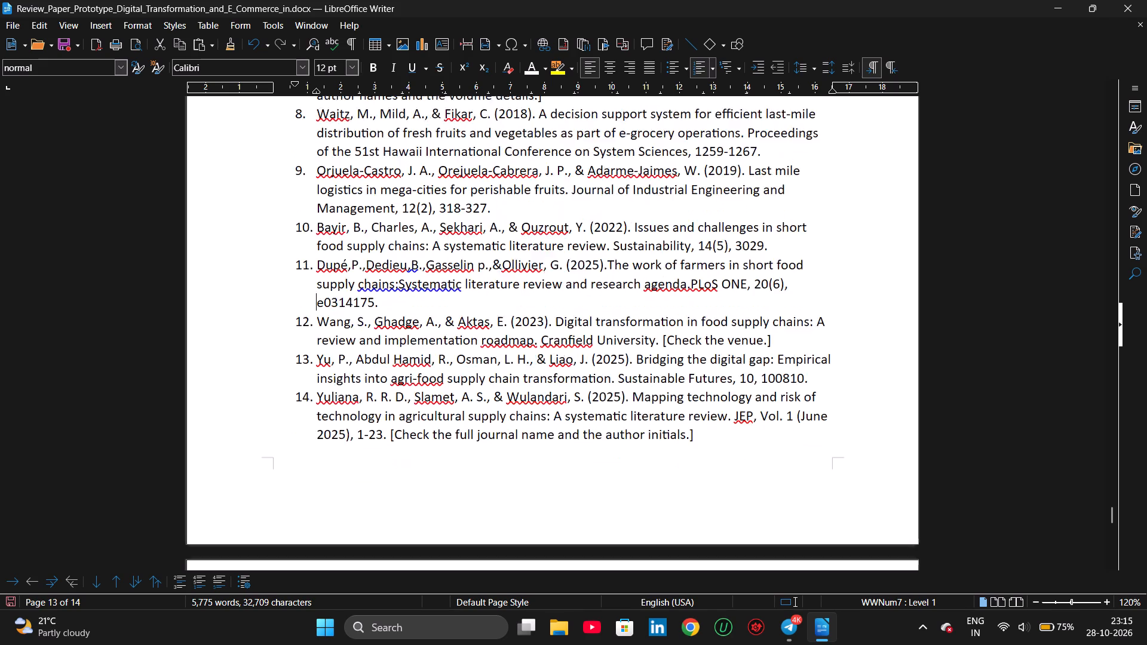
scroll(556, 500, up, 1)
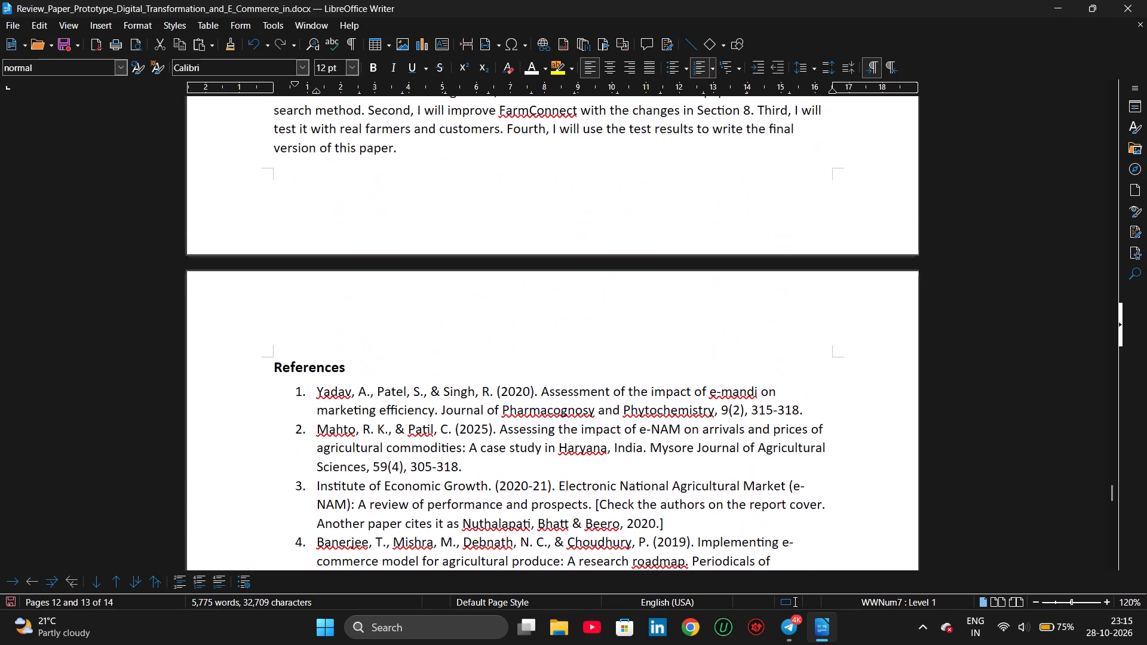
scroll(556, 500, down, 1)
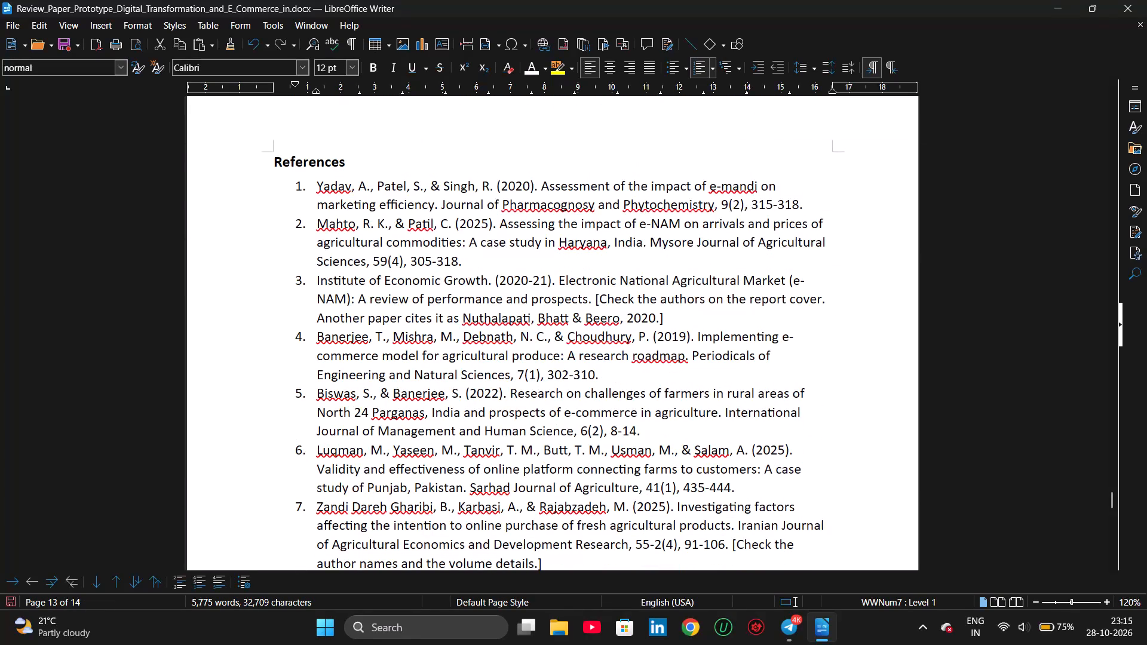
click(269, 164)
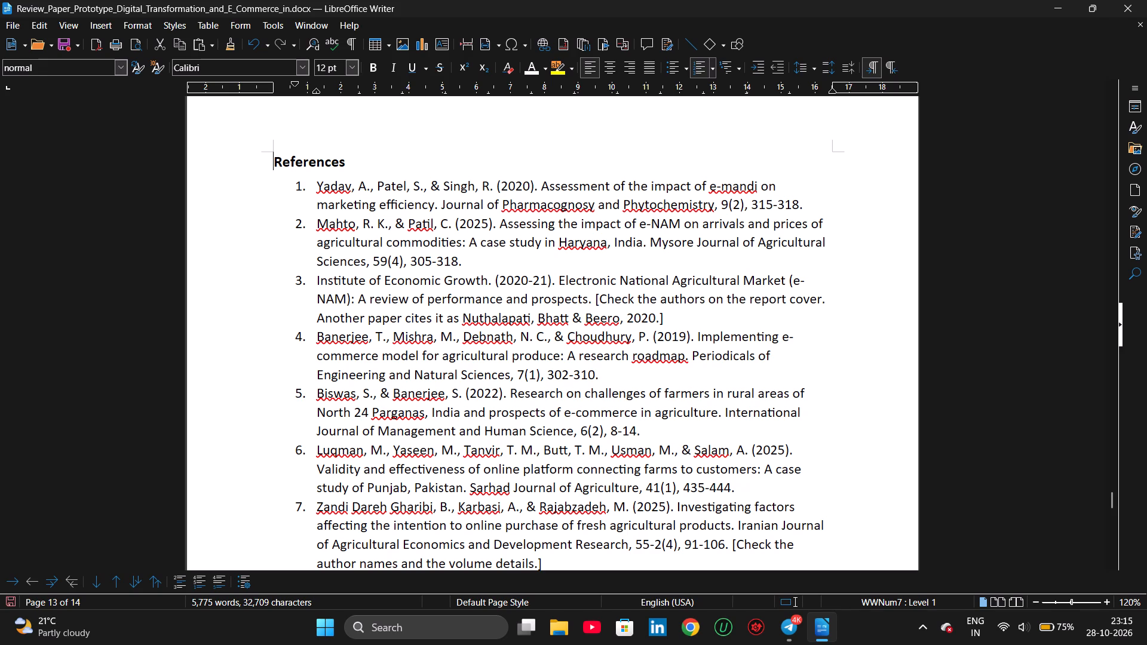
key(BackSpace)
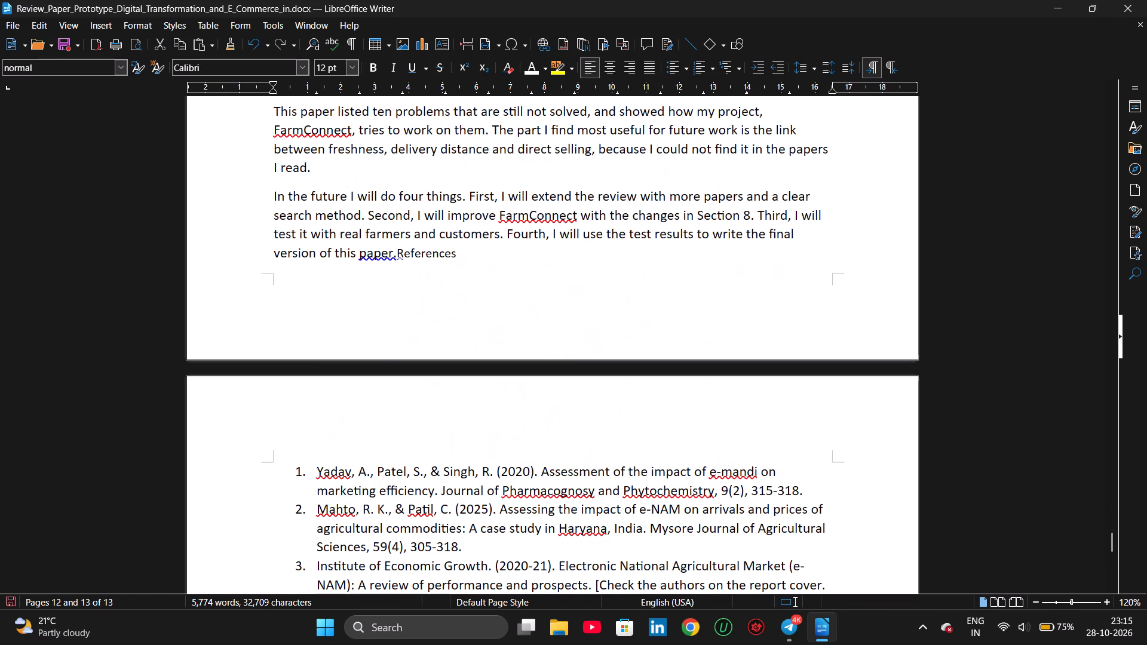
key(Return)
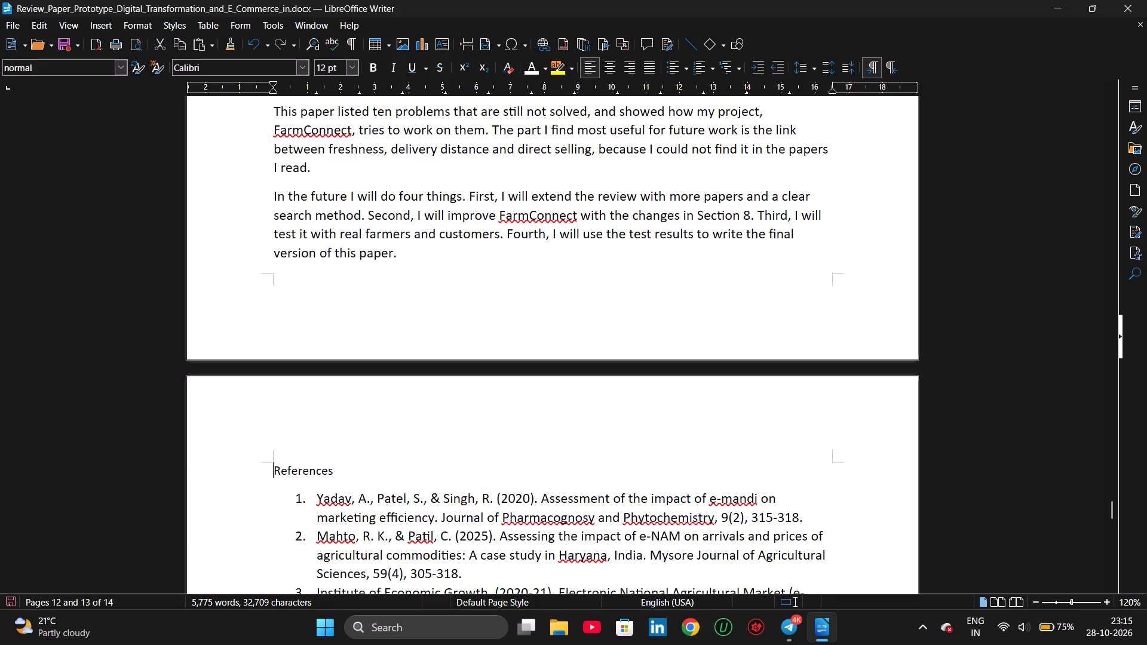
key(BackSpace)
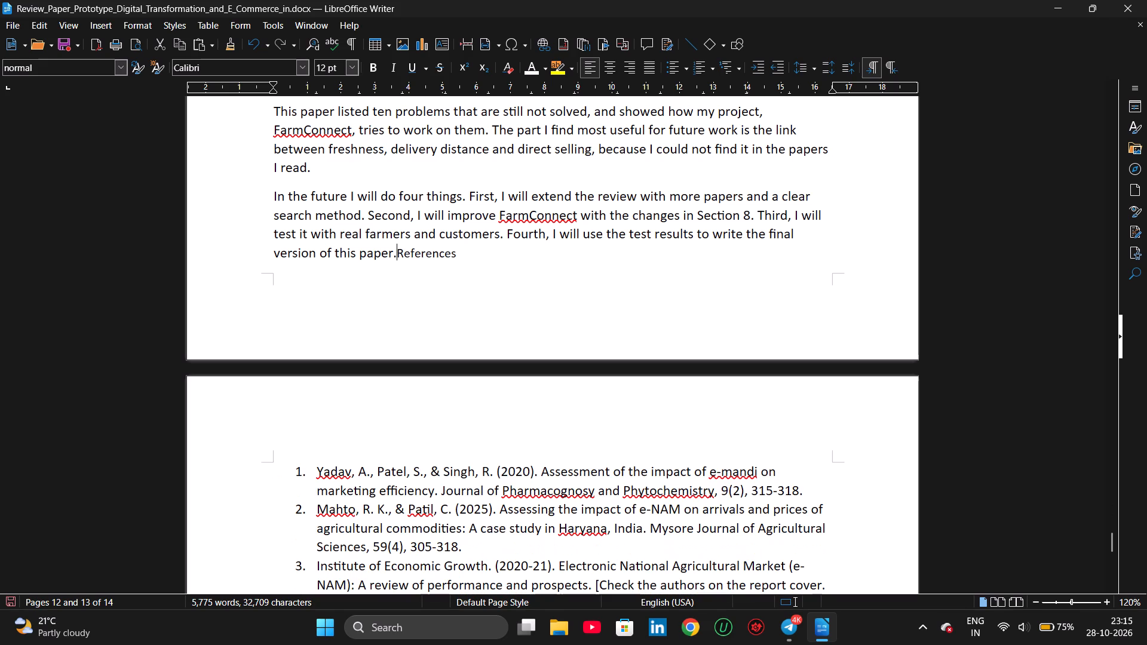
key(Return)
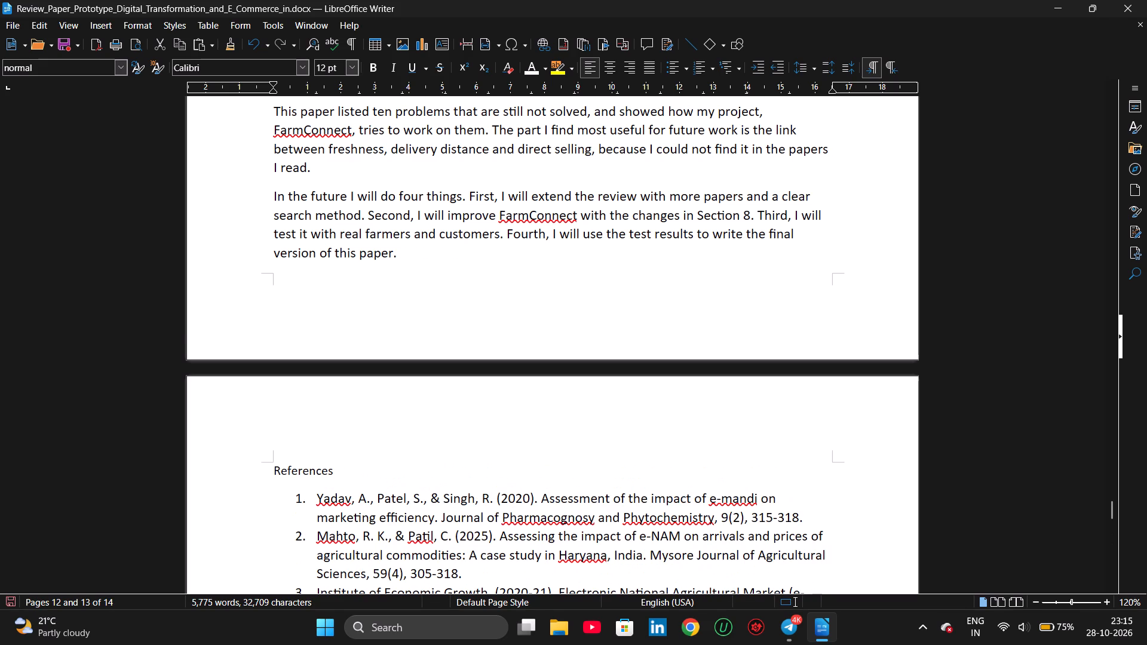
Set the "References" heading to 13 pt.
scroll(363, 469, down, 7)
scroll(363, 469, up, 1)
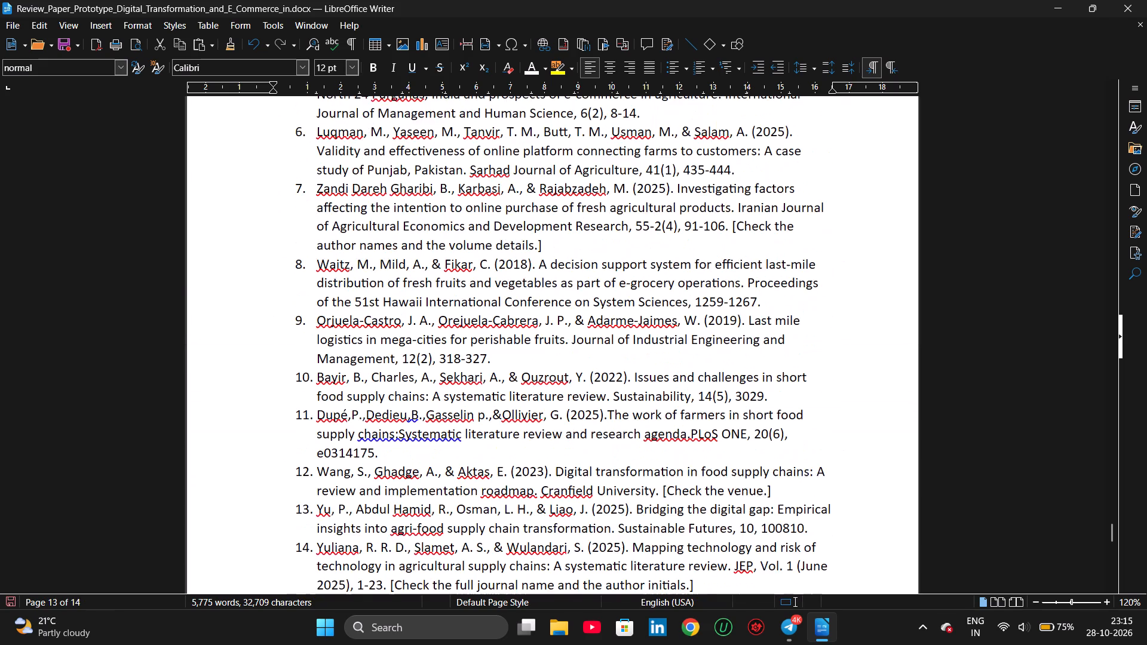
scroll(363, 469, up, 2)
scroll(354, 519, down, 1)
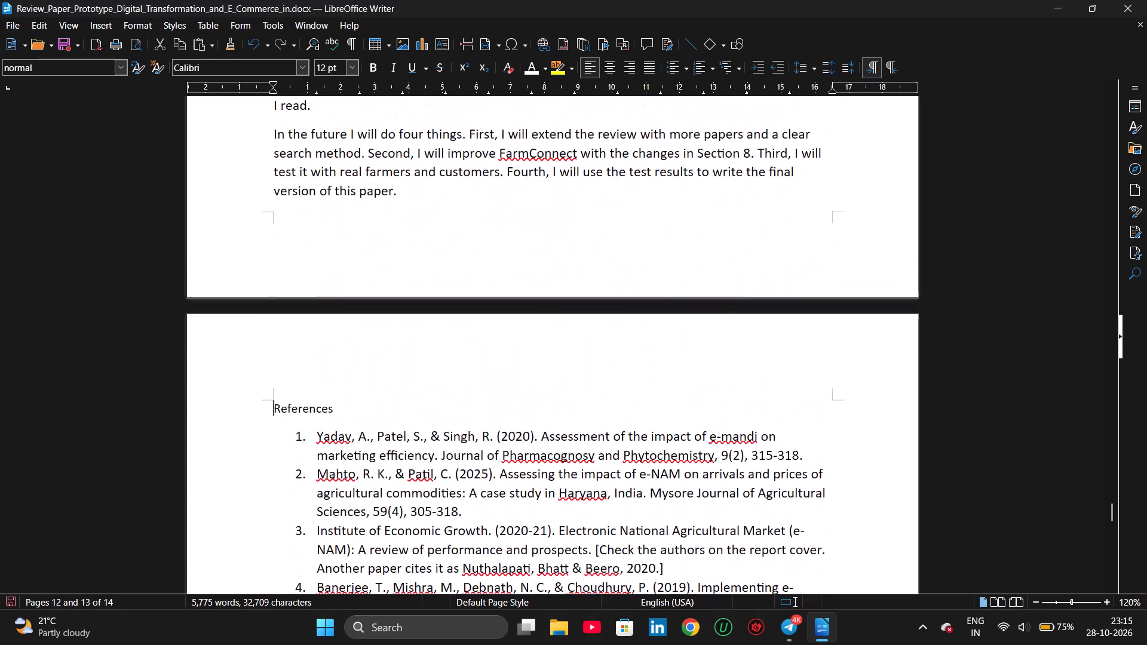
drag(336, 411, 282, 406)
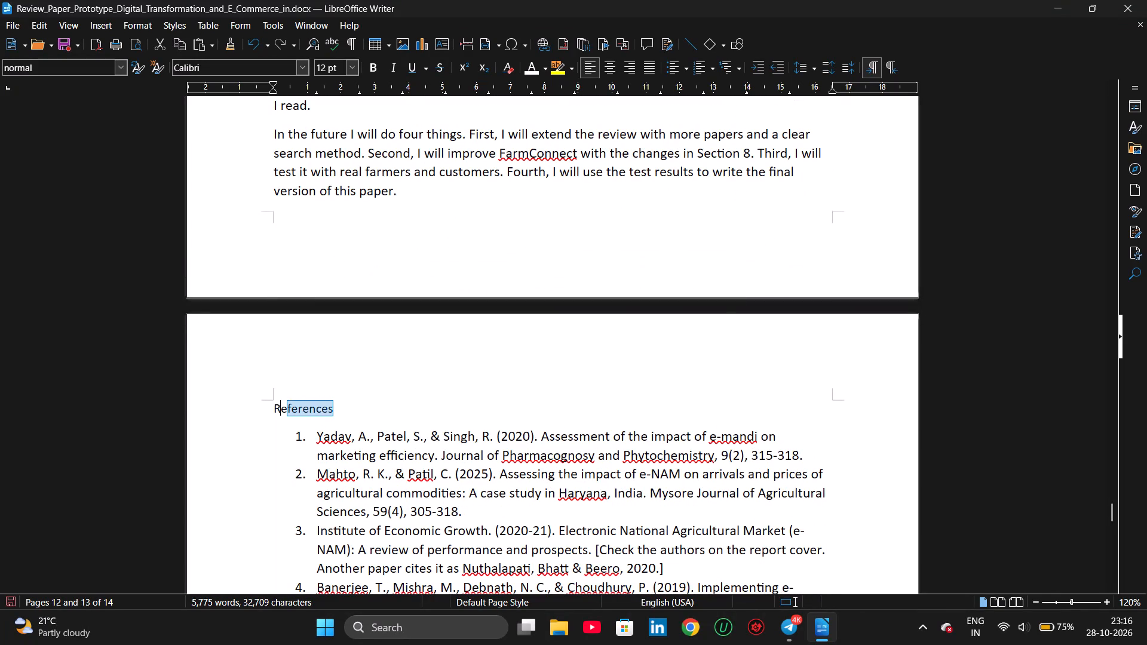
drag(282, 406, 265, 404)
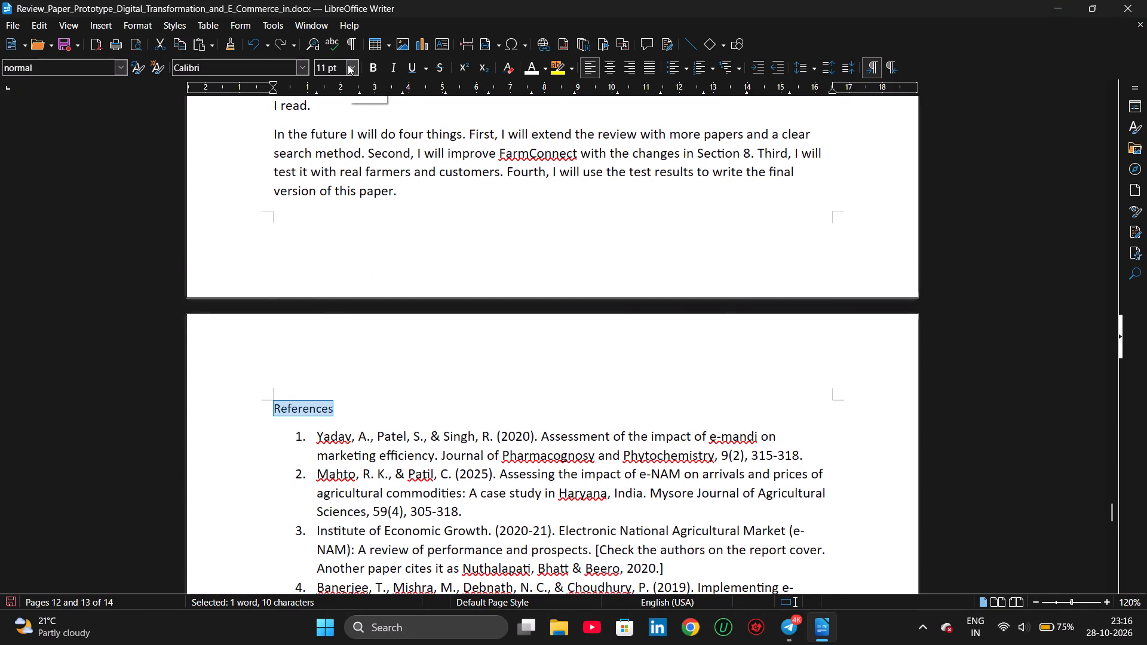
click(348, 64)
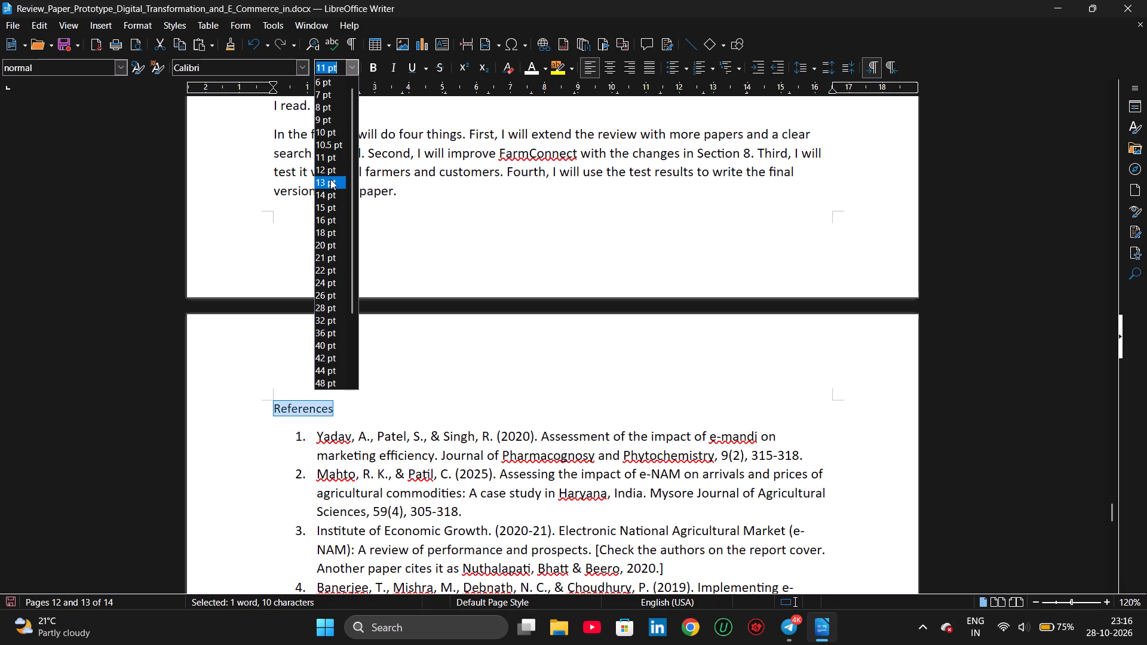
click(330, 179)
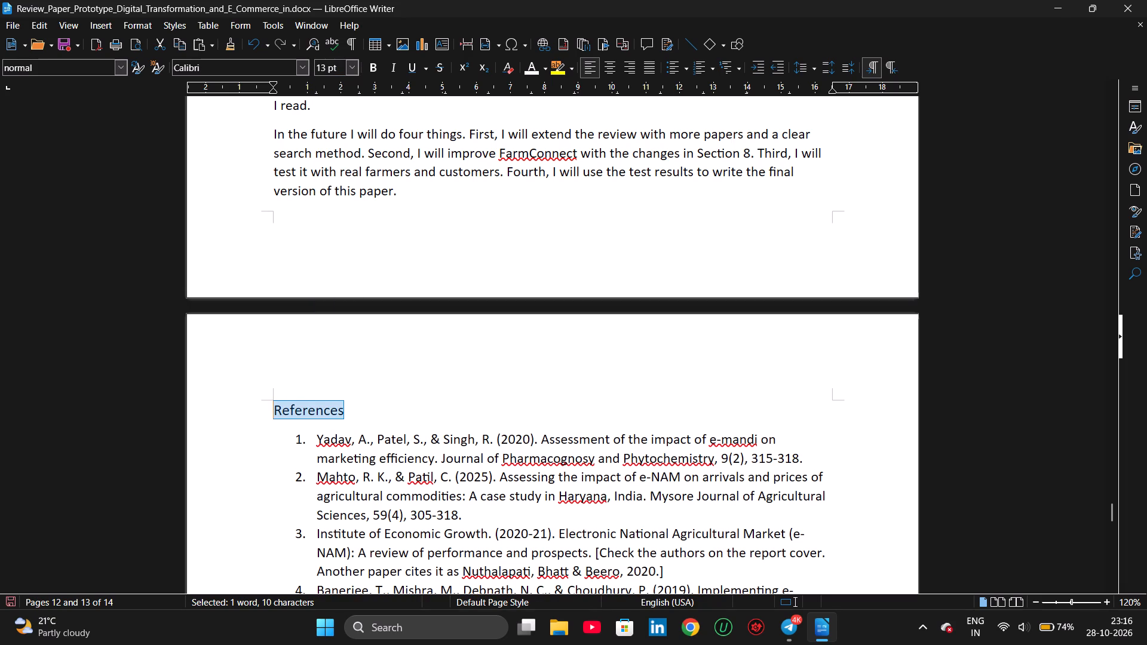
Make the "References" heading bold.
click(373, 70)
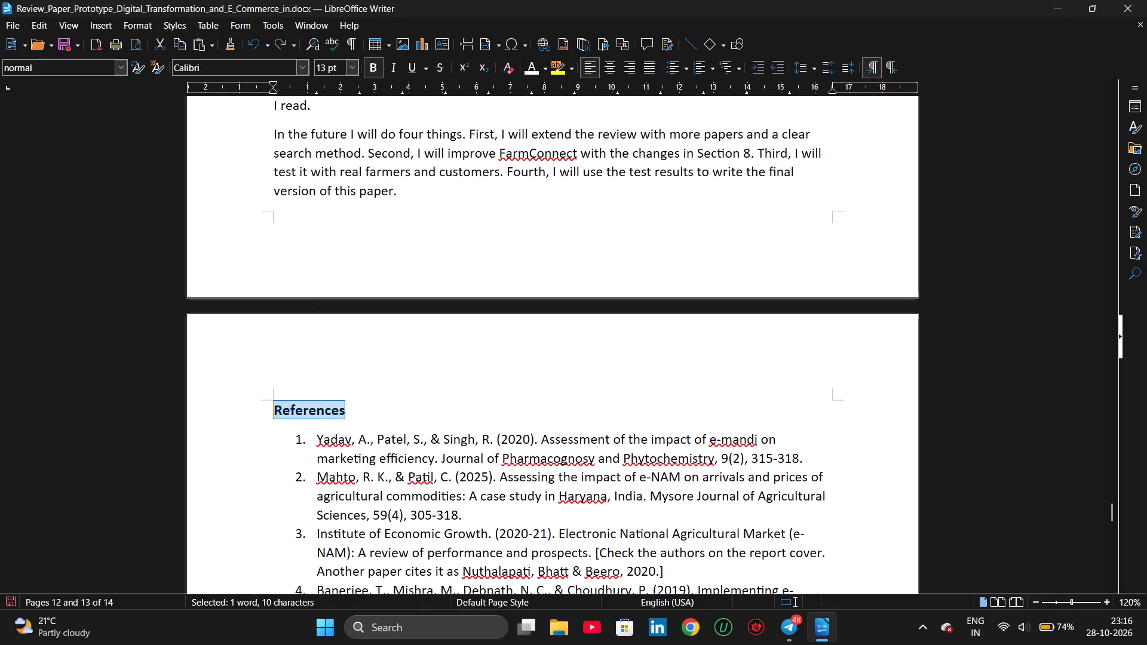
click(387, 354)
Check the font size of the "12. Conclusion and Future Work" heading.
scroll(406, 265, up, 2)
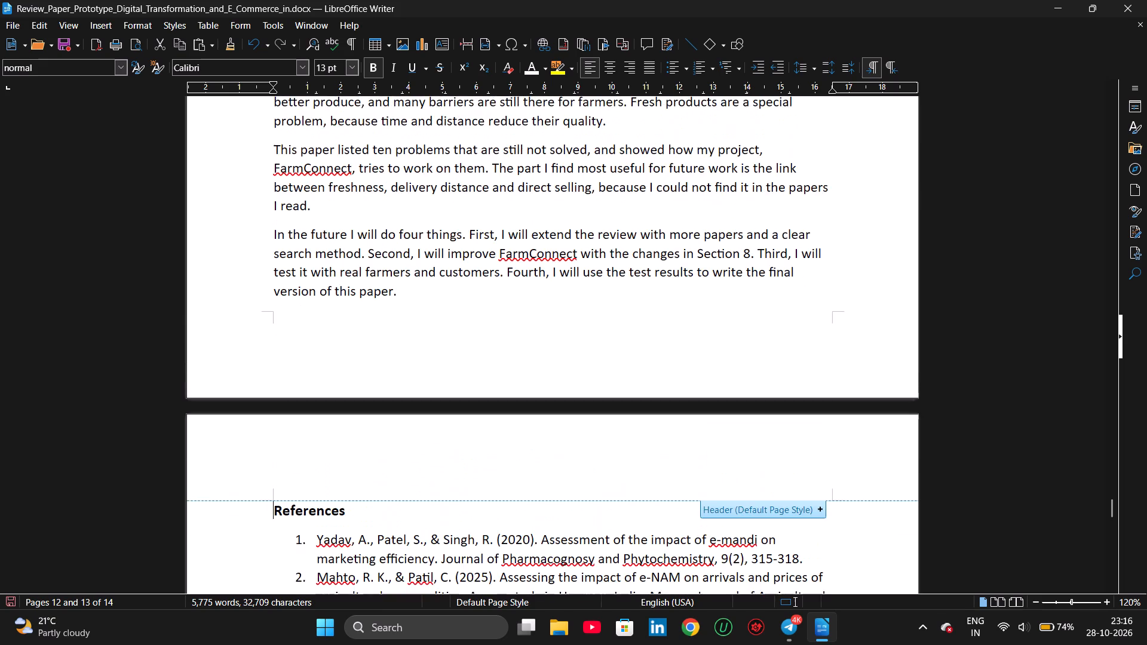
scroll(406, 265, up, 1)
drag(468, 176, 467, 176)
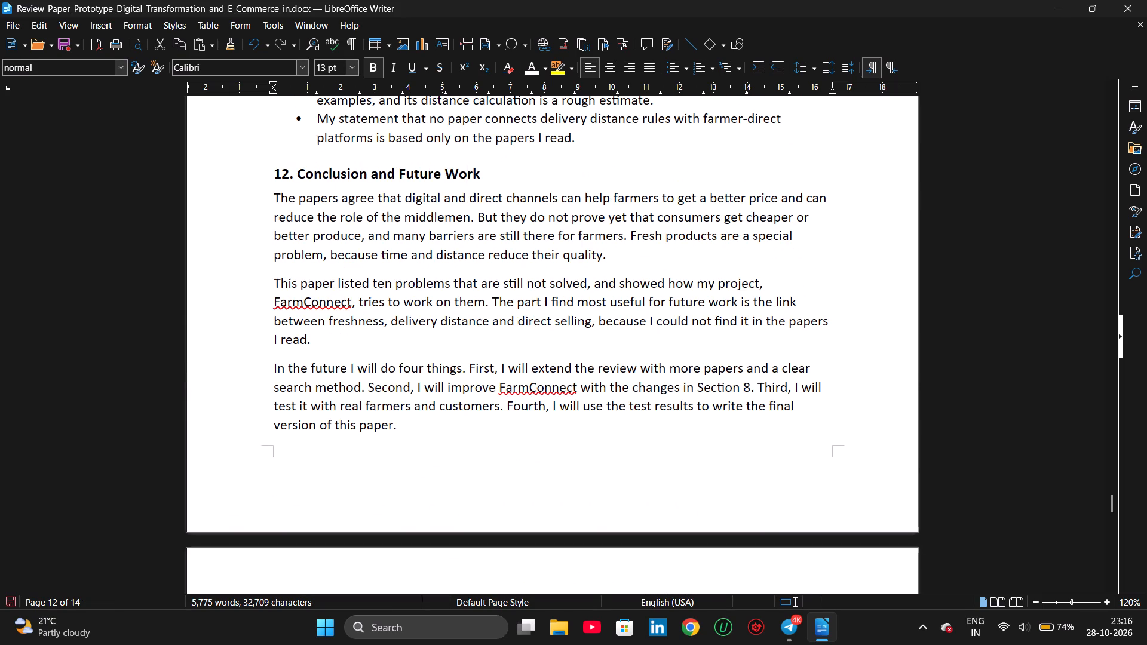
drag(467, 176, 344, 180)
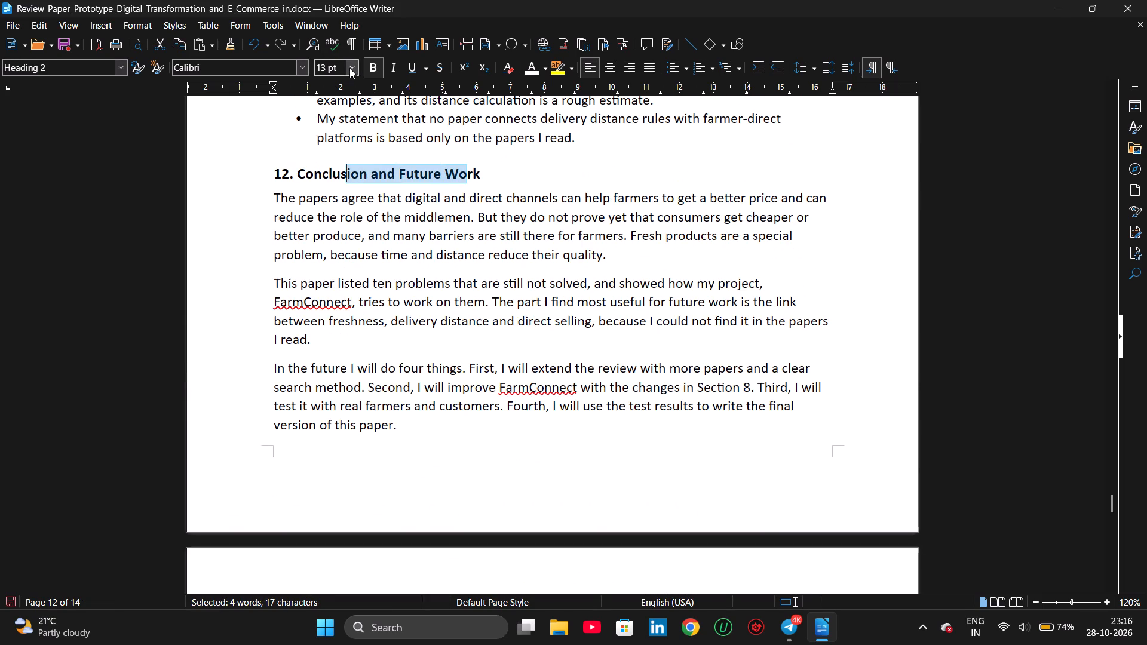
click(349, 68)
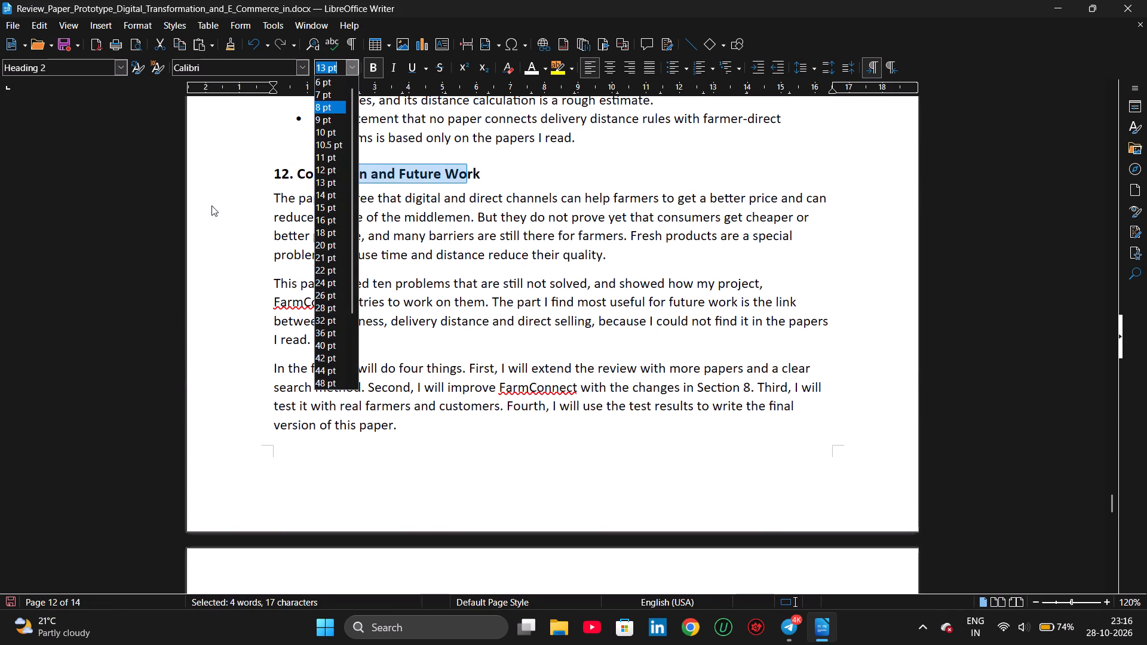
click(210, 221)
click(214, 223)
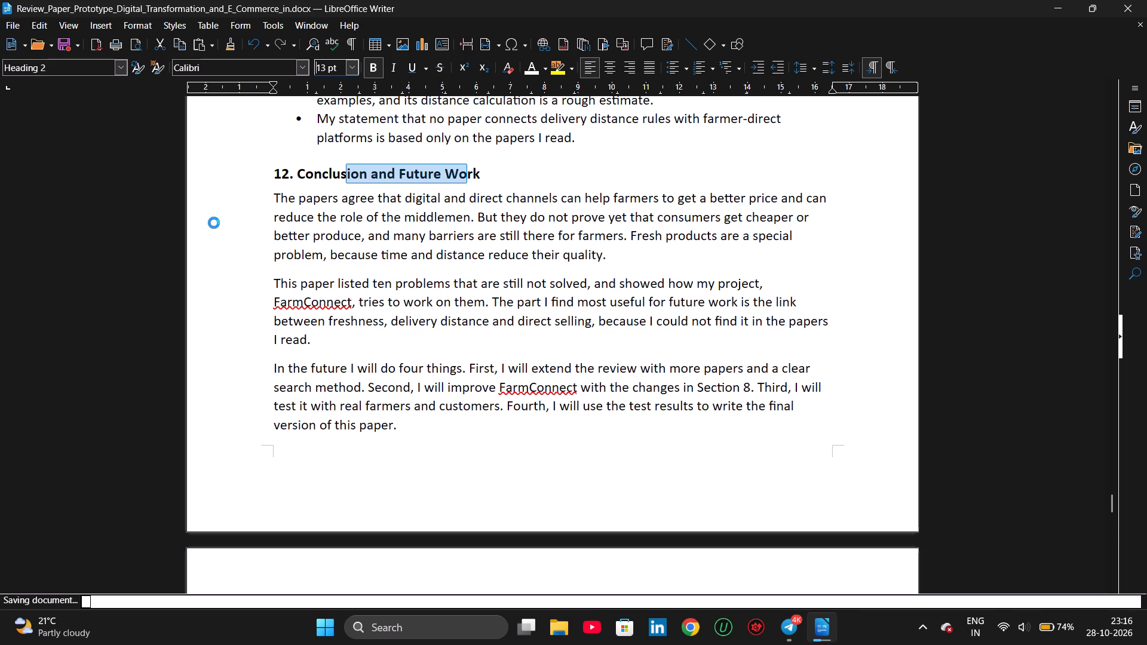
right_click(214, 223)
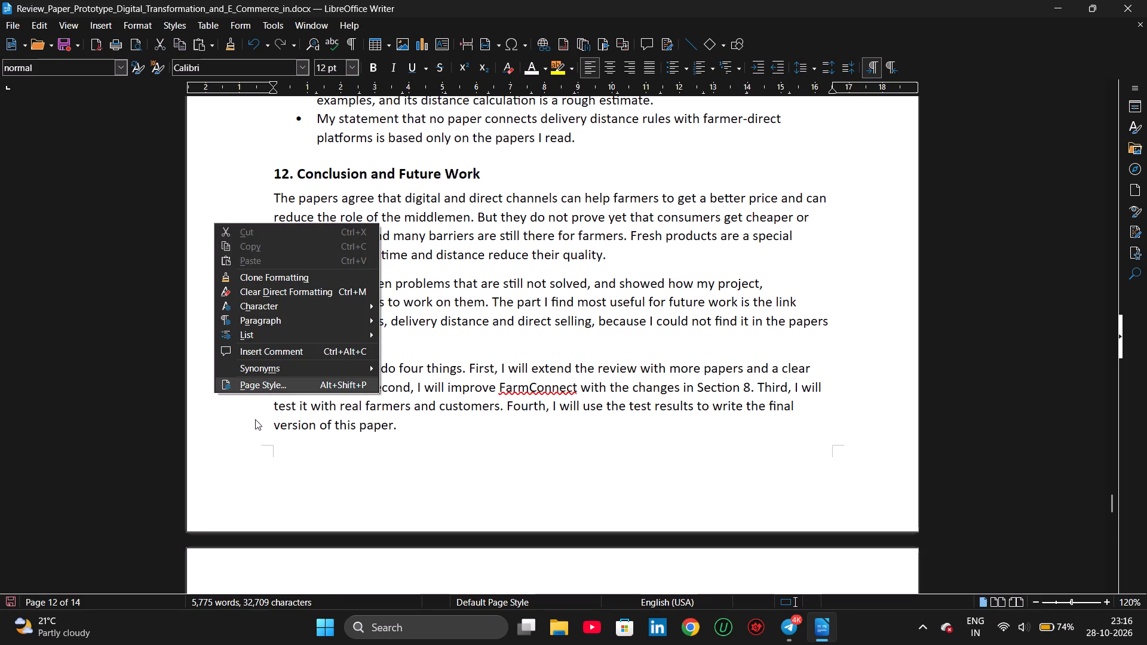
click(378, 497)
Save the paper, keeping the Word 2010–365 Document format.
scroll(378, 497, up, 10)
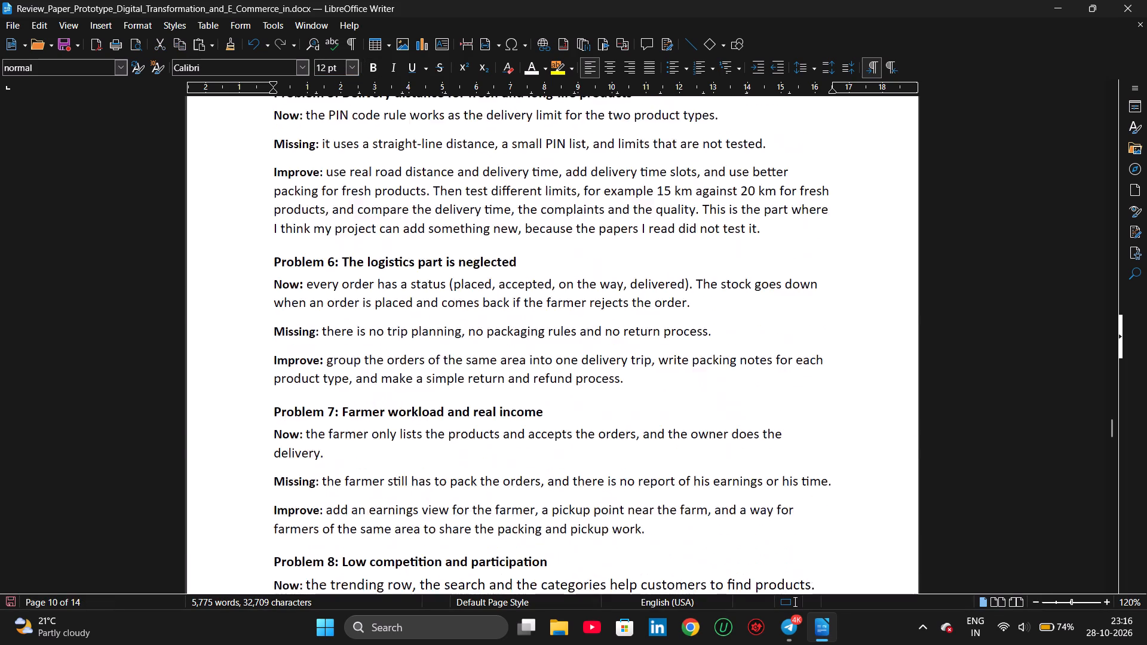
scroll(378, 497, up, 15)
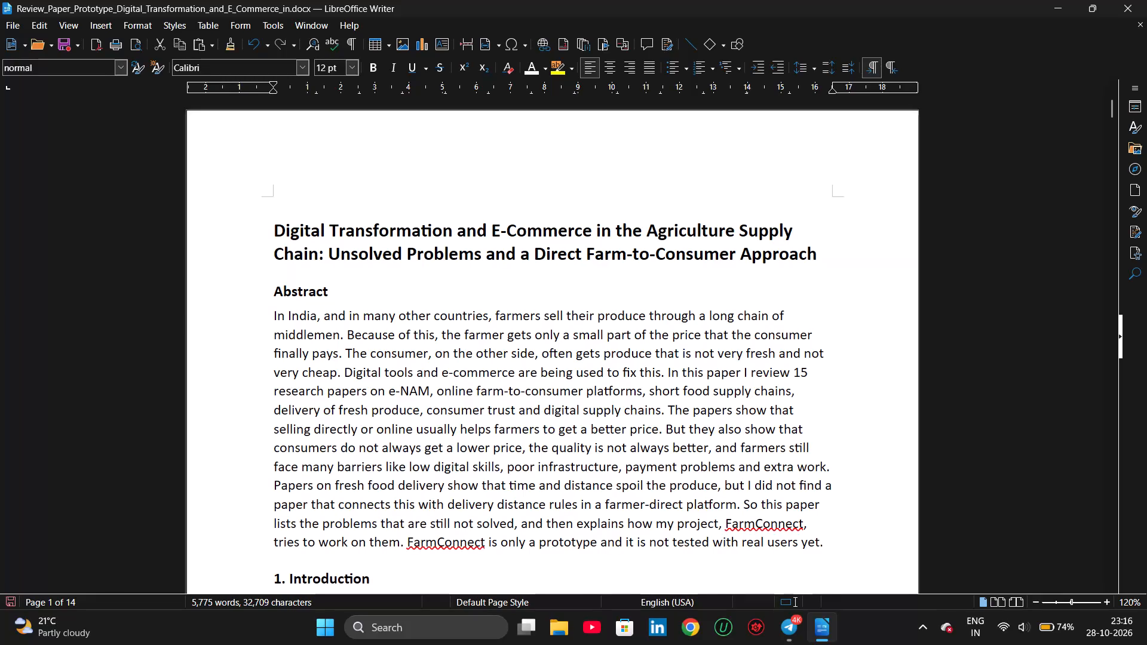
key(ctrl+s)
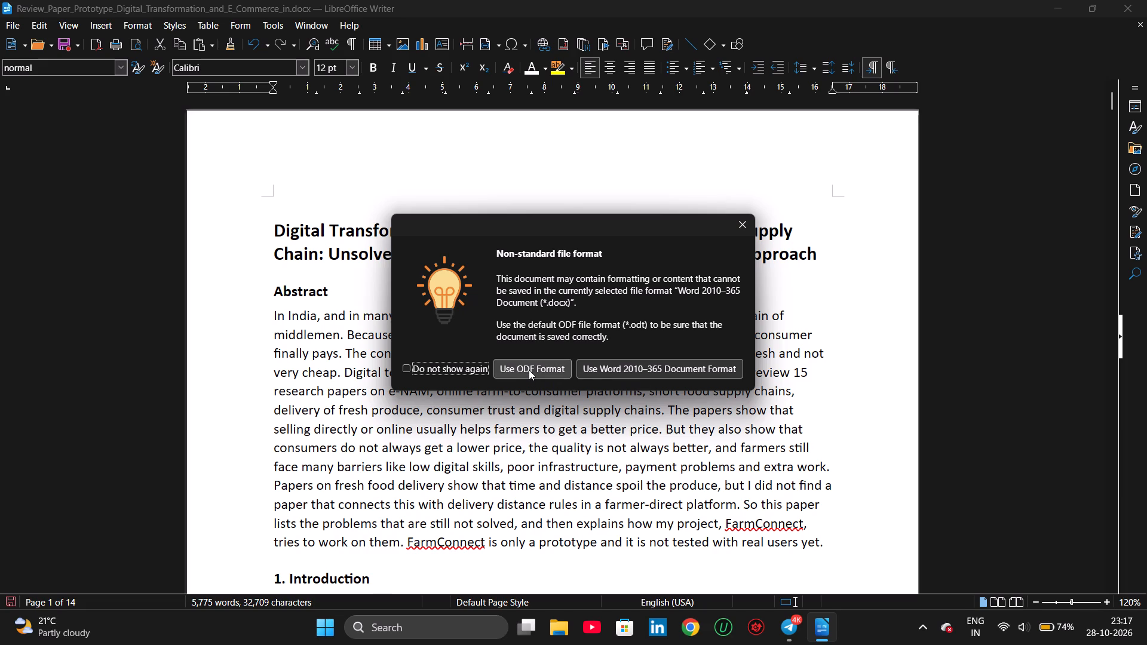
click(599, 368)
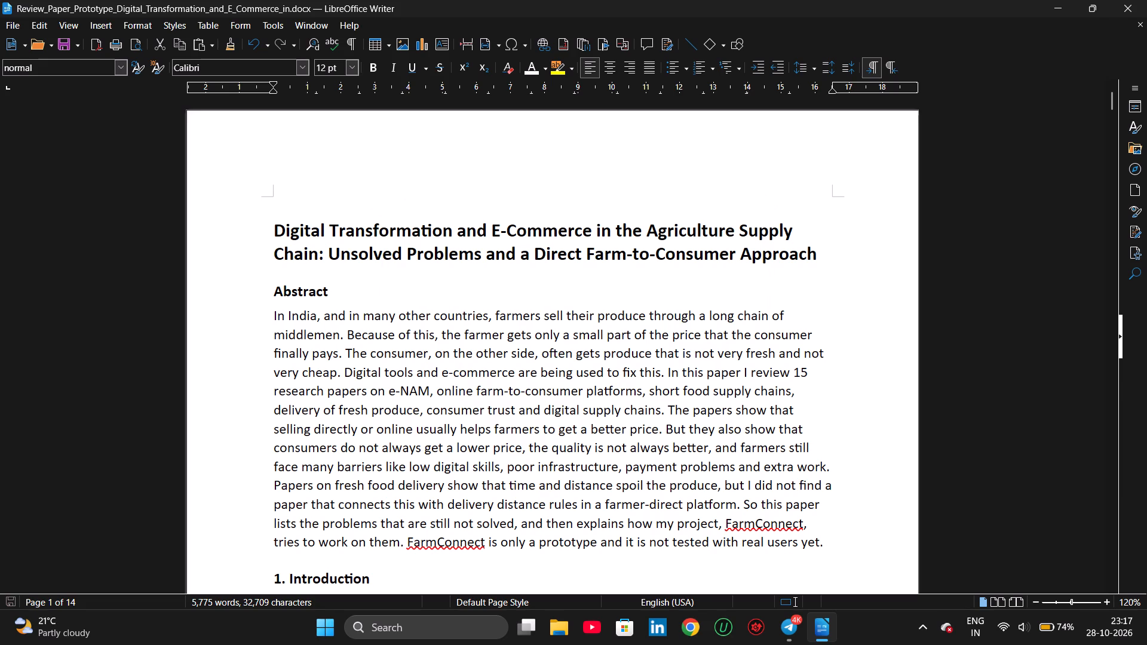
key(ctrl+s)
key(ctrl+s)
key(ctrl+s)
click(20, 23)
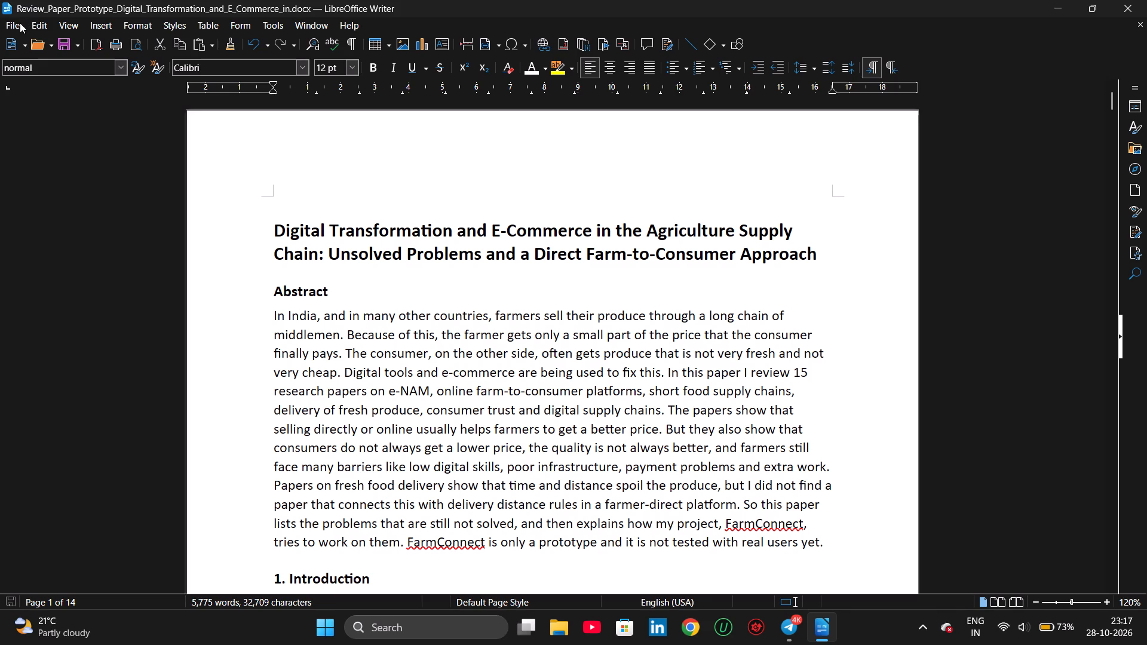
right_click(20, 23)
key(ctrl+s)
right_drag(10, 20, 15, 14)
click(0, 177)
Save the paper under its existing file name as a Word 2010–365 Document in the Desktop's "research paper" folder.
click(11, 24)
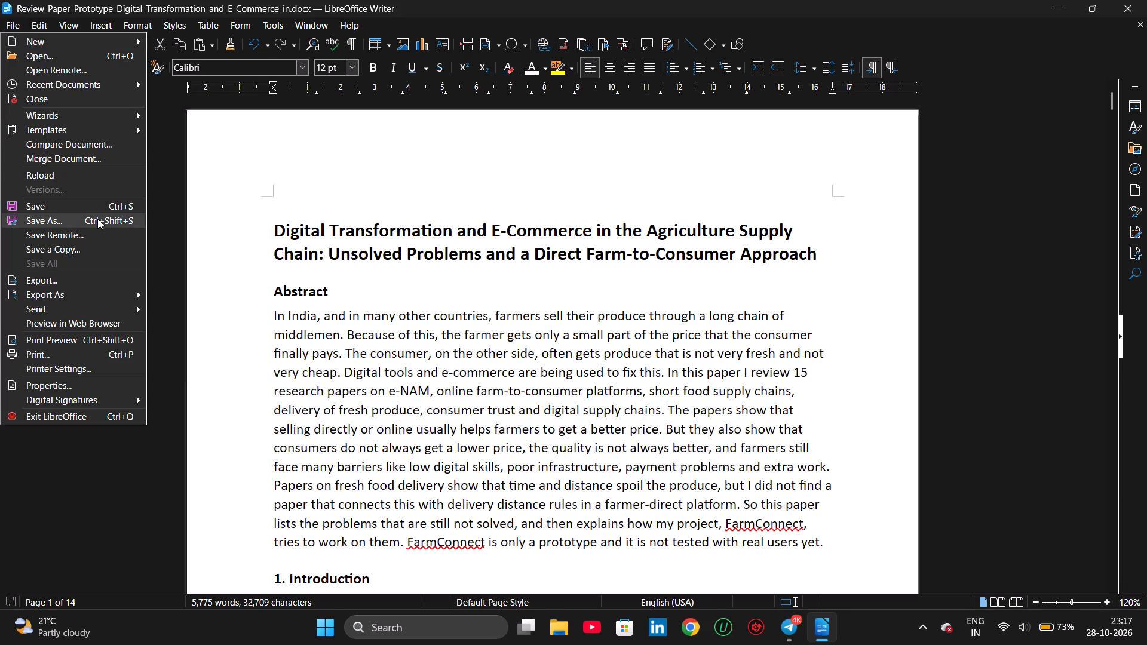
click(97, 219)
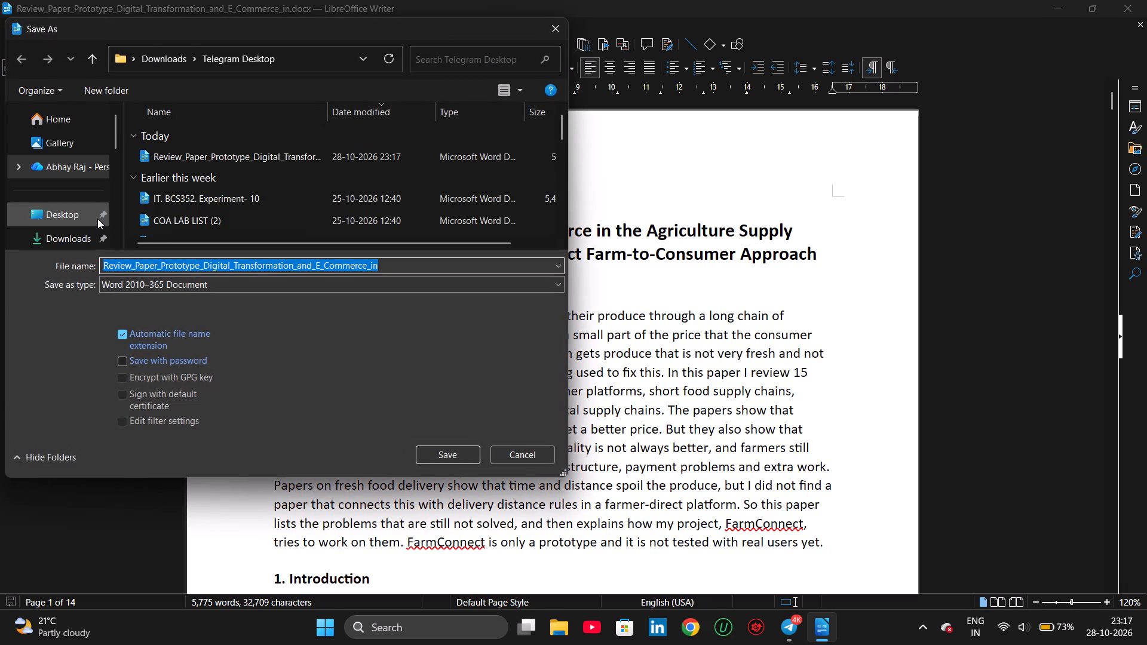
click(66, 209)
scroll(212, 174, down, 3)
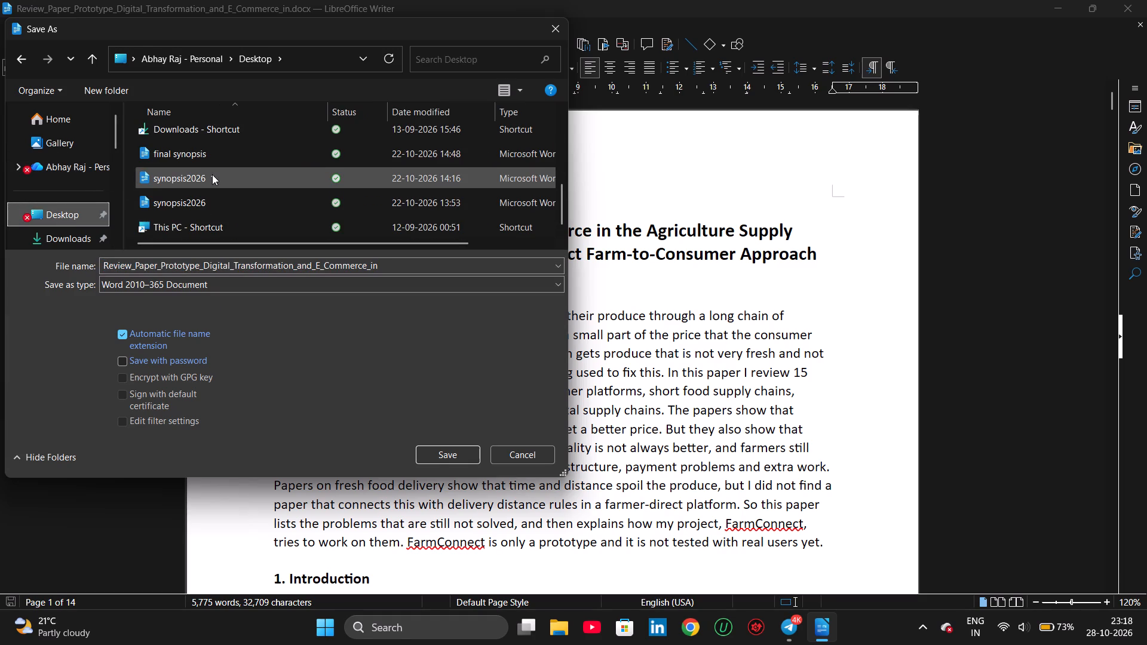
scroll(212, 174, down, 3)
scroll(212, 174, up, 3)
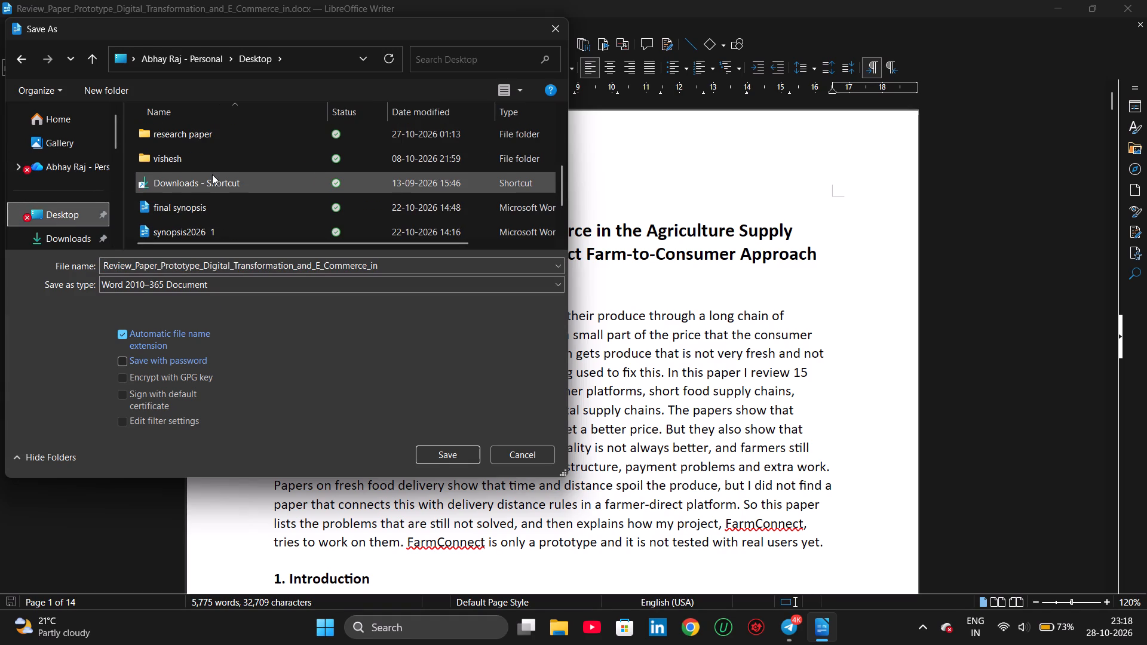
scroll(212, 174, up, 1)
click(216, 203)
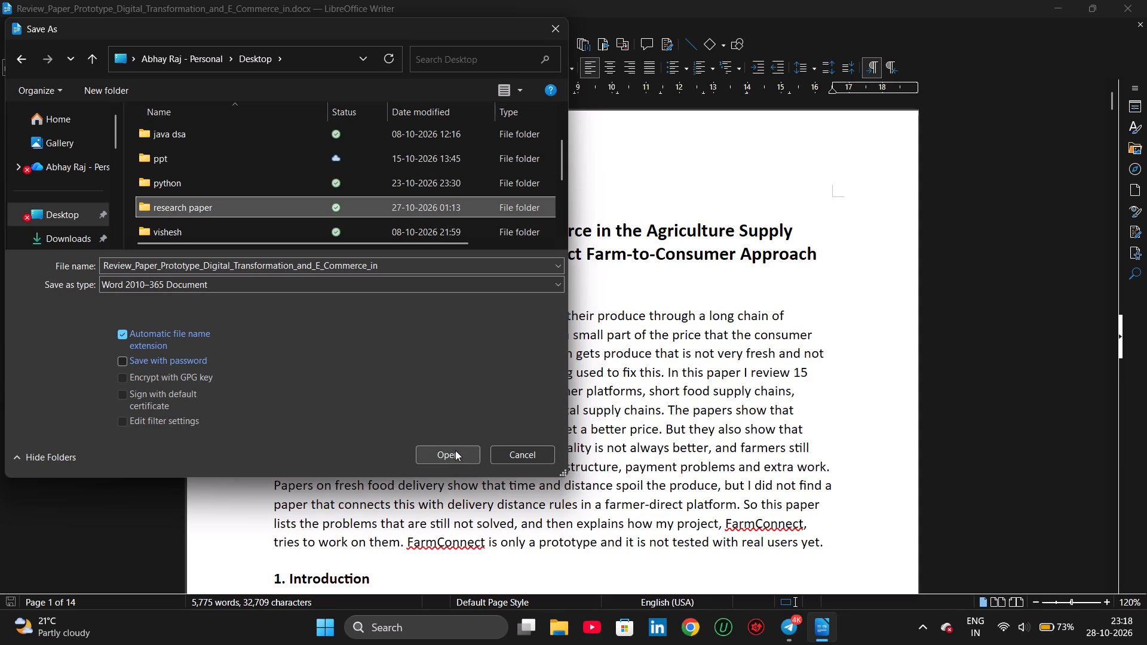
click(442, 286)
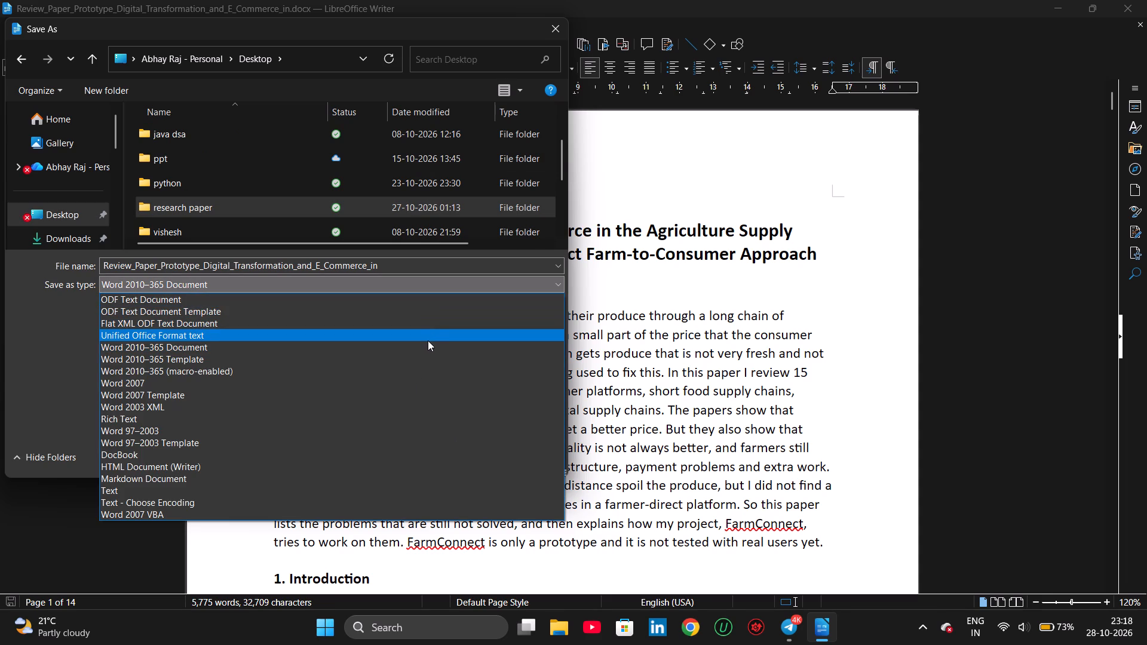
click(428, 343)
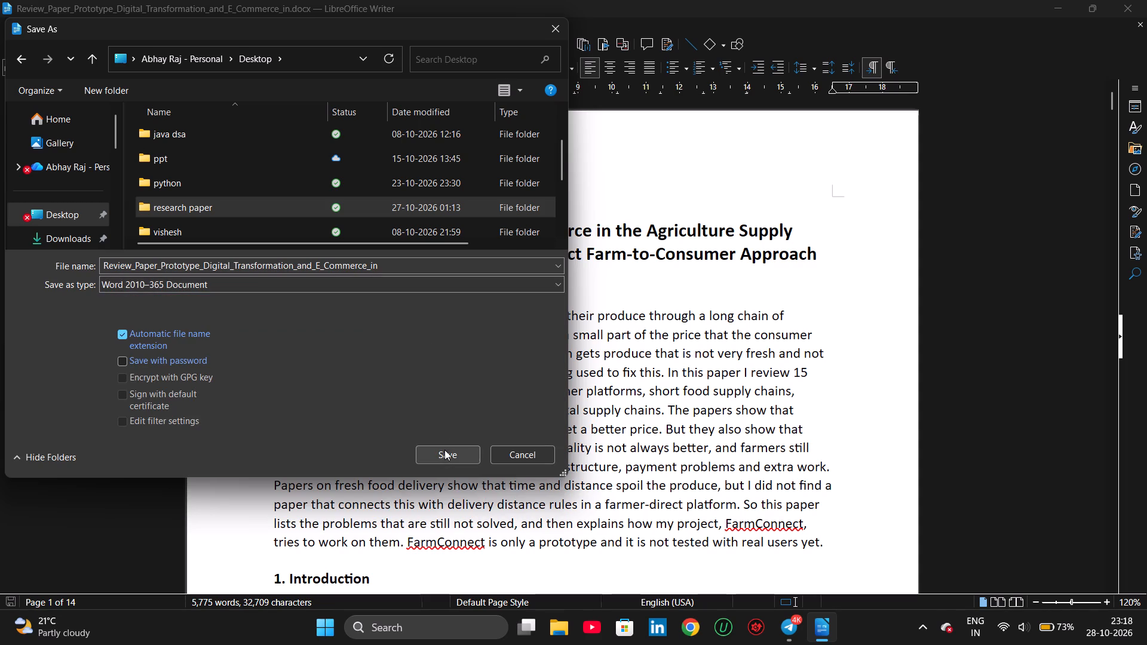
click(444, 450)
click(444, 450)
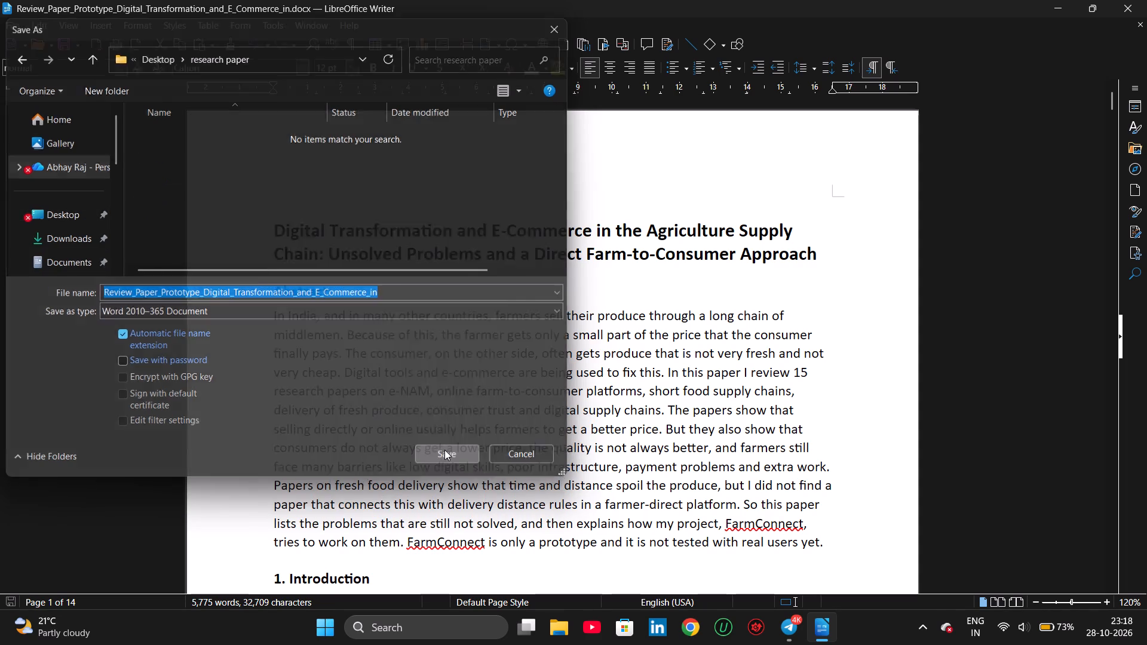
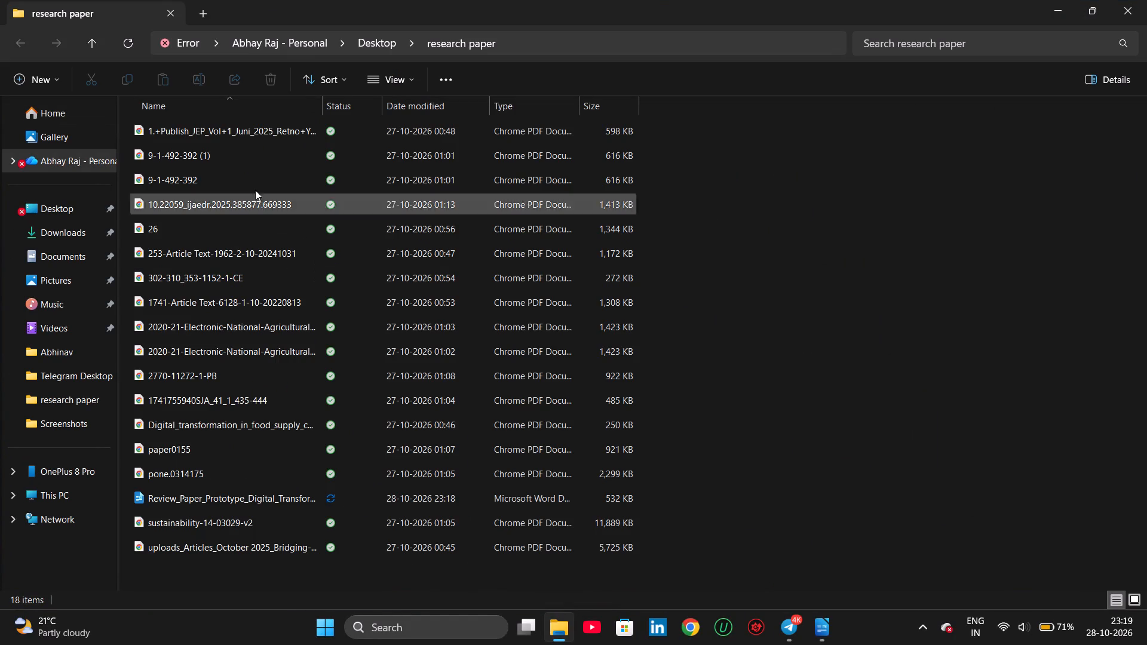
Open the saved Review_Paper_Prototype Word document from the "research paper" folder in LibreOffice Writer.
double_click(311, 508)
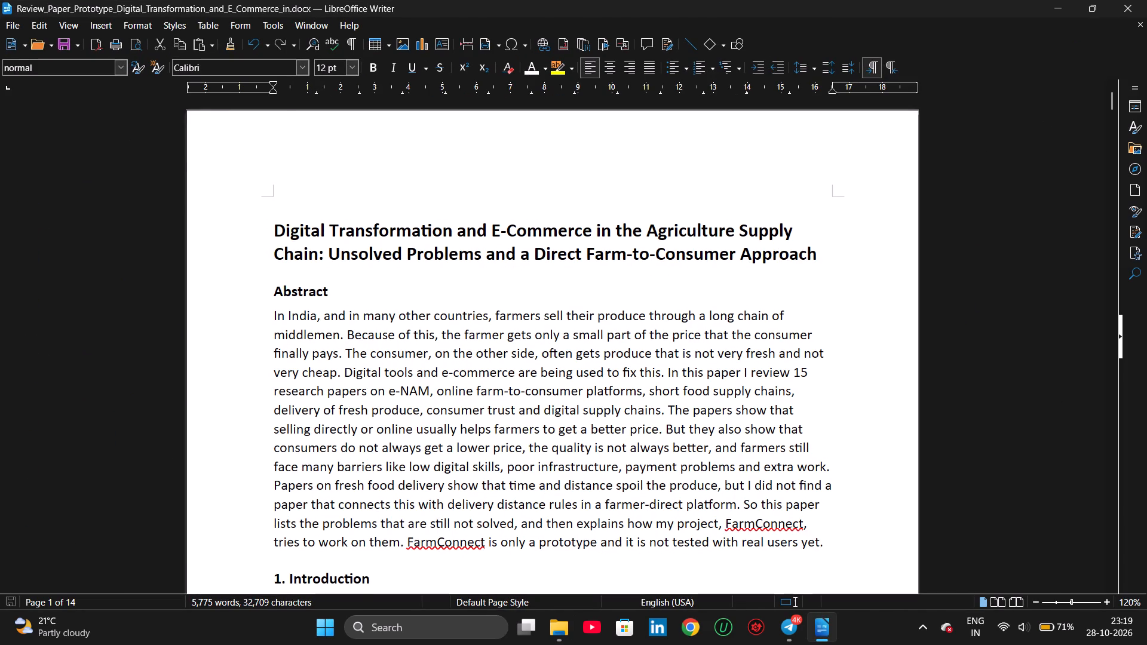
Look through the whole saved paper, from the abstract to the references and the last page, to check its formatting.
ctrl+scroll(311, 508, down, 2)
scroll(311, 508, down, 1)
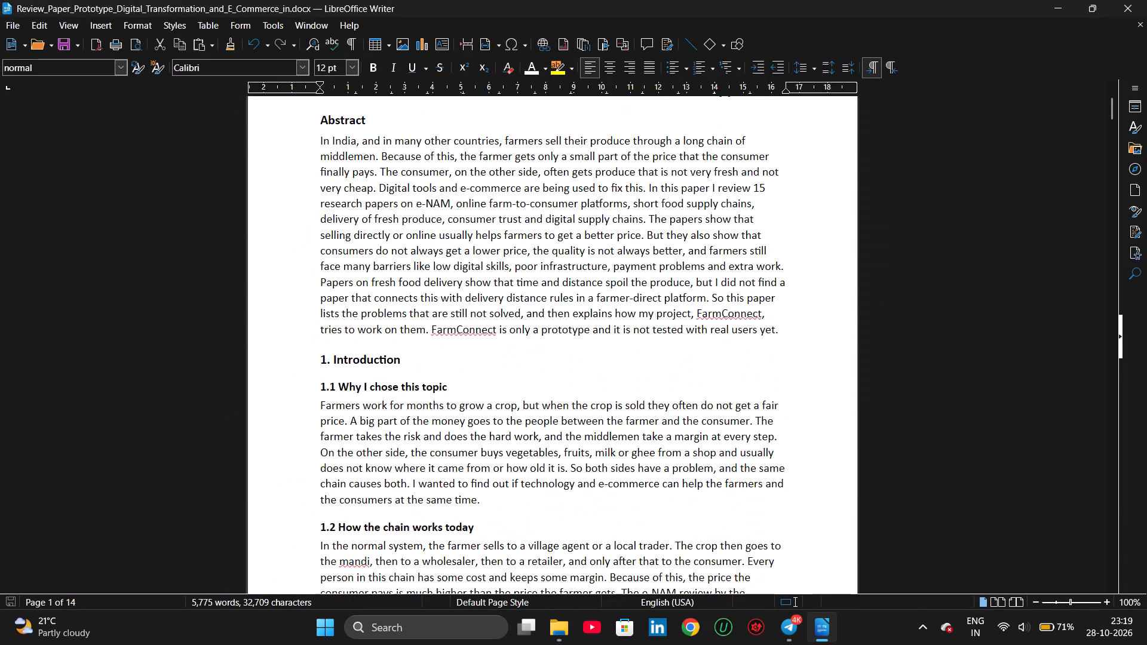
scroll(311, 508, down, 2)
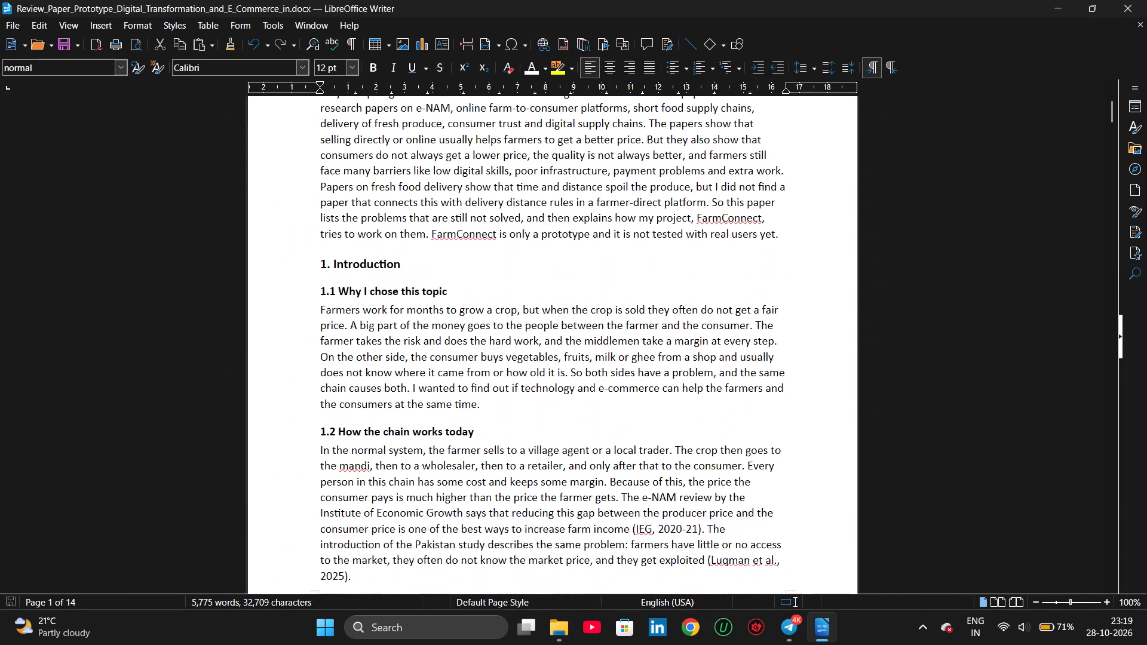
scroll(311, 508, down, 10)
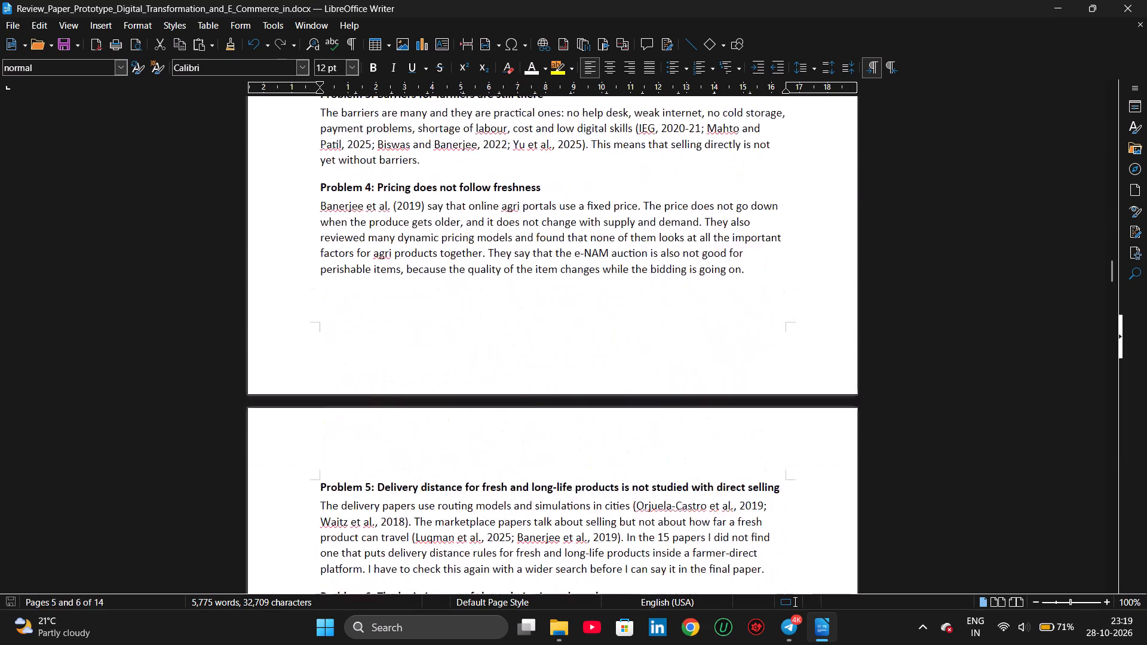
scroll(311, 508, down, 4)
scroll(311, 508, up, 2)
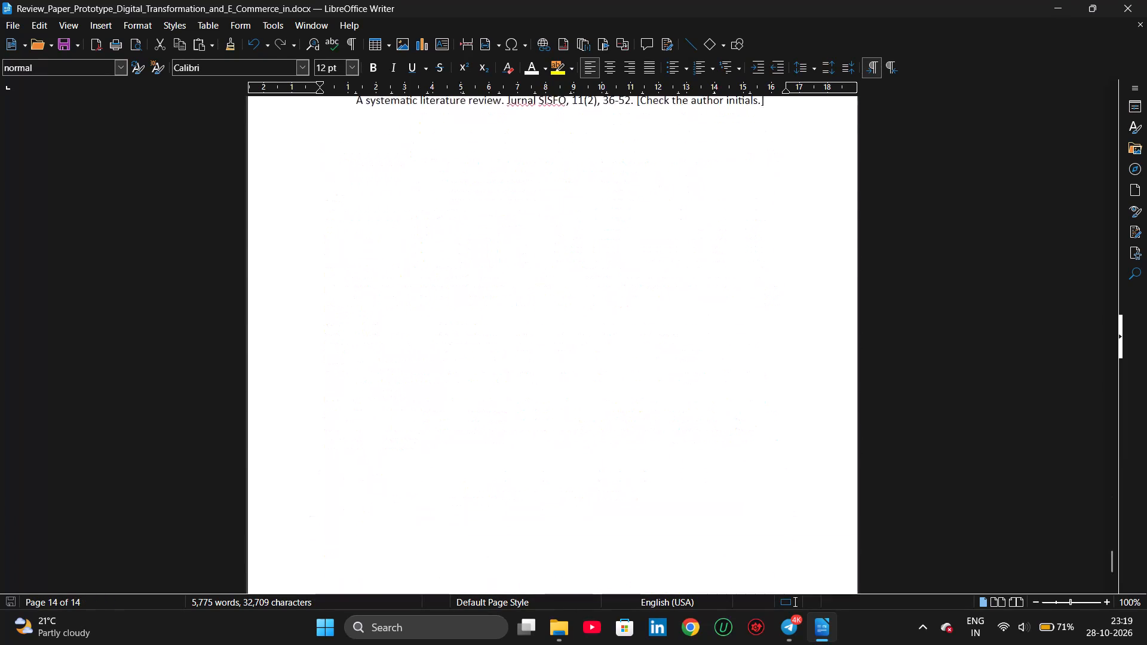
scroll(311, 508, up, 5)
scroll(311, 508, down, 4)
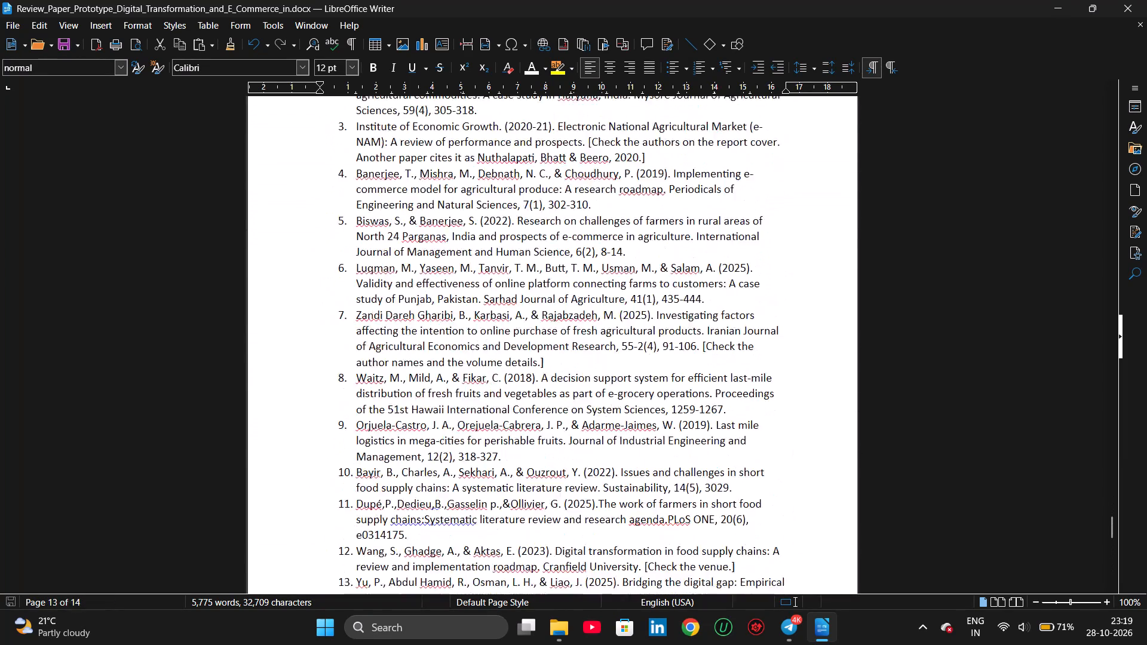
scroll(311, 508, down, 2)
scroll(311, 508, up, 18)
scroll(311, 508, up, 19)
scroll(311, 508, down, 11)
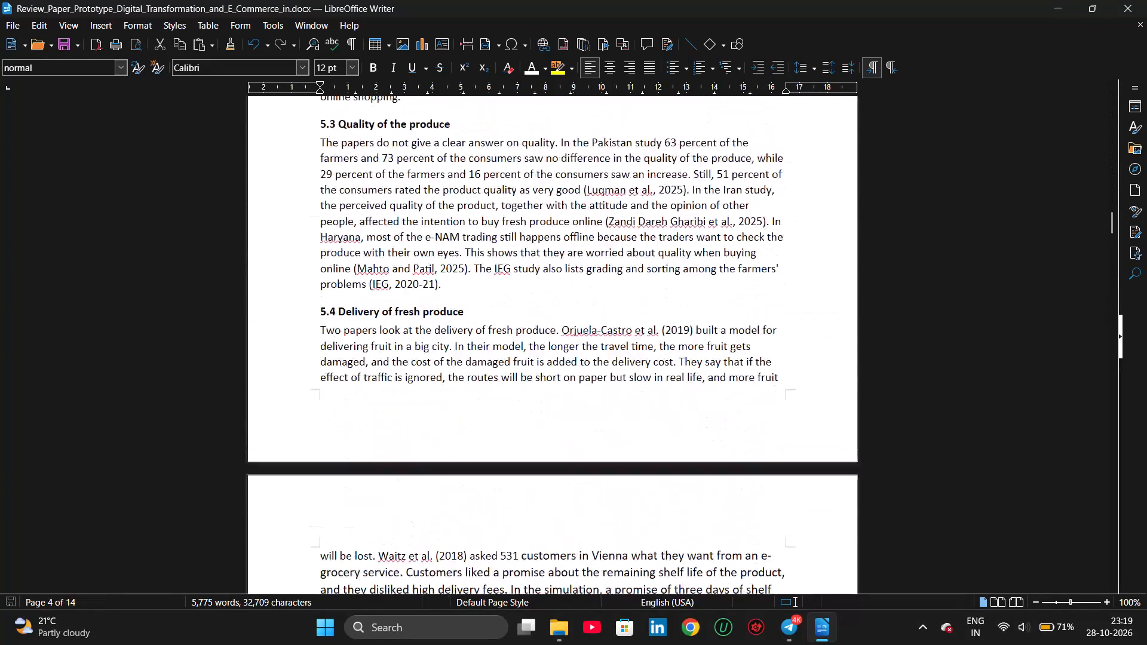
scroll(311, 508, down, 15)
scroll(311, 508, up, 10)
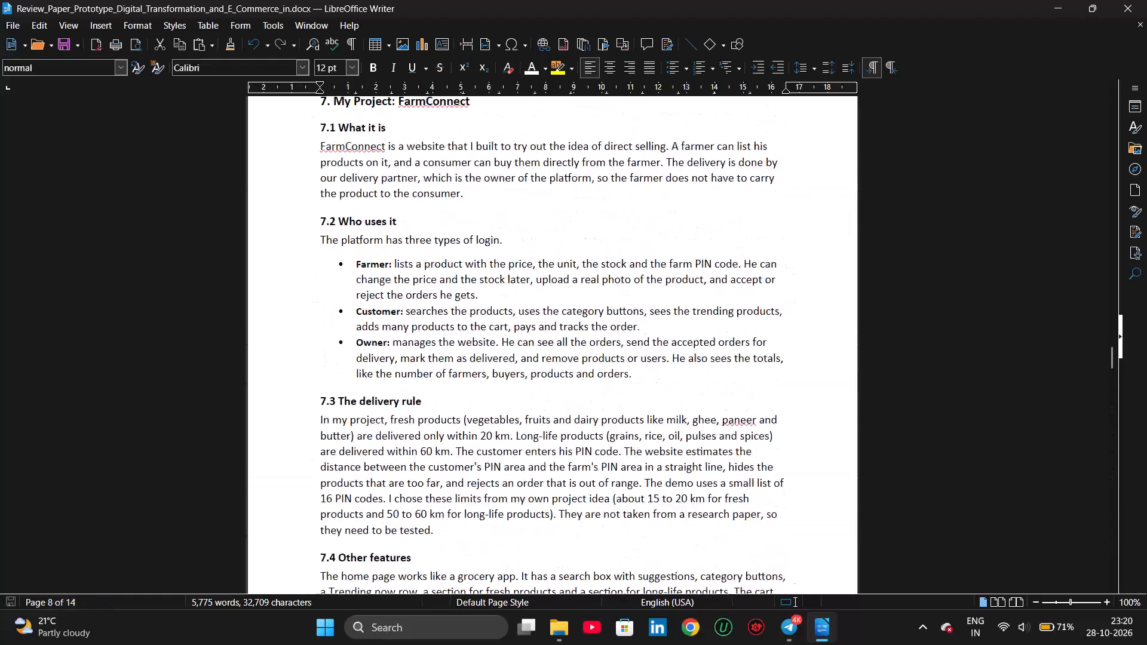
scroll(311, 508, down, 16)
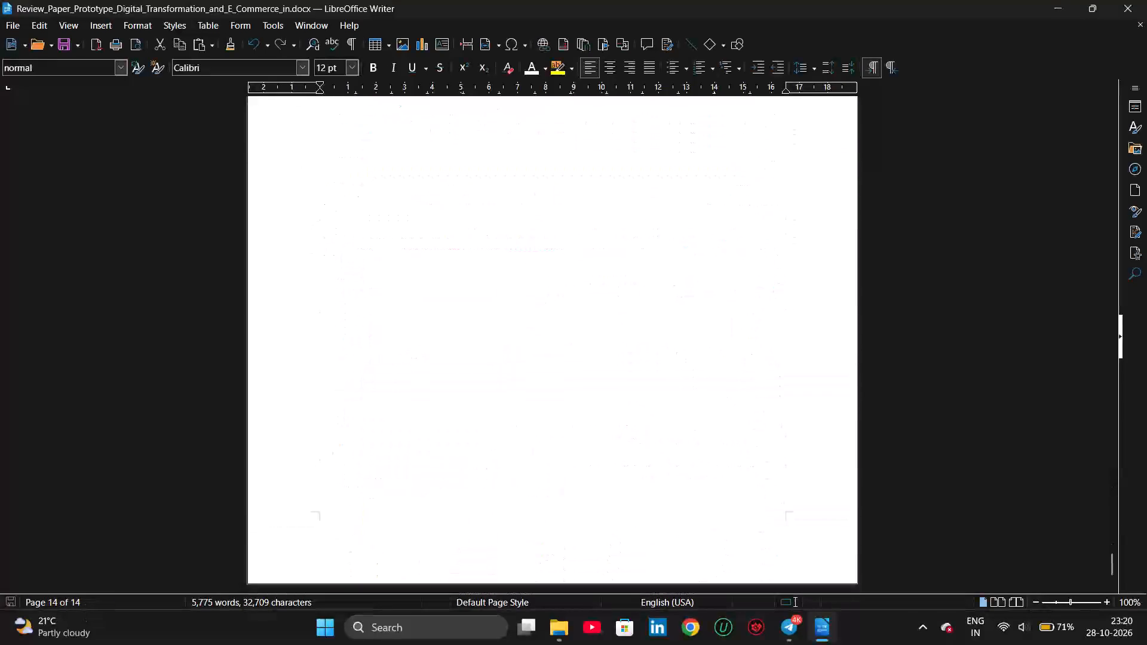
scroll(311, 508, up, 15)
scroll(311, 508, up, 11)
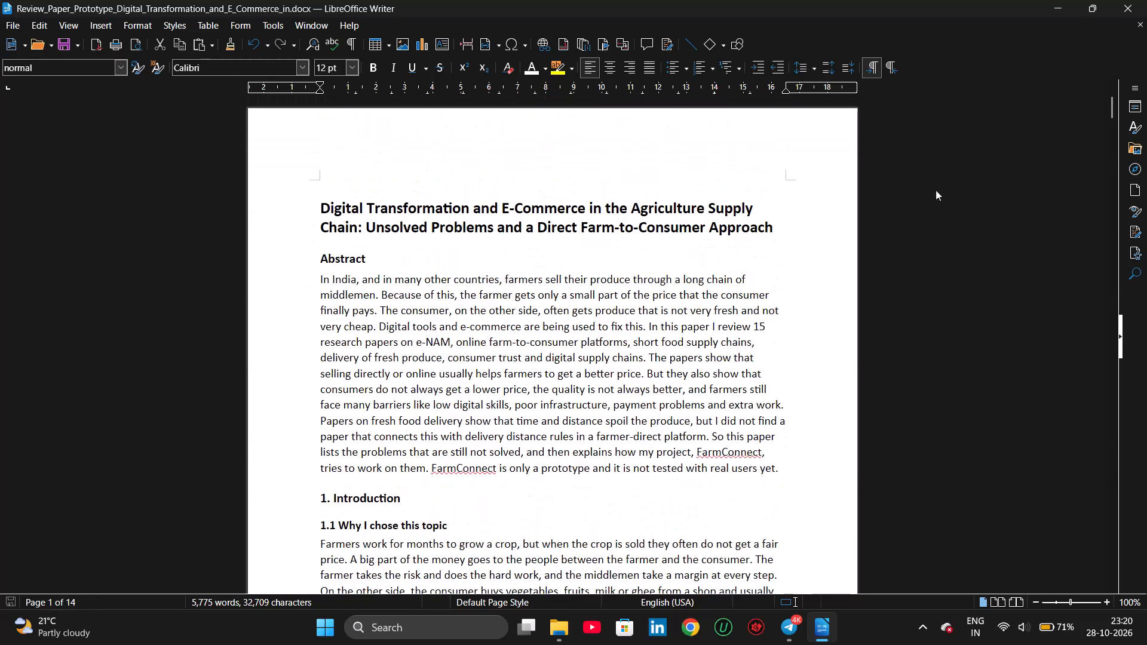
Minimize the paper's window and the "research paper" folder window to show the desktop.
click(1059, 2)
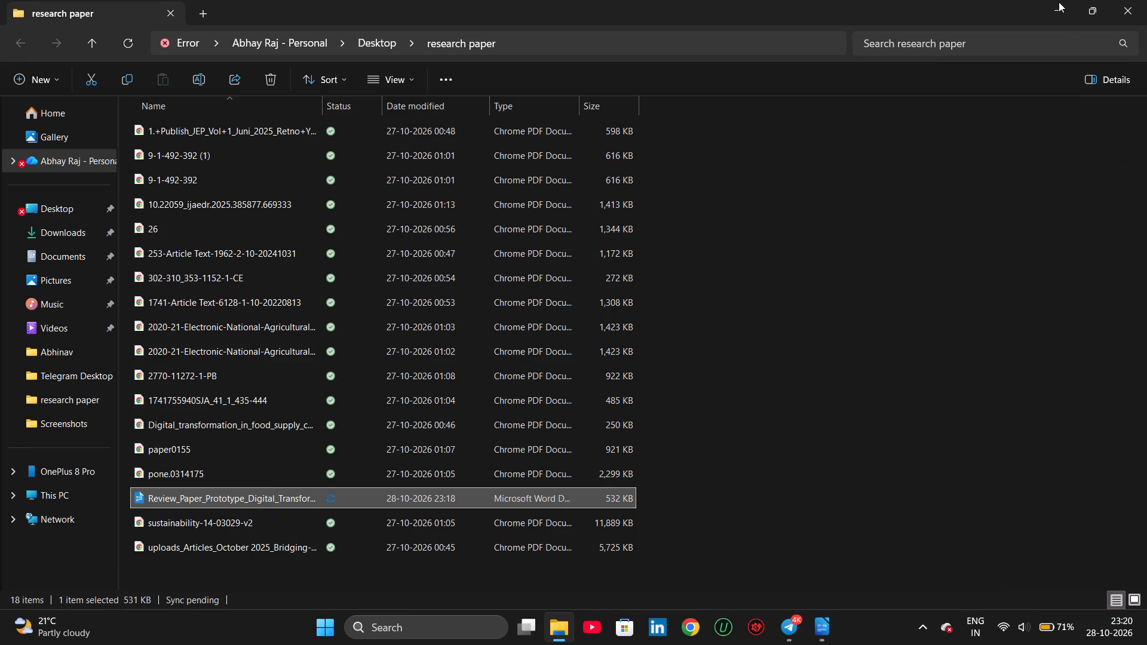
click(1050, 10)
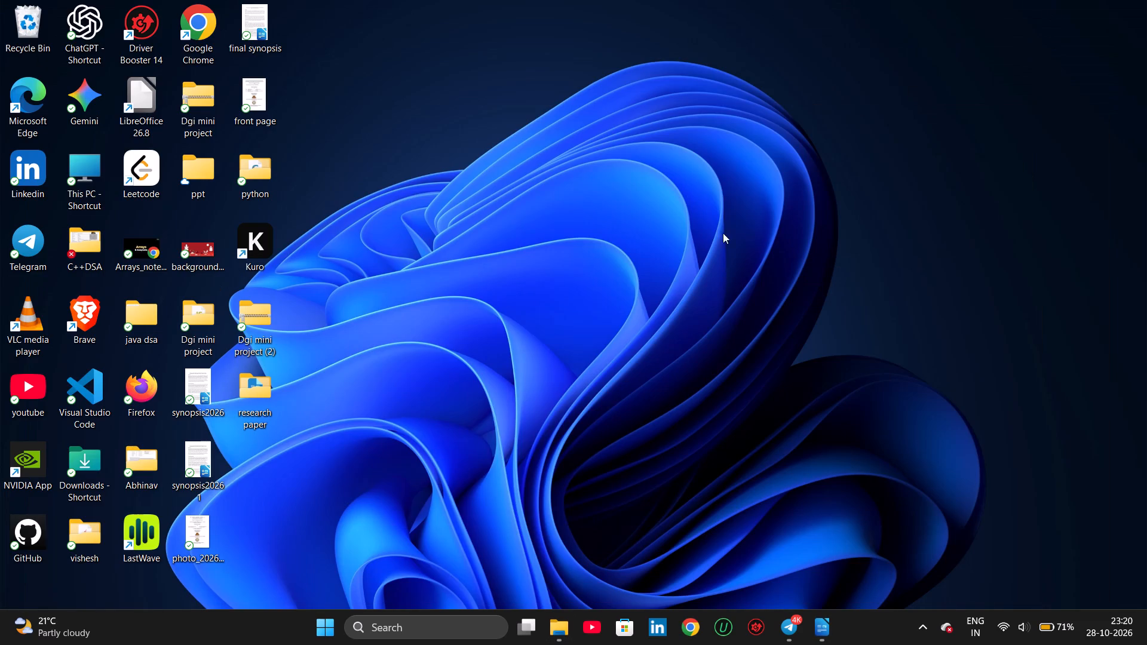